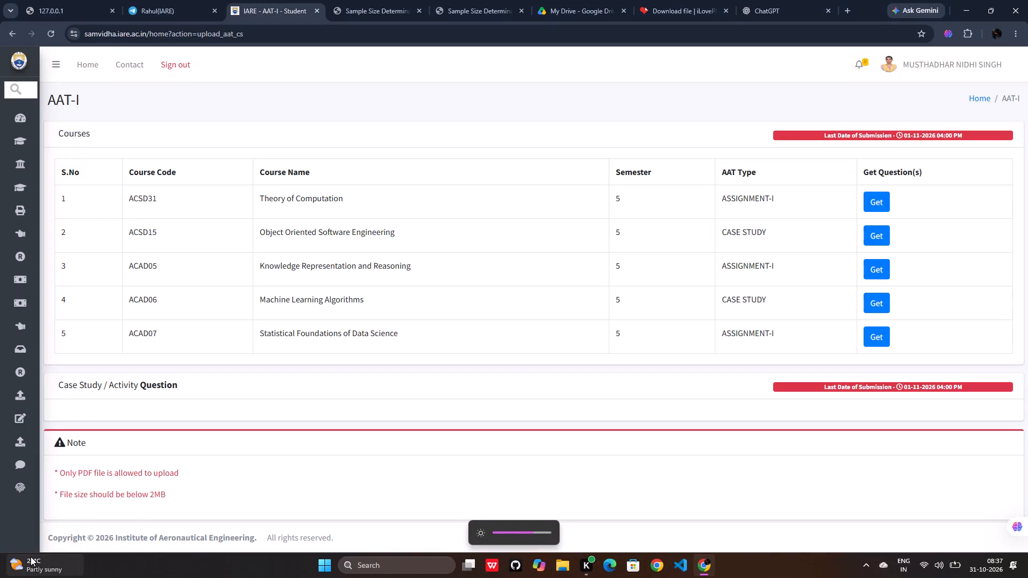
# Open the AAT-II upload page and get the assigned question for Statistical Foundations of Data Science (ACAD07).
pyautogui.click(25, 437)
pyautogui.scroll(-1, 37, 470)
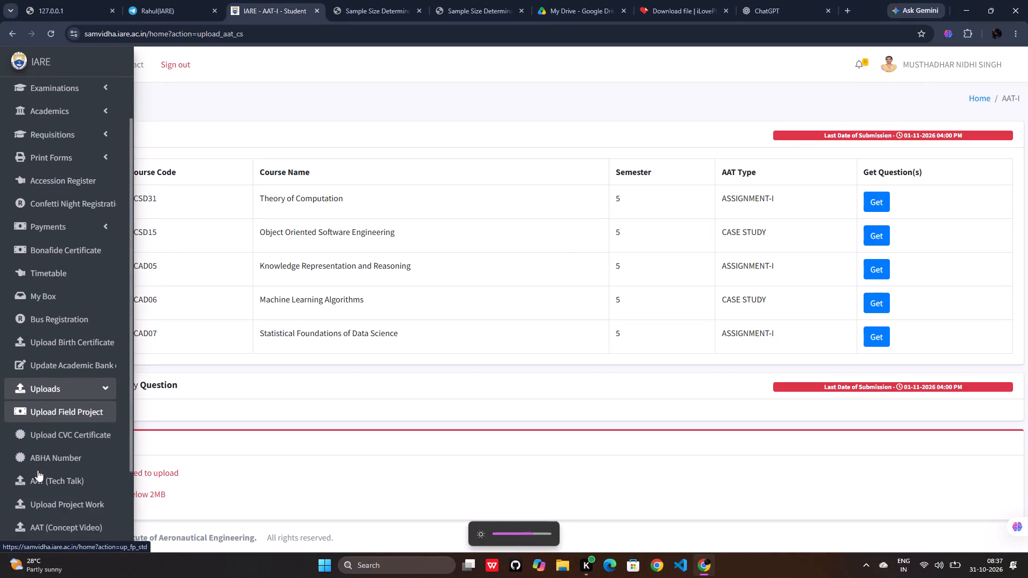
pyautogui.scroll(-6, 50, 483)
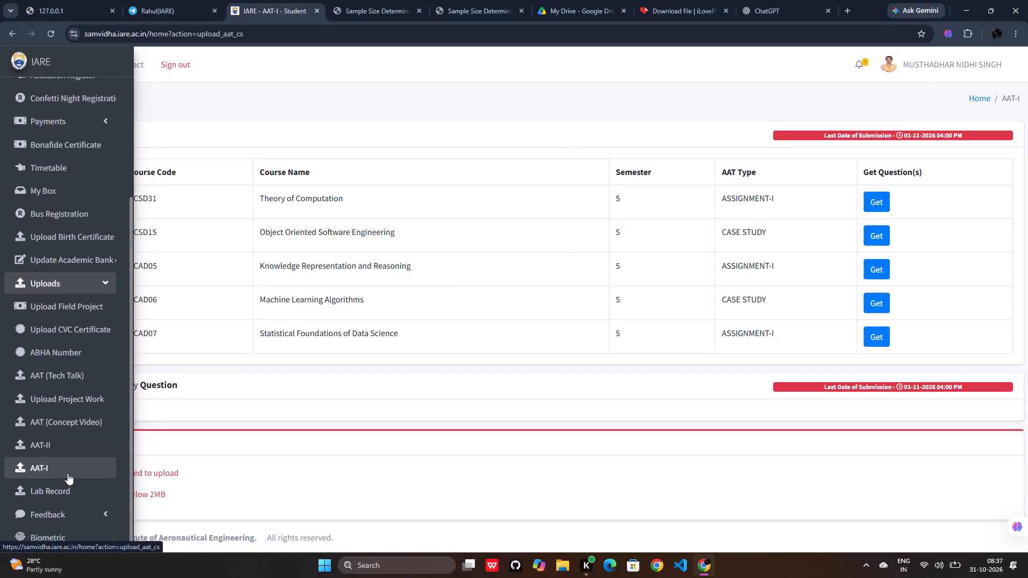
pyautogui.click(65, 450)
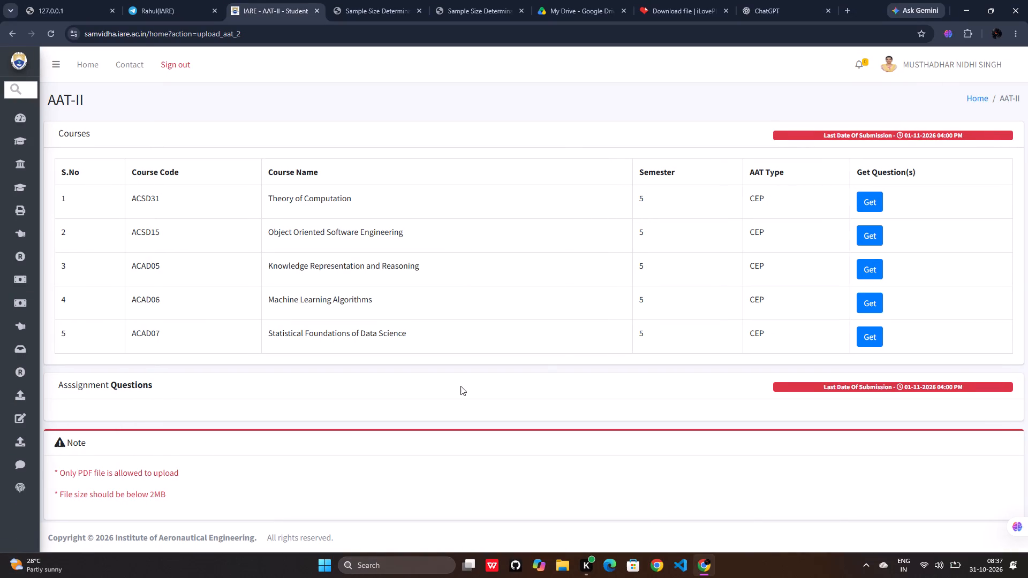
pyautogui.click(872, 332)
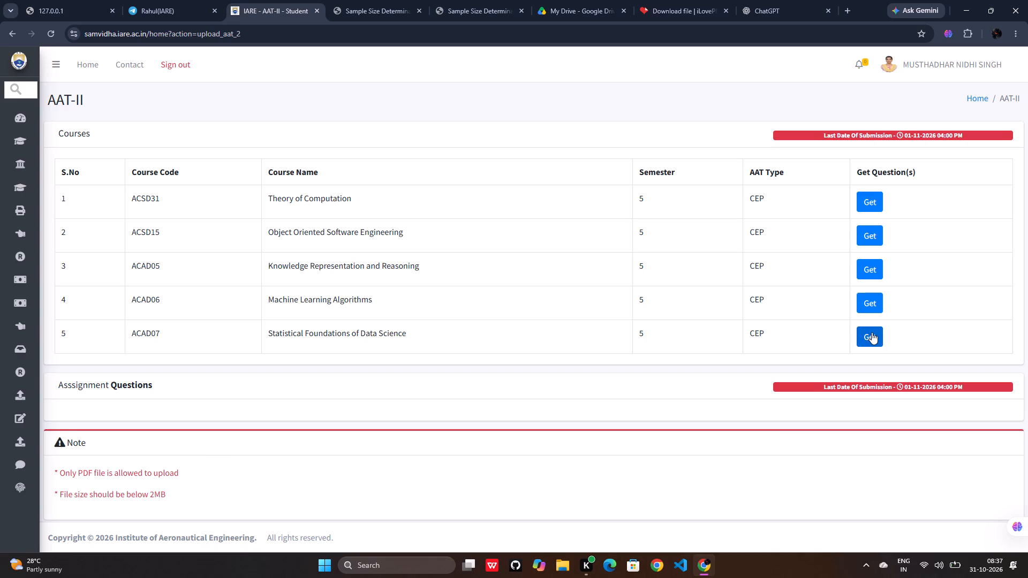
pyautogui.click(516, 368)
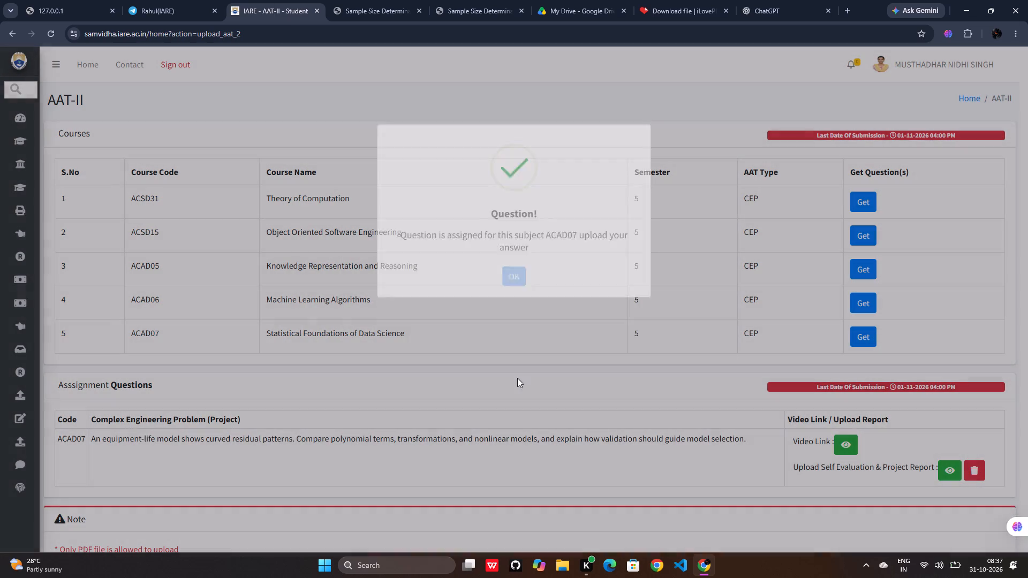
# Delete the submitted ACAD07 self-evaluation and project report, and put the cursor in the empty video link field.
pyautogui.click(973, 474)
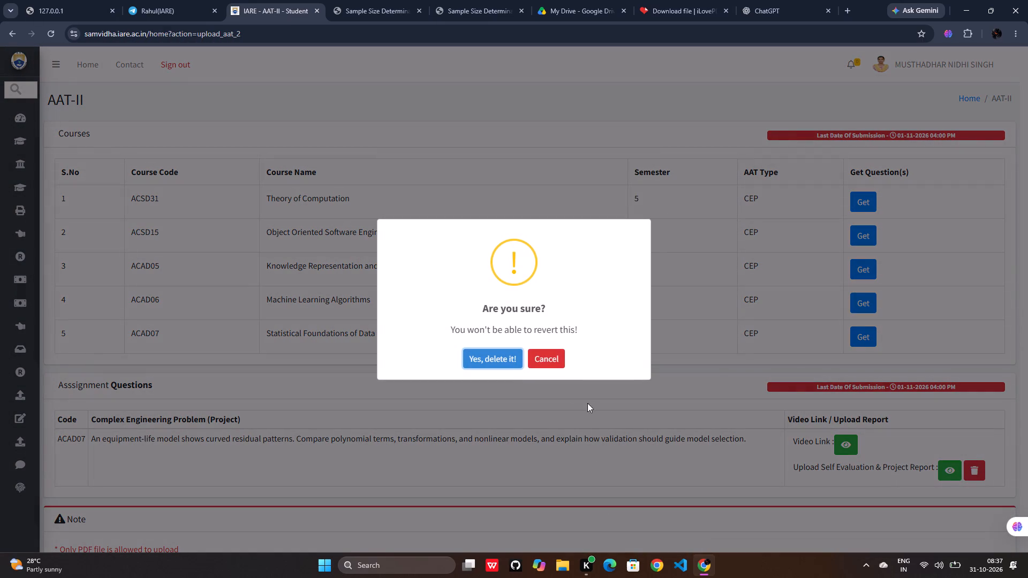
pyautogui.click(516, 352)
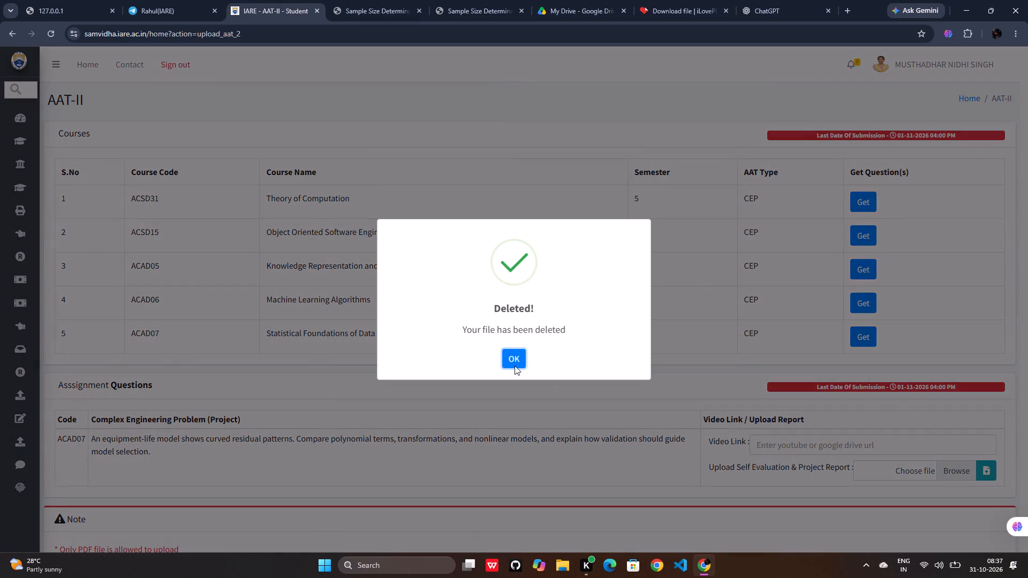
pyautogui.click(513, 362)
pyautogui.click(844, 448)
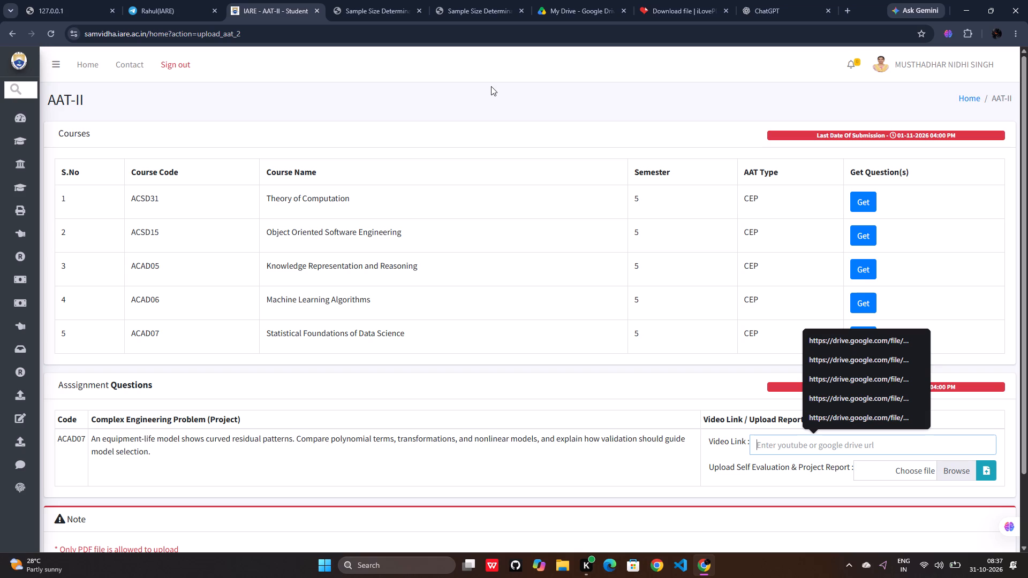
# Close the two open Sample Size Determination PDFs and look through the files in My Drive.
pyautogui.click(368, 0)
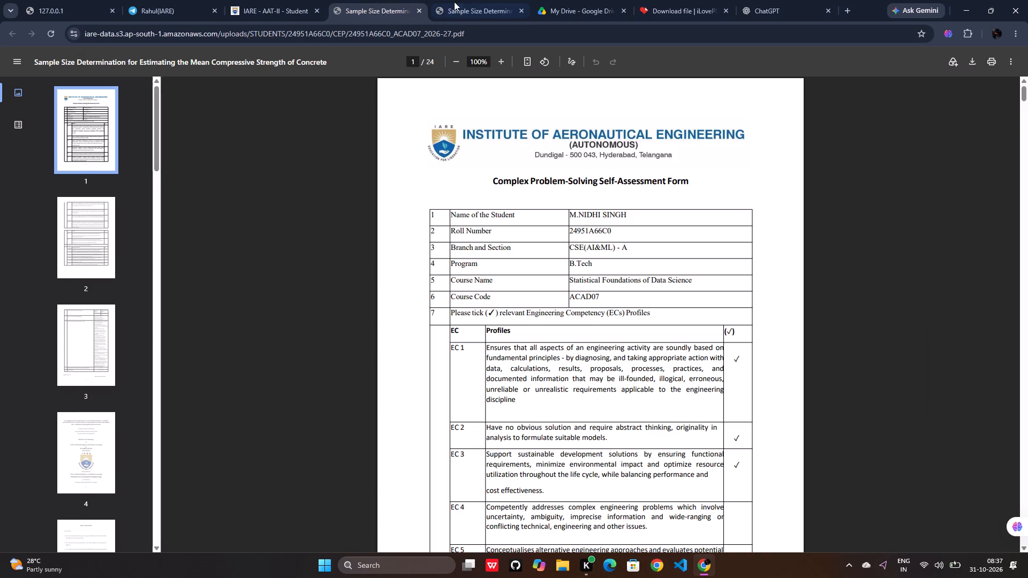
pyautogui.click(419, 12)
pyautogui.click(419, 12)
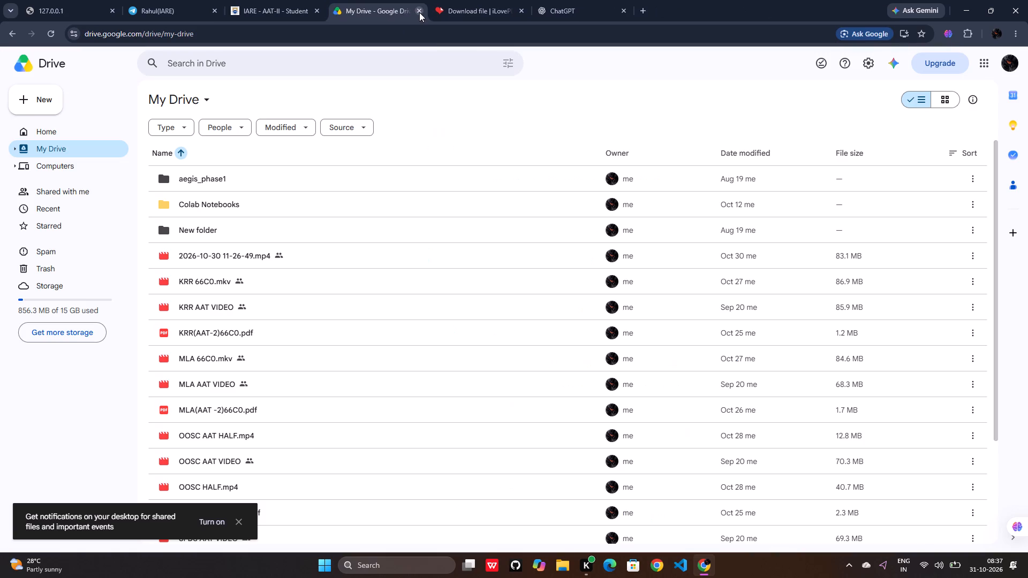
pyautogui.click(386, 7)
pyautogui.scroll(-2, 515, 368)
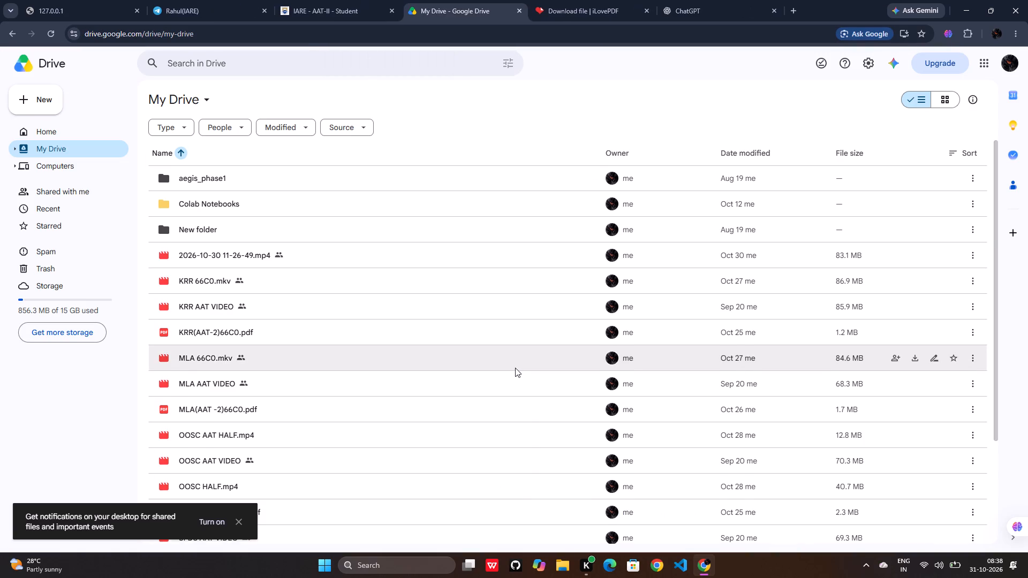
pyautogui.scroll(-8, 515, 368)
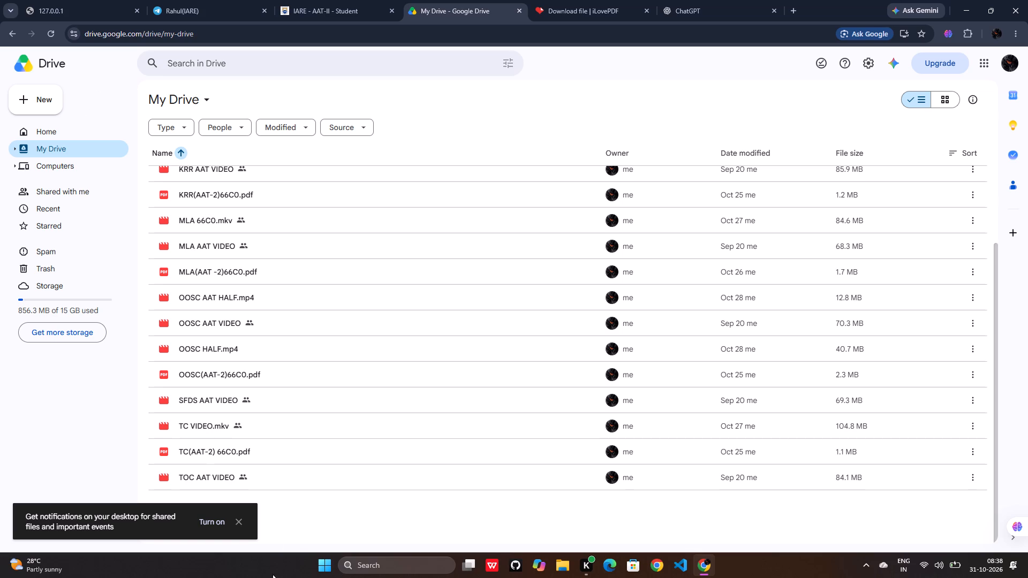
# Switch to File Explorer and open the recent SFDS AAT2 PDF from Downloads.
pyautogui.click(566, 577)
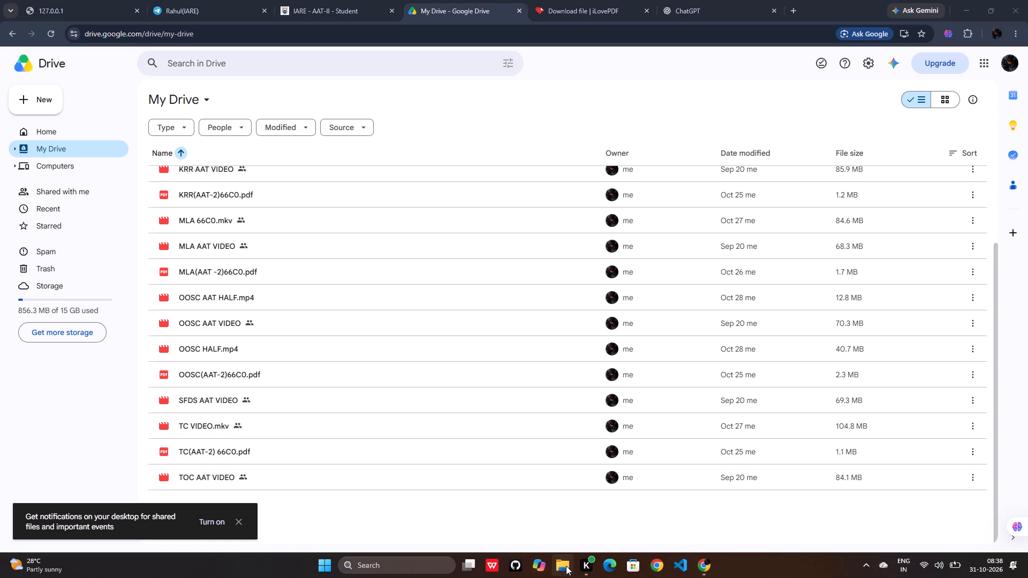
pyautogui.click(566, 566)
pyautogui.click(563, 562)
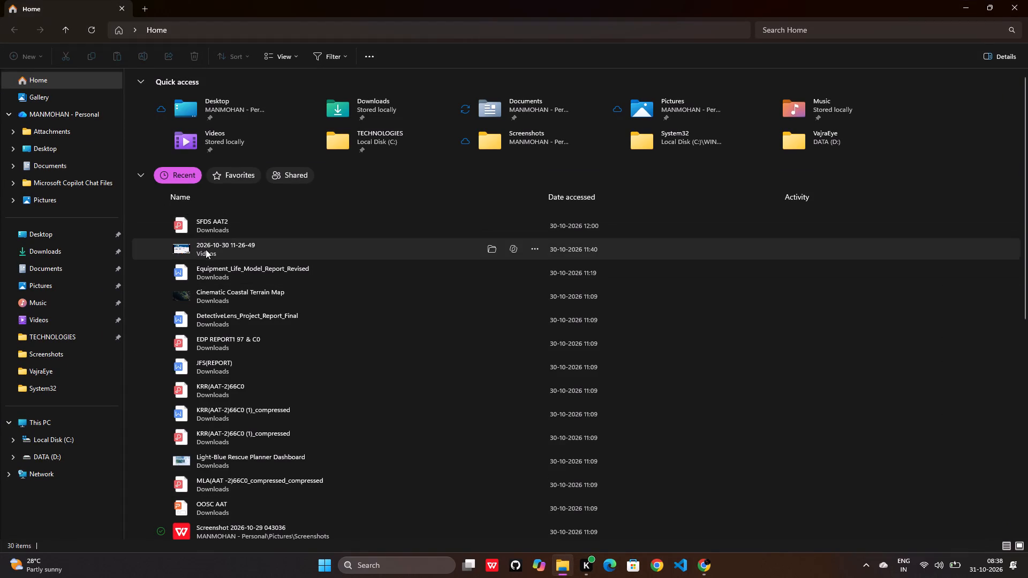
pyautogui.click(231, 216)
pyautogui.doubleClick(233, 216)
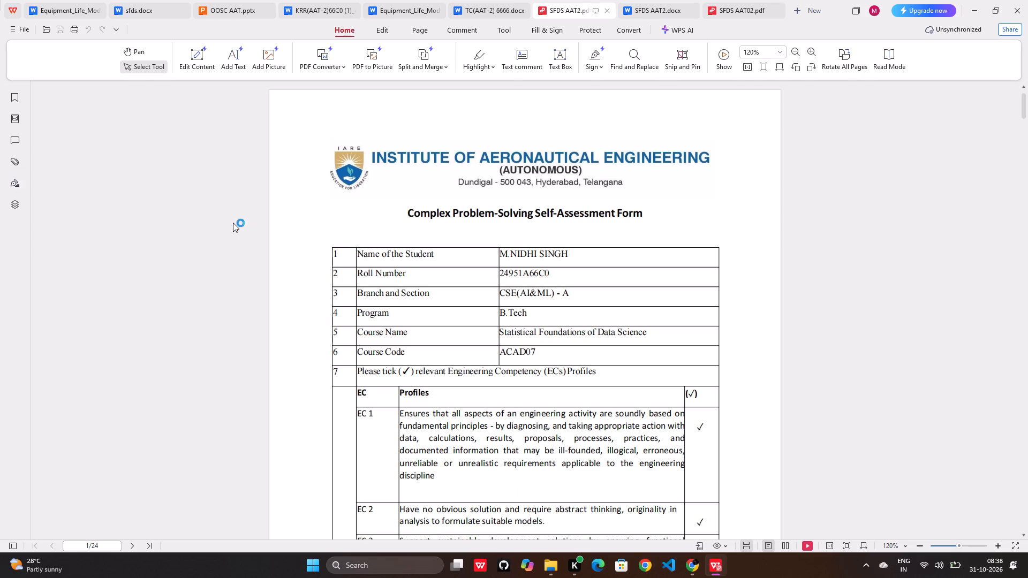
# Review SFDS AAT02.pdf from the self-assessment form through the cover, declaration, certificate, approval sheet and acknowledgement to the abstract.
pyautogui.click(652, 0)
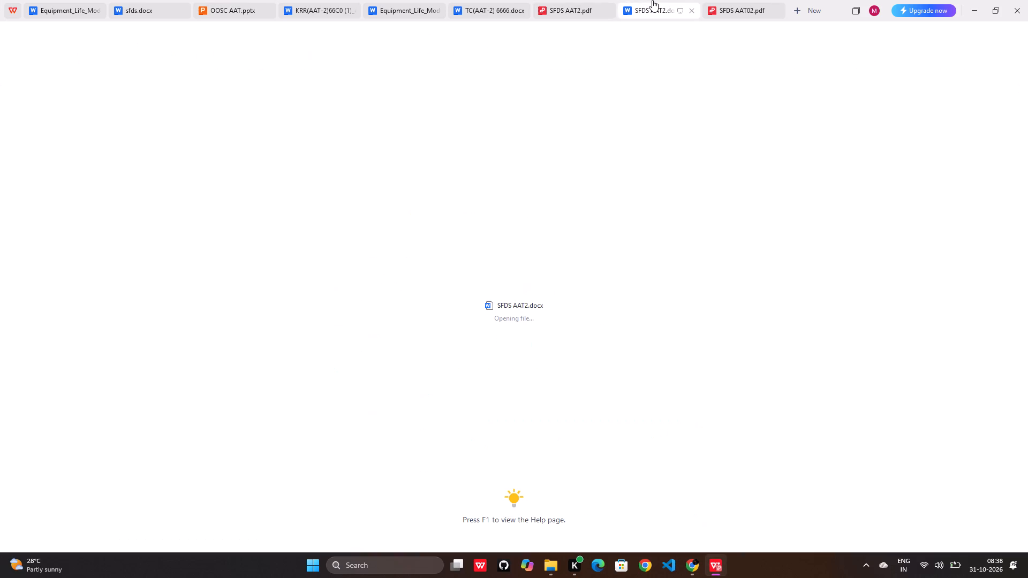
pyautogui.click(720, 10)
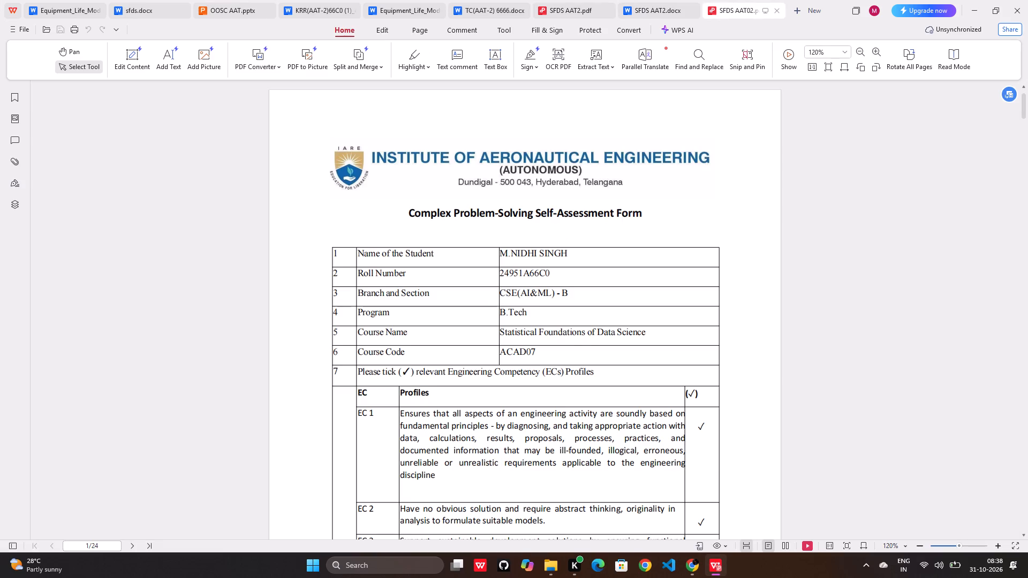
pyautogui.scroll(-12, 615, 328)
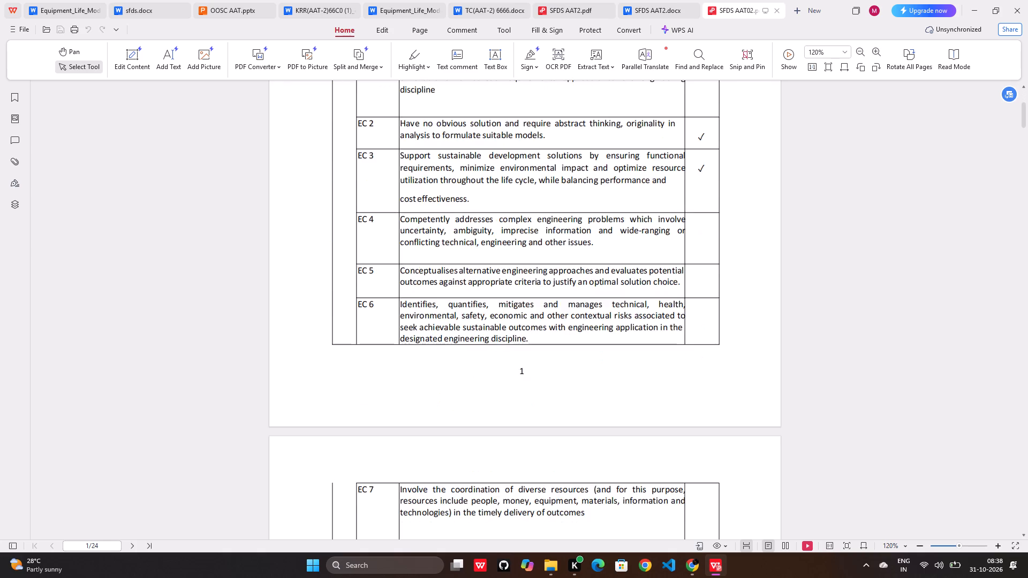
pyautogui.scroll(-20, 617, 326)
pyautogui.scroll(-20, 617, 326)
pyautogui.scroll(-2, 617, 326)
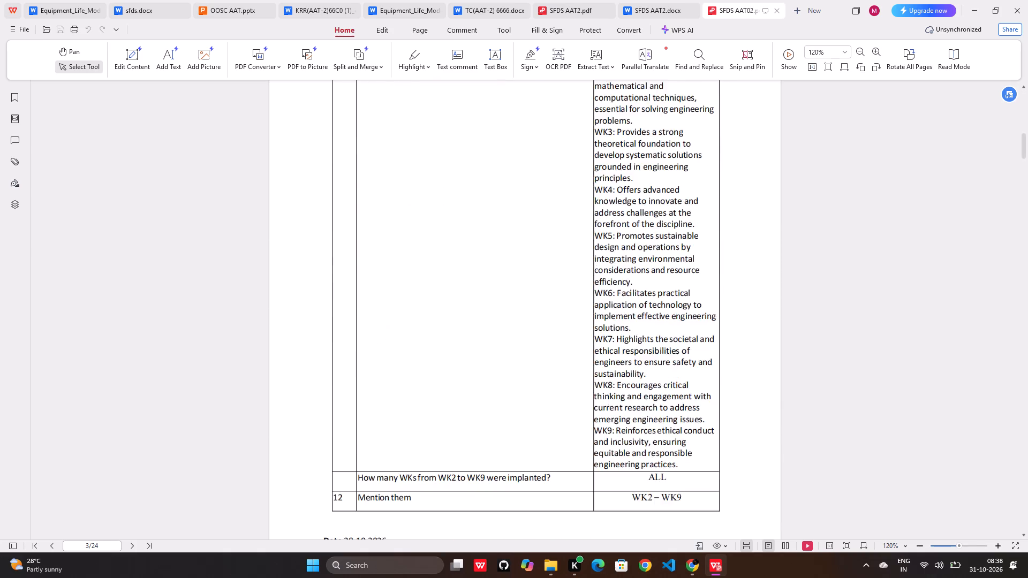
pyautogui.scroll(-15, 610, 323)
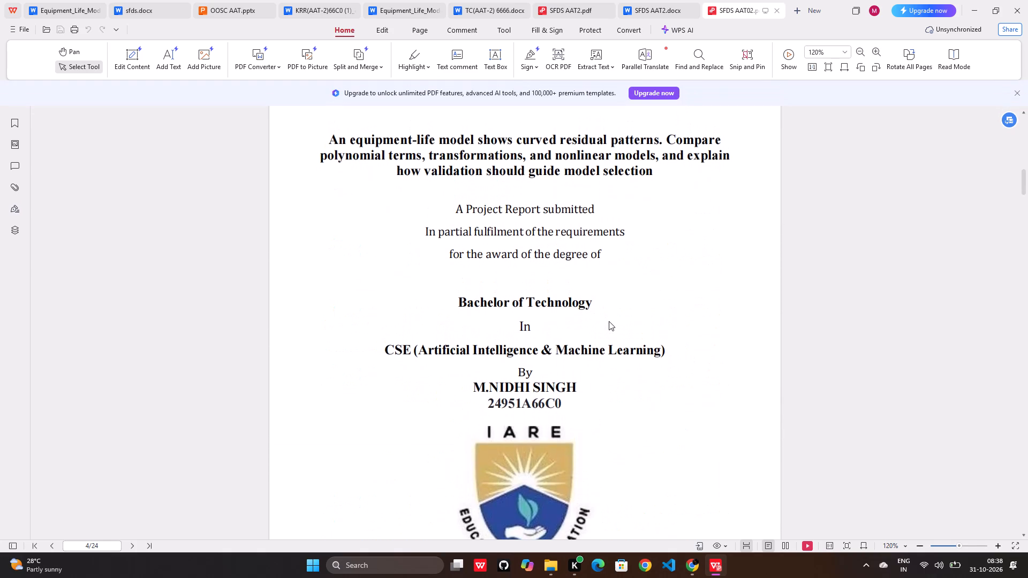
pyautogui.scroll(-17, 609, 321)
pyautogui.scroll(-12, 608, 321)
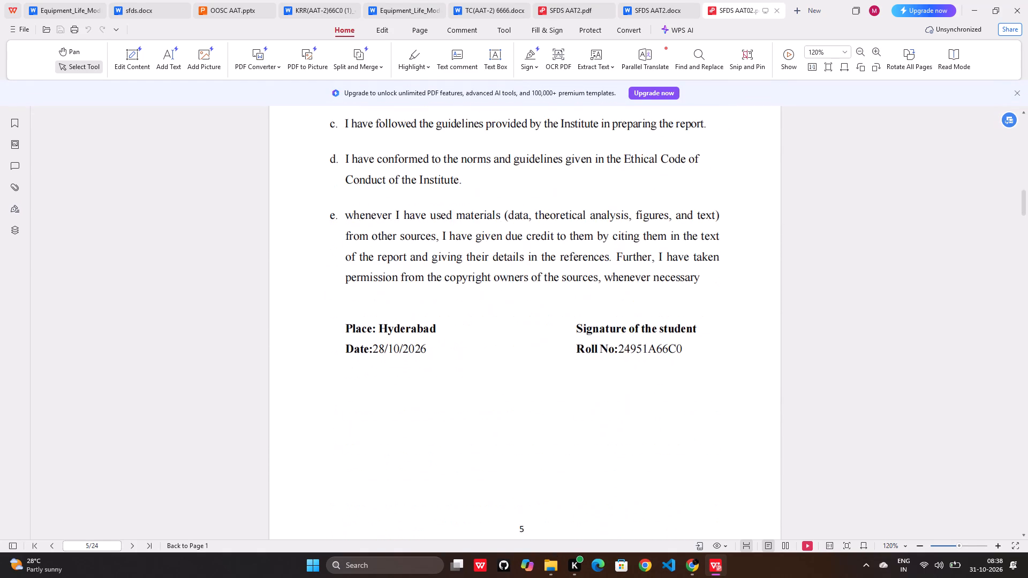
pyautogui.scroll(-17, 608, 321)
pyautogui.scroll(-6, 608, 321)
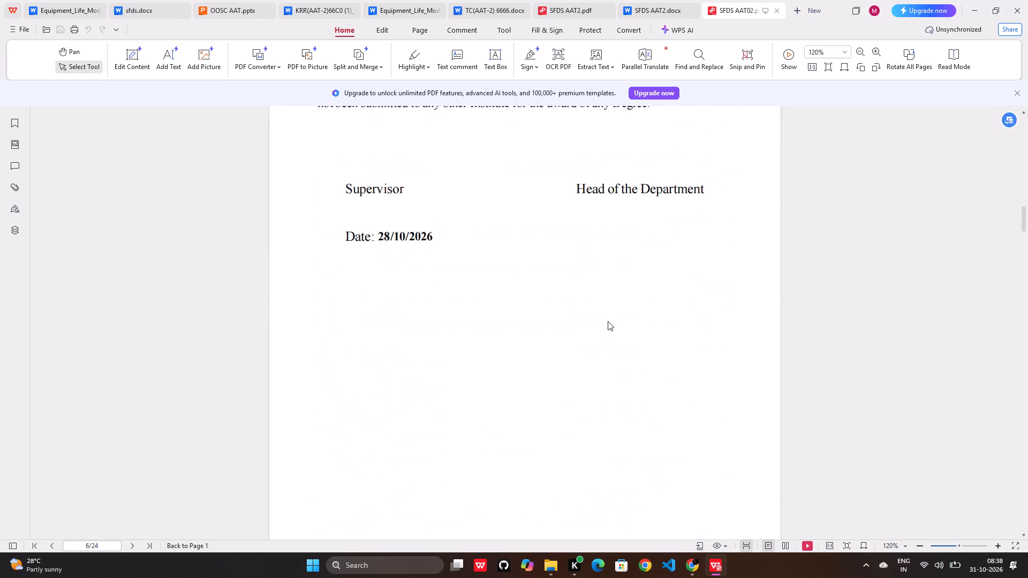
pyautogui.scroll(-12, 608, 322)
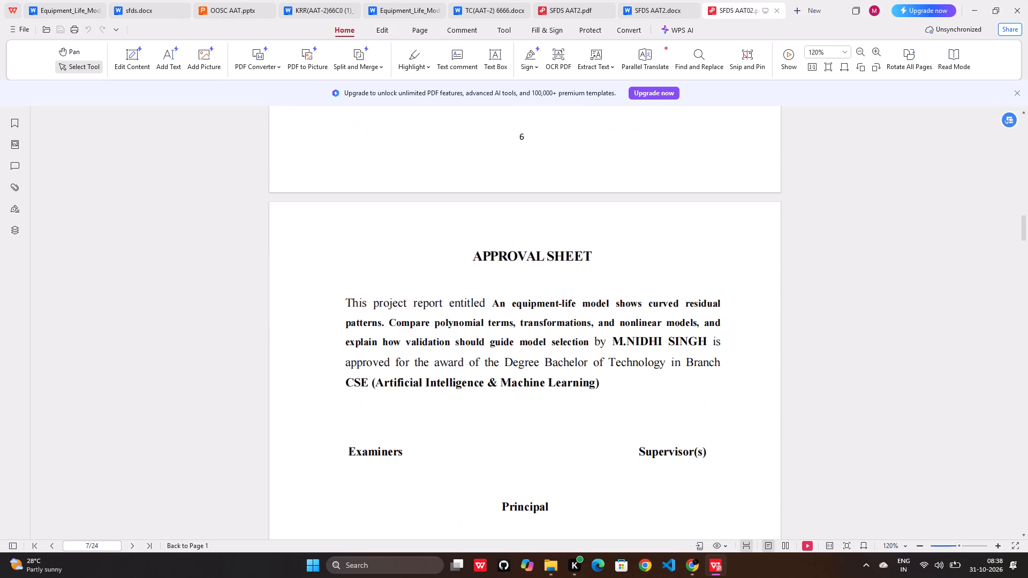
pyautogui.scroll(-5, 608, 321)
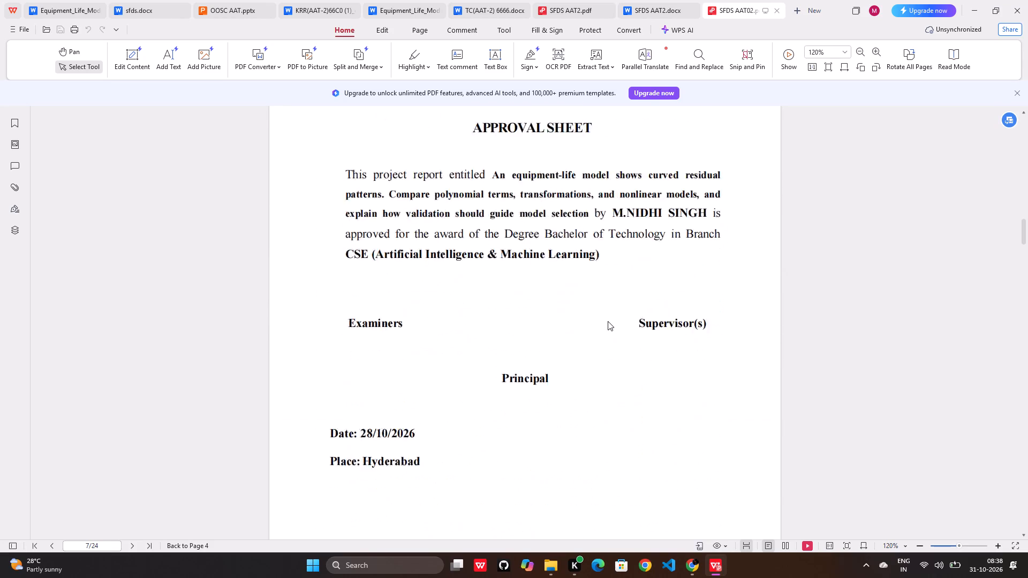
pyautogui.scroll(-18, 608, 321)
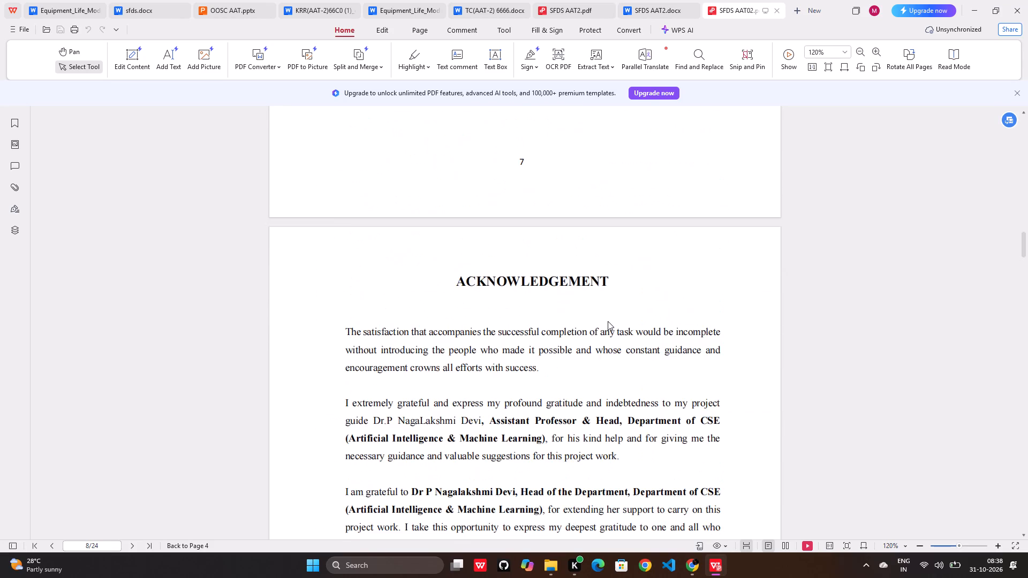
pyautogui.scroll(-18, 608, 321)
pyautogui.scroll(-9, 608, 321)
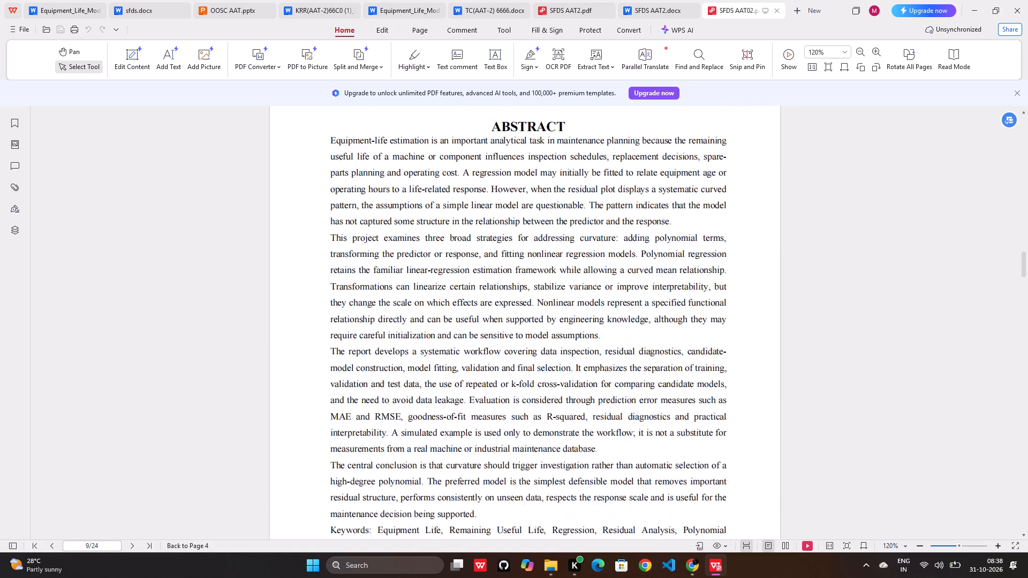
pyautogui.scroll(-14, 608, 321)
pyautogui.scroll(5, 608, 321)
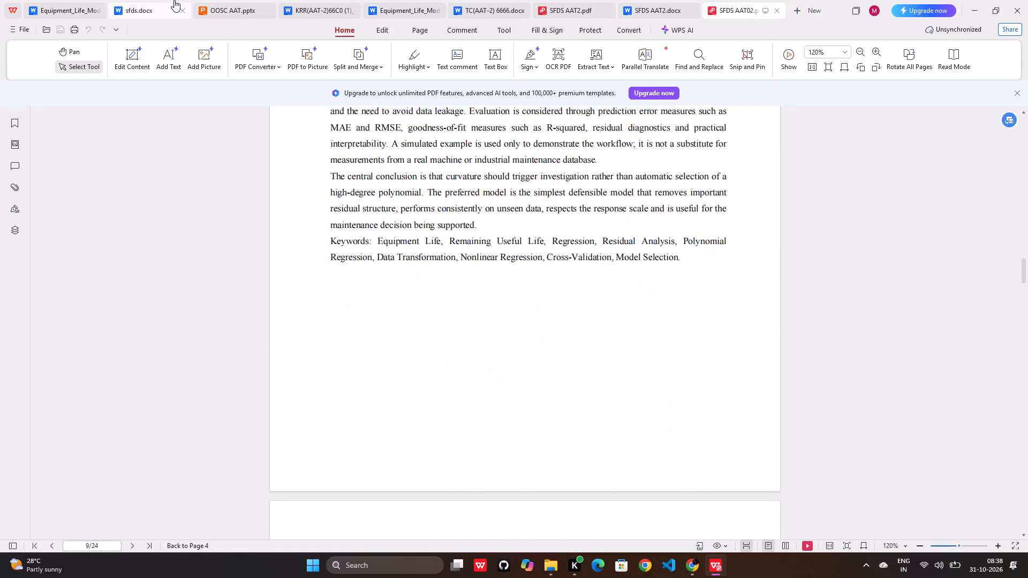
# Switch to the SFDS AAT2.docx document and review it from the self-assessment form through the cover to the certificate page.
pyautogui.click(165, 2)
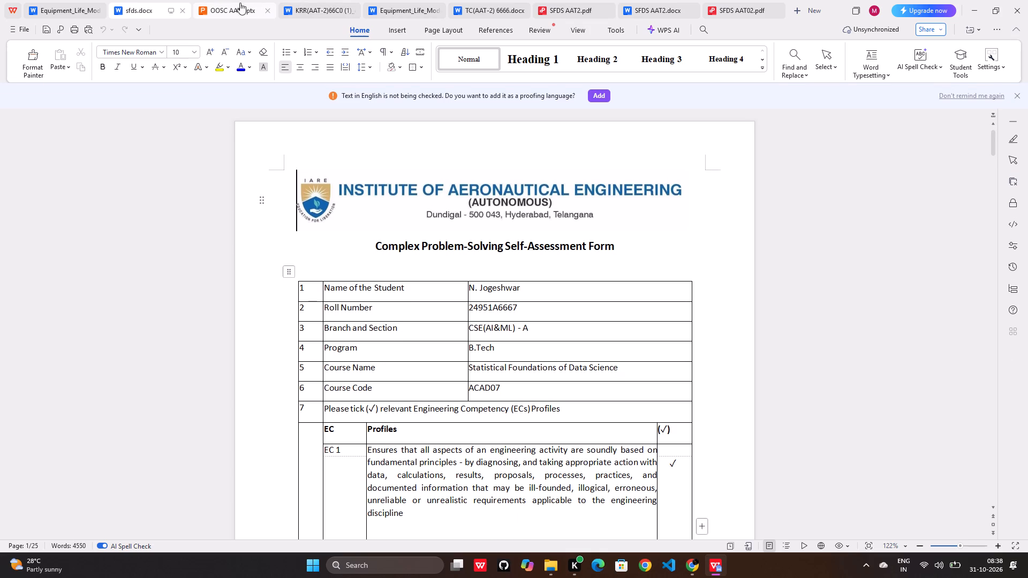
pyautogui.click(652, 3)
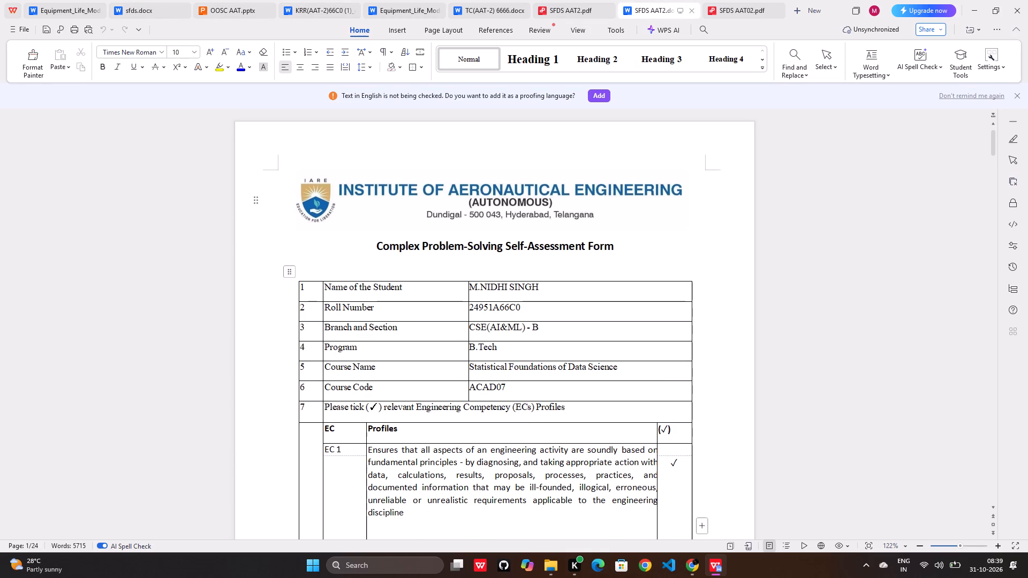
pyautogui.scroll(-4, 545, 332)
pyautogui.scroll(-18, 546, 330)
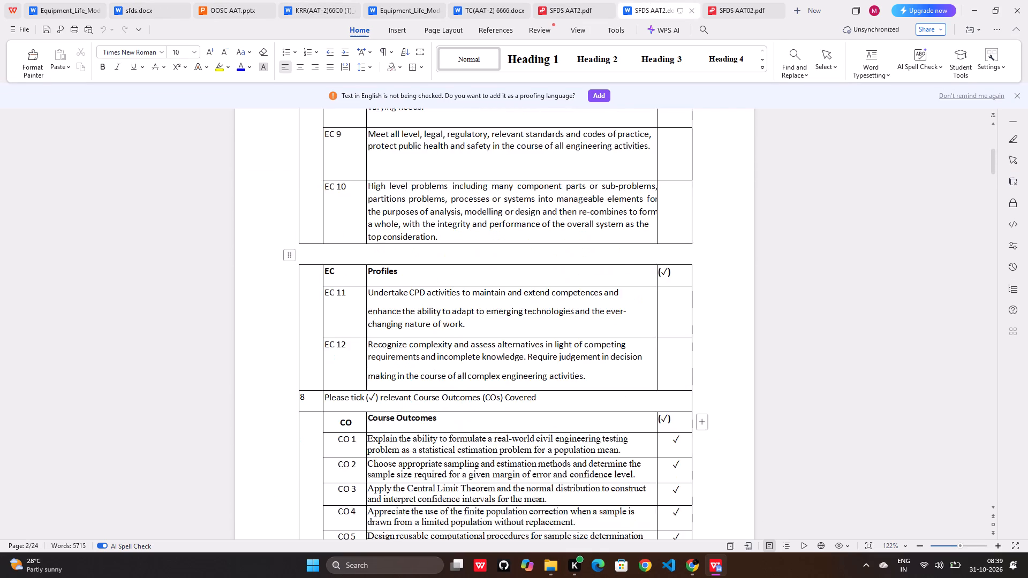
pyautogui.scroll(-20, 539, 330)
pyautogui.scroll(-9, 539, 330)
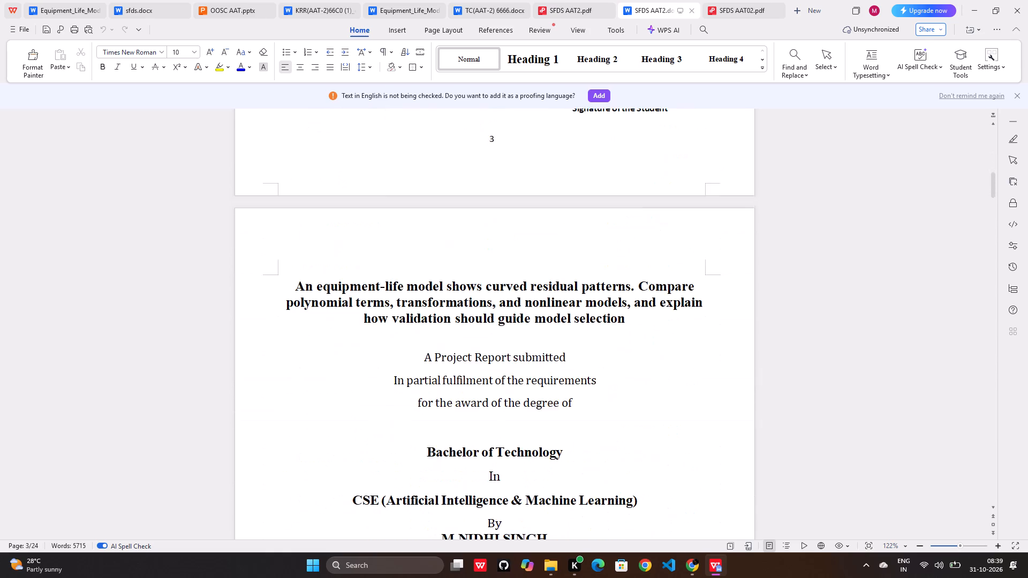
pyautogui.scroll(-16, 538, 330)
pyautogui.scroll(5, 538, 330)
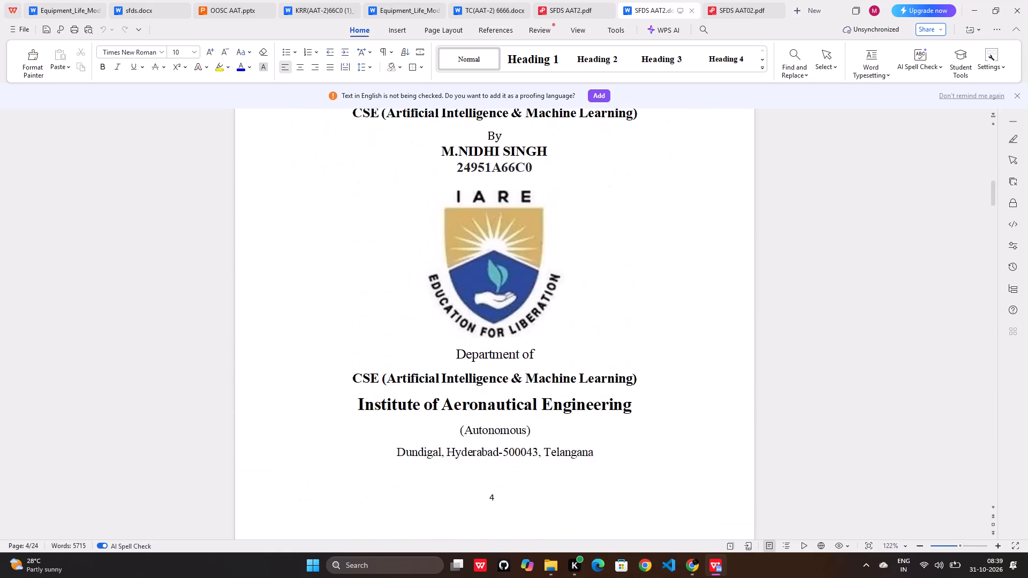
pyautogui.scroll(-20, 538, 330)
pyautogui.scroll(-12, 538, 330)
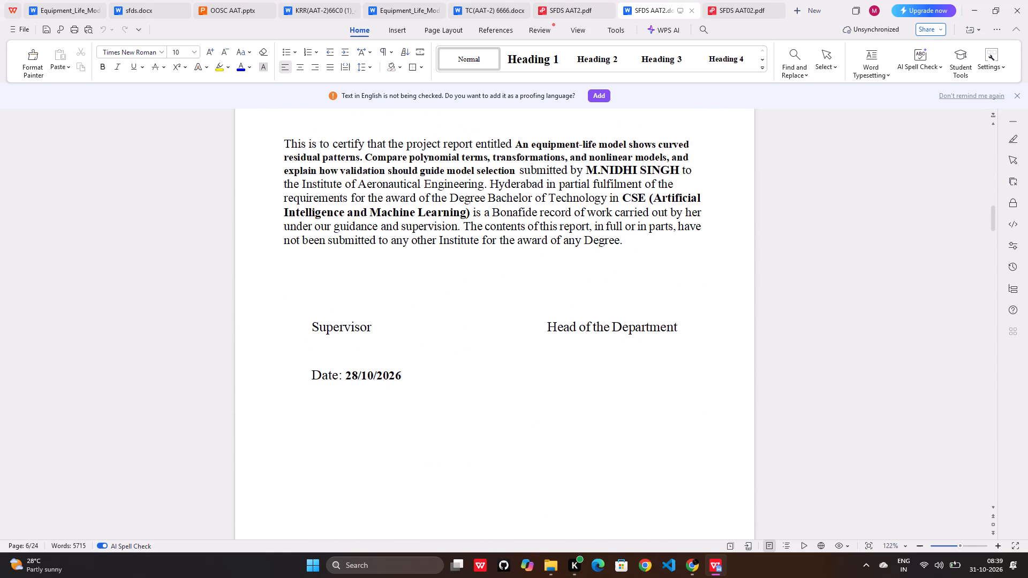
# Set the font size of the student's name in the Certificate paragraph to 12.
pyautogui.click(641, 173)
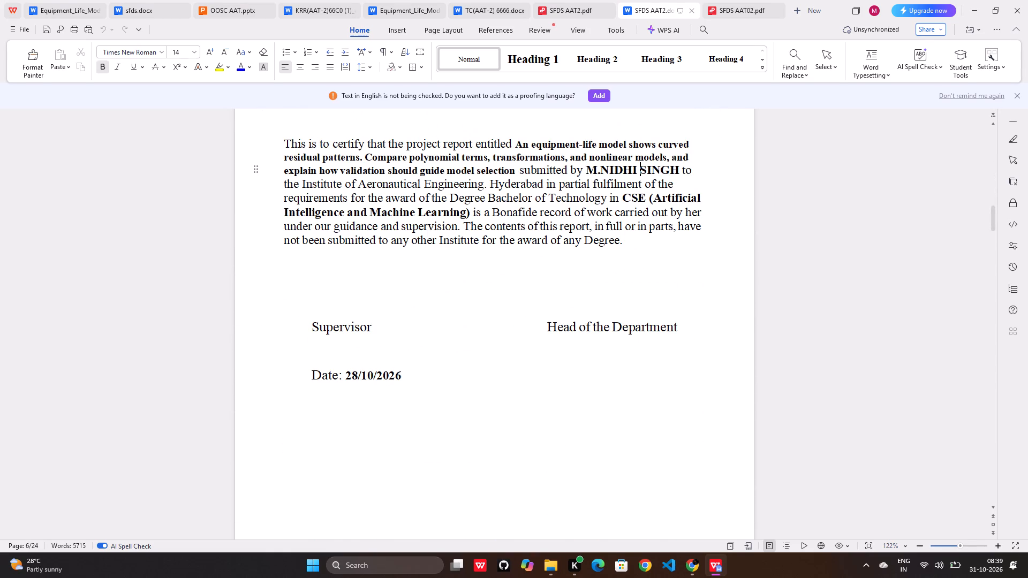
pyautogui.click(649, 154)
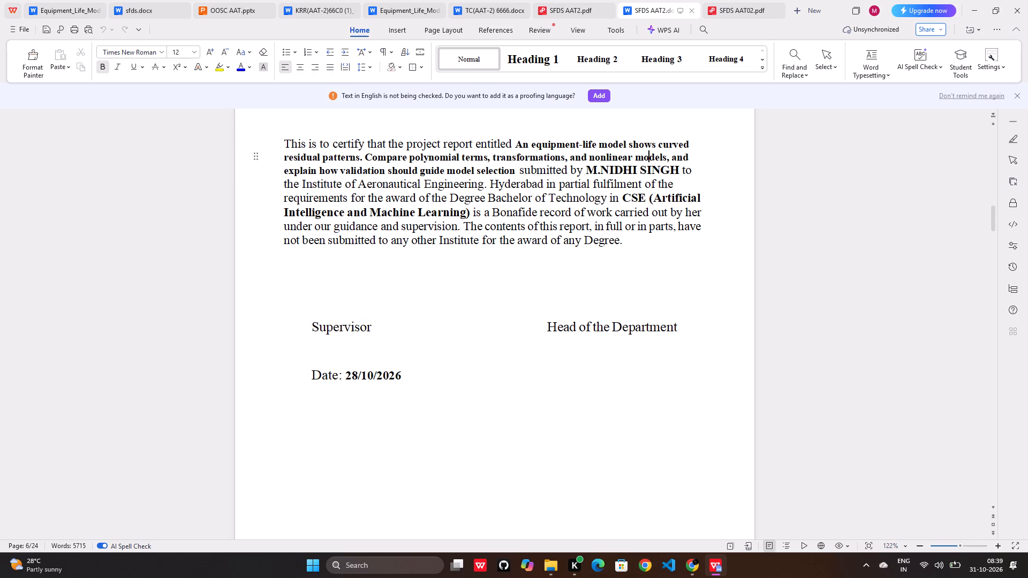
pyautogui.click(647, 174)
pyautogui.scroll(-5, 545, 321)
pyautogui.scroll(9, 550, 317)
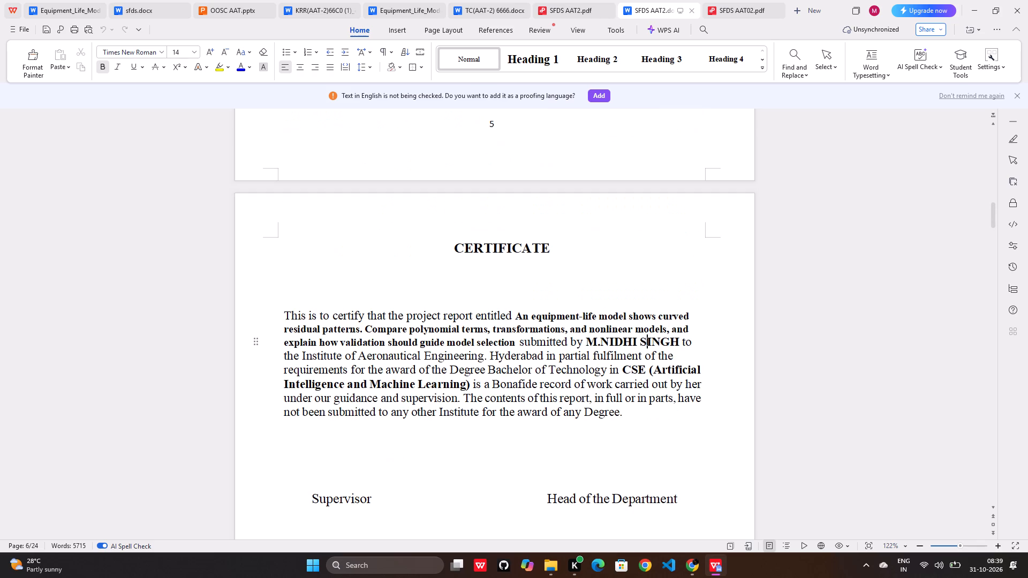
pyautogui.moveTo(581, 344); pyautogui.dragTo(664, 333)
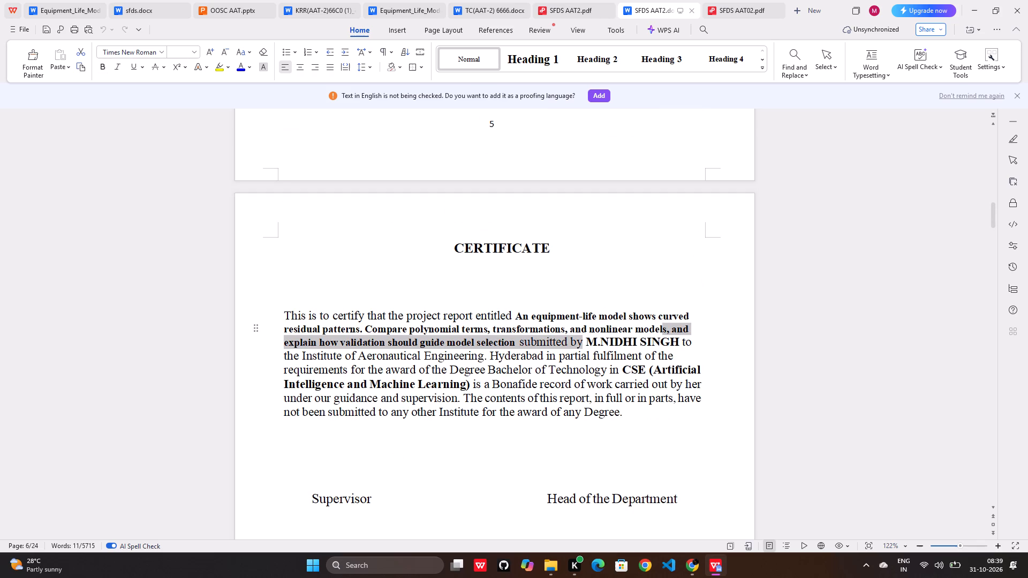
pyautogui.moveTo(664, 333); pyautogui.dragTo(680, 347)
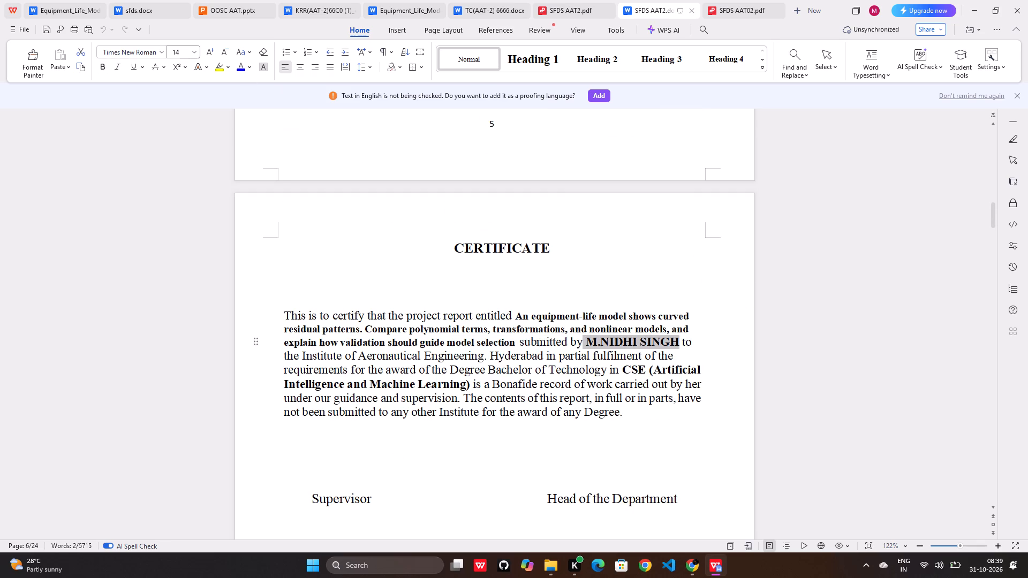
pyautogui.click(194, 56)
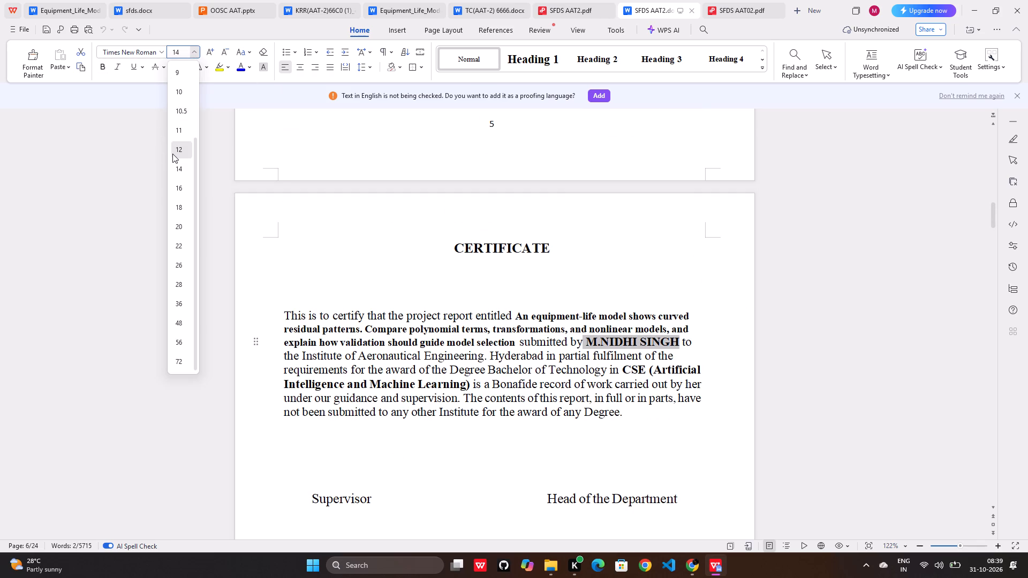
pyautogui.click(173, 154)
pyautogui.click(701, 302)
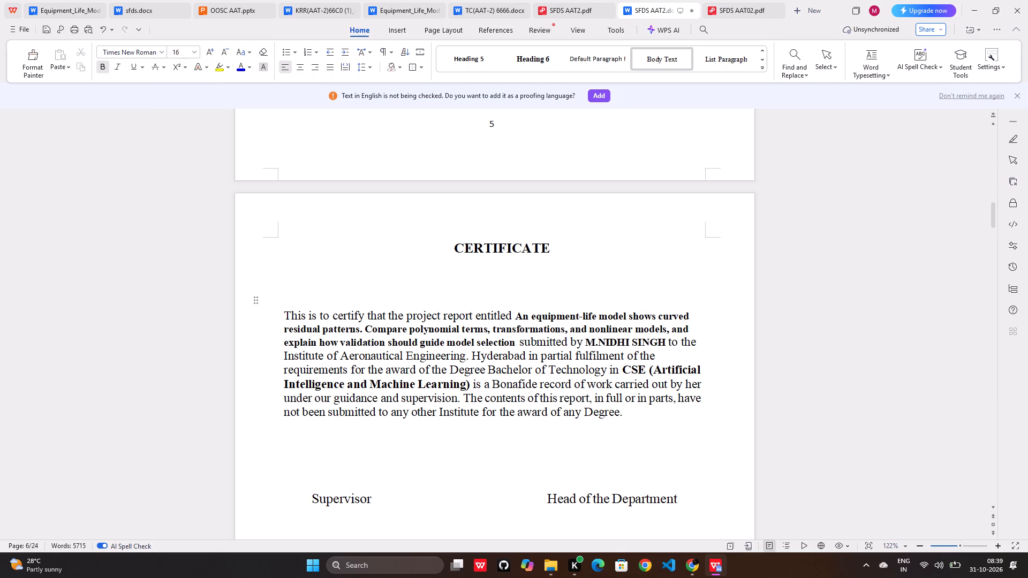
# Set the font size of the student's name in the Approval Sheet paragraph to 12.
pyautogui.scroll(-20, 615, 343)
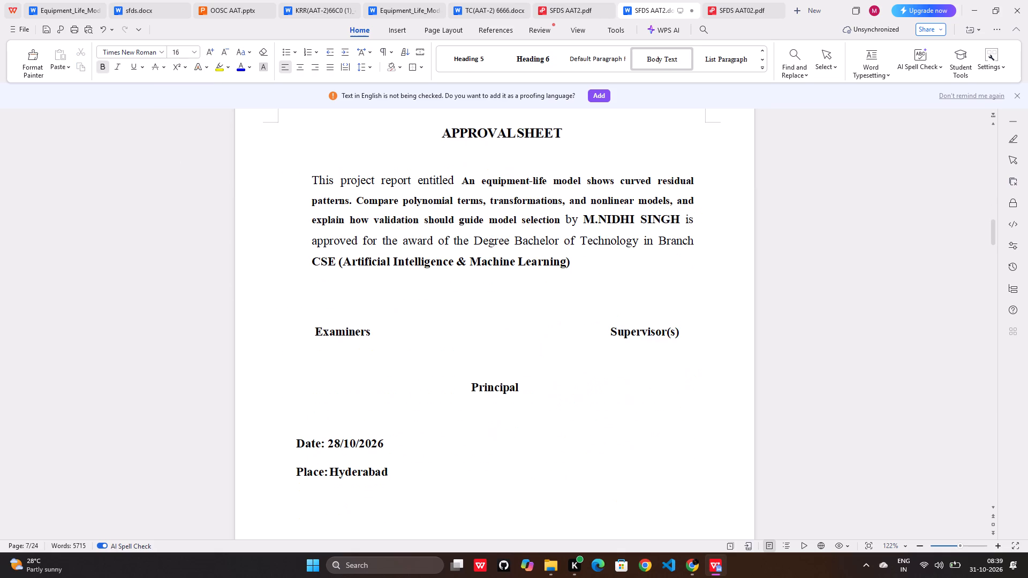
pyautogui.scroll(6, 583, 263)
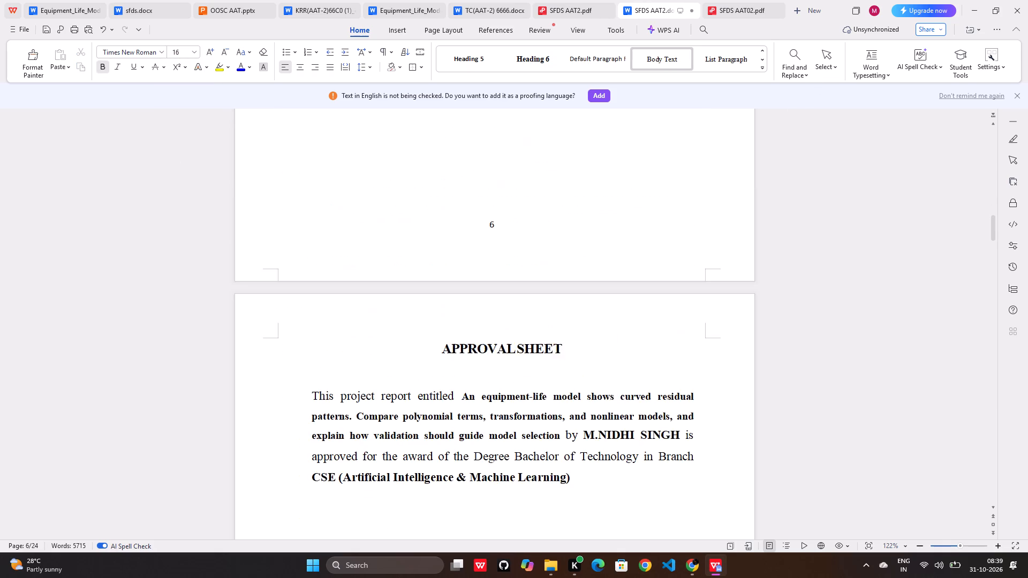
pyautogui.scroll(12, 583, 263)
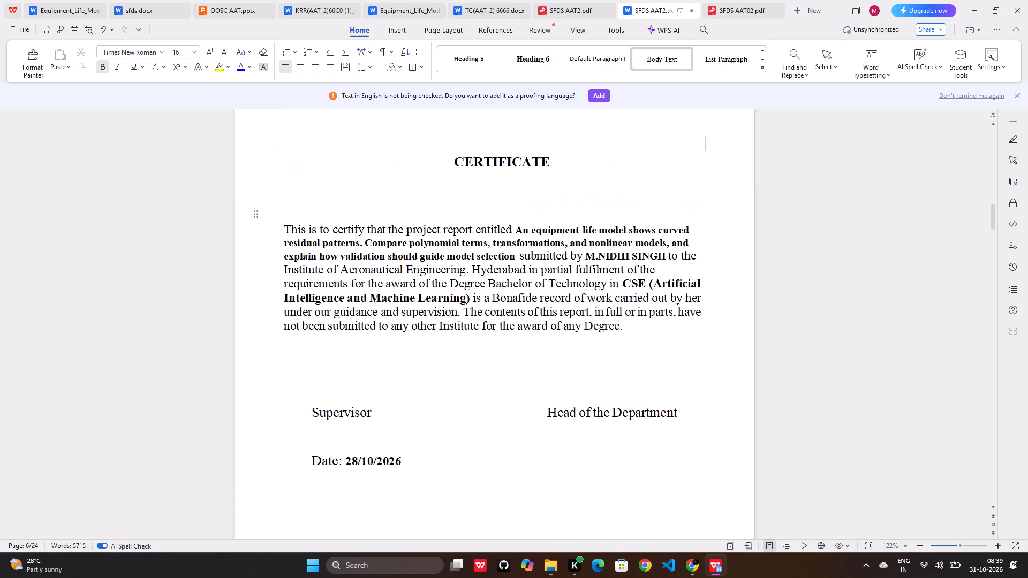
pyautogui.click(604, 256)
pyautogui.click(607, 242)
pyautogui.scroll(-6, 607, 242)
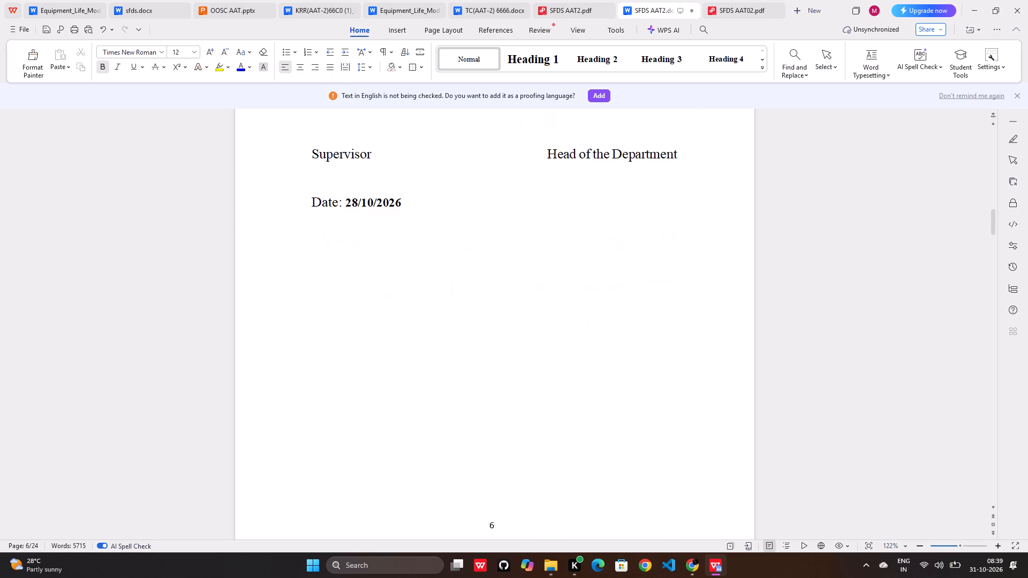
pyautogui.scroll(-11, 607, 242)
pyautogui.click(592, 307)
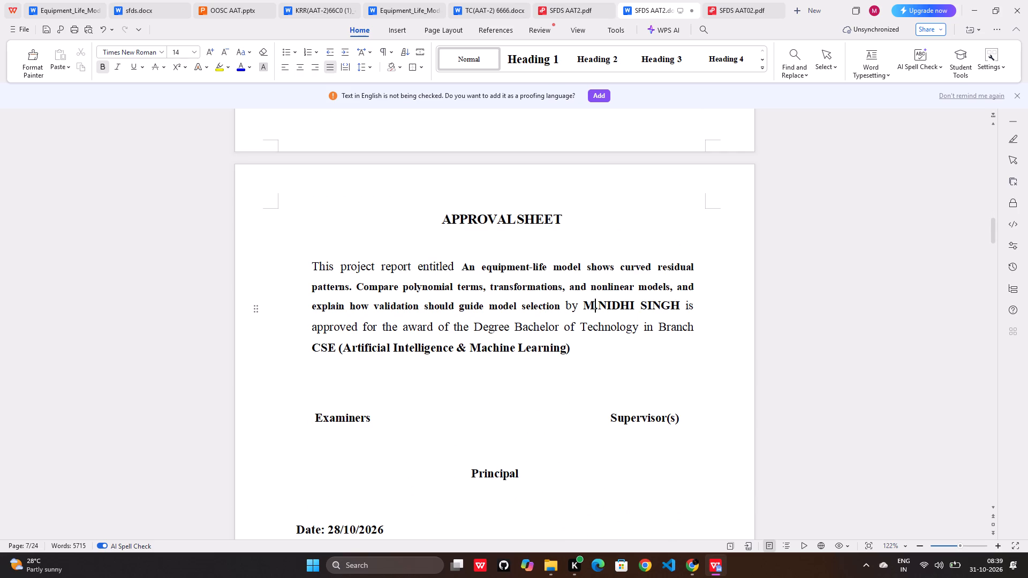
pyautogui.moveTo(583, 307); pyautogui.dragTo(680, 315)
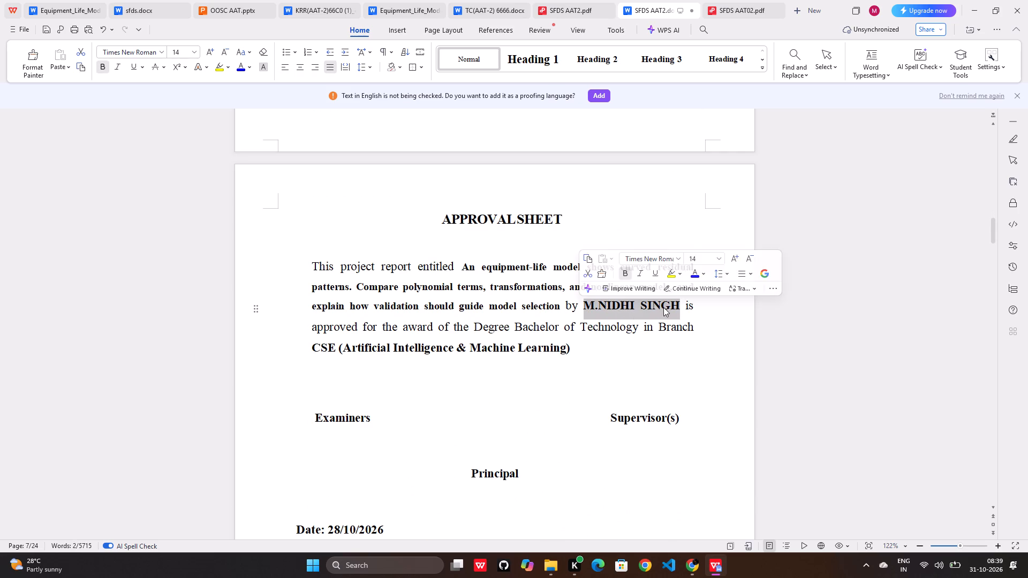
pyautogui.click(196, 50)
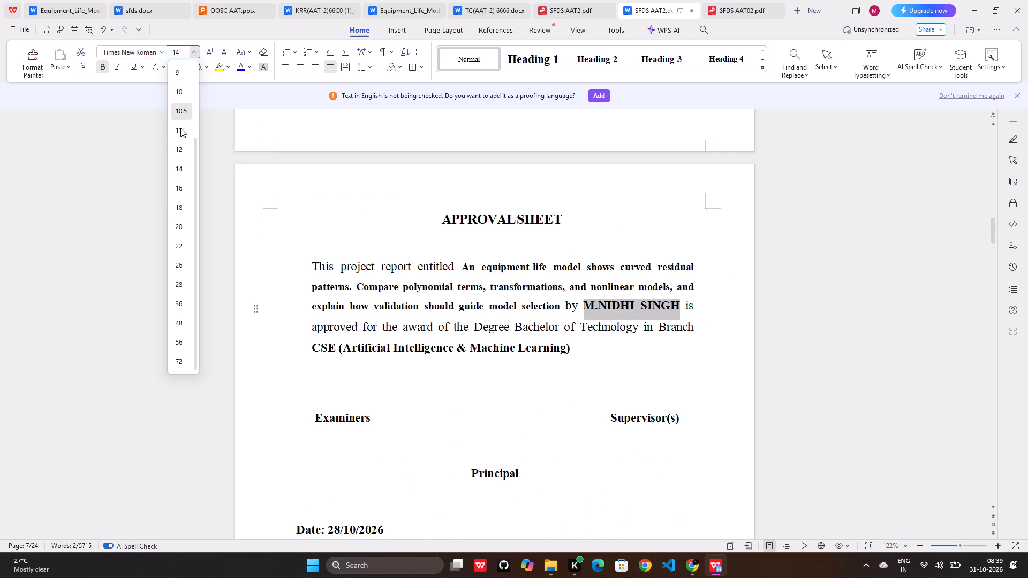
pyautogui.click(177, 146)
pyautogui.click(546, 379)
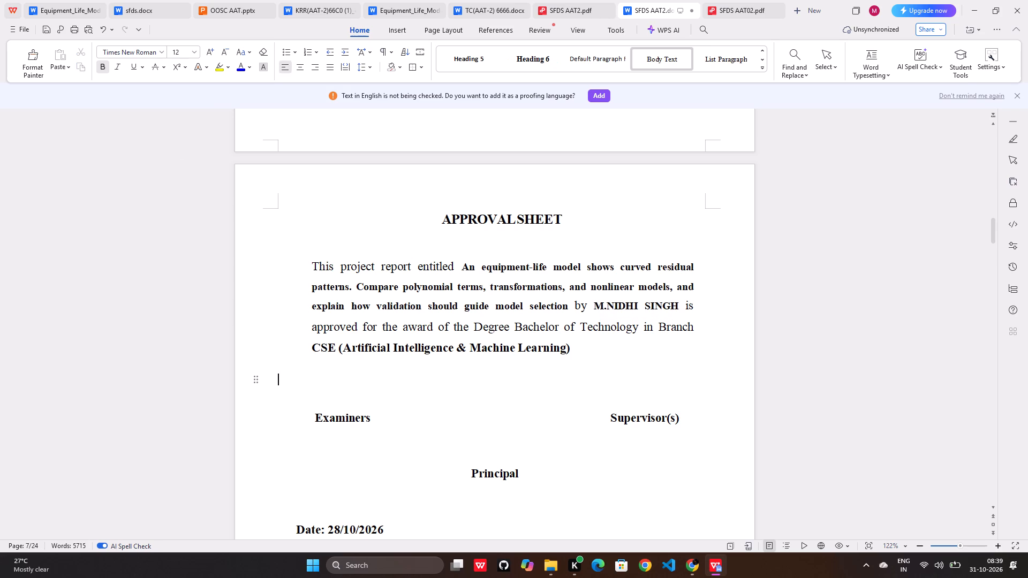
# In the Acknowledgement's second gratitude paragraph, replace the spaces after "Dr" and after the initial in the department head's name with periods.
pyautogui.scroll(-6, 546, 379)
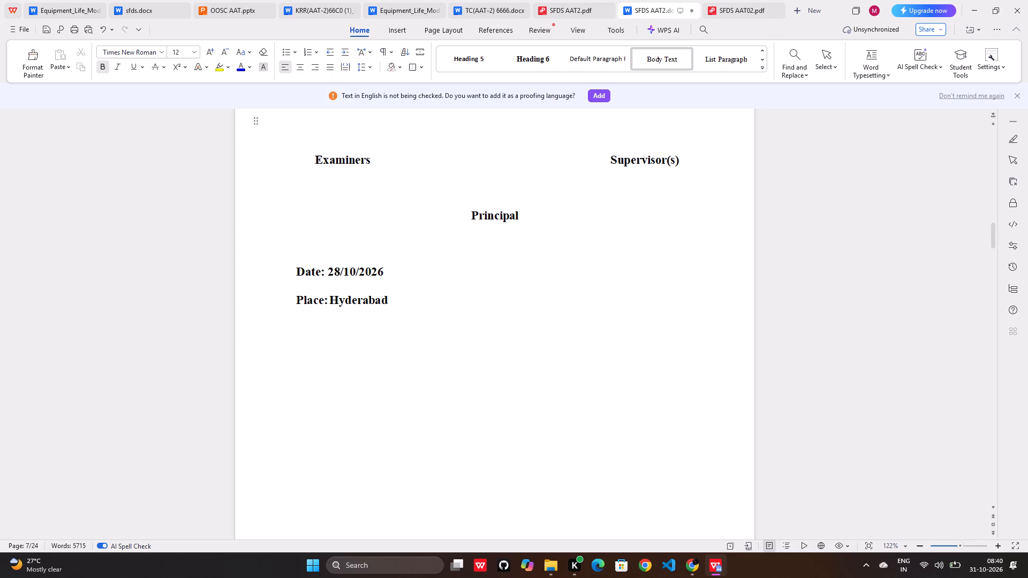
pyautogui.scroll(-12, 618, 345)
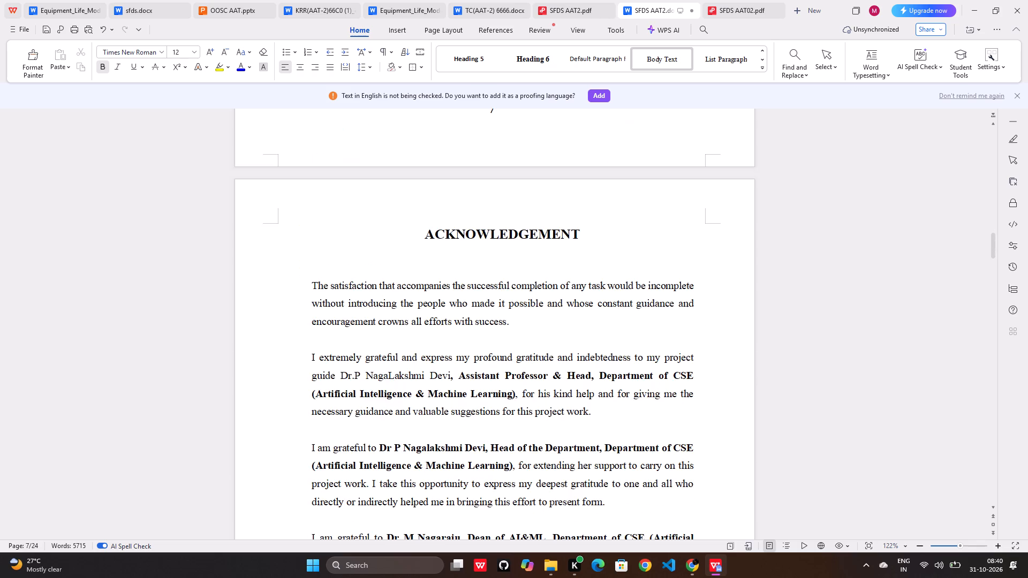
pyautogui.scroll(-2, 618, 345)
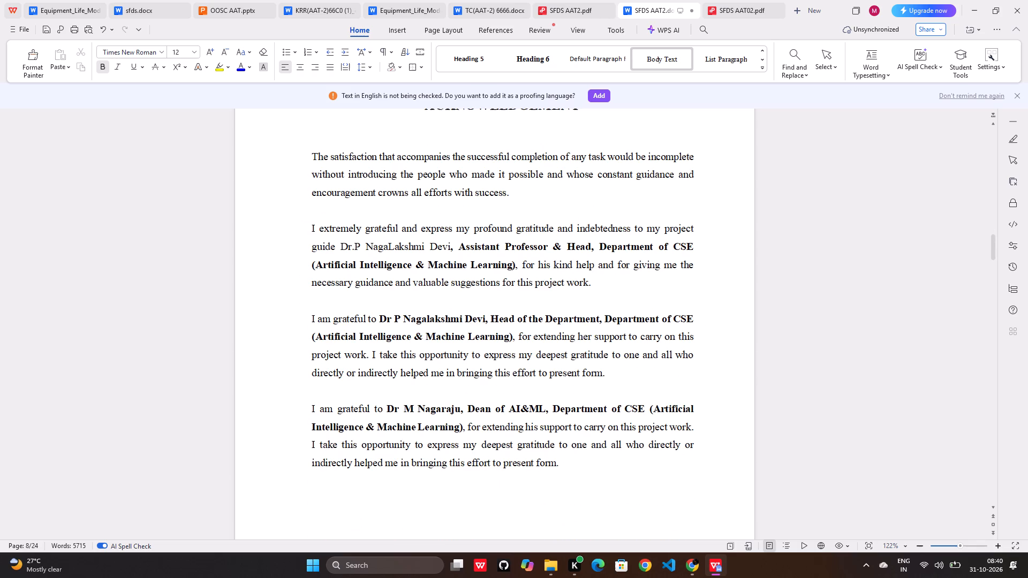
pyautogui.click(395, 322)
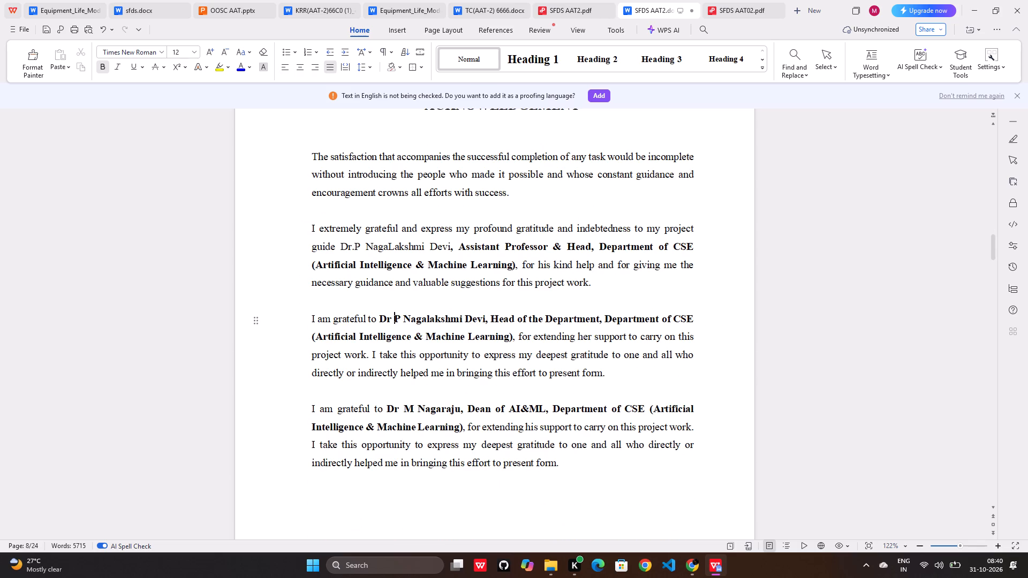
pyautogui.press('BackSpace')
pyautogui.press('.')
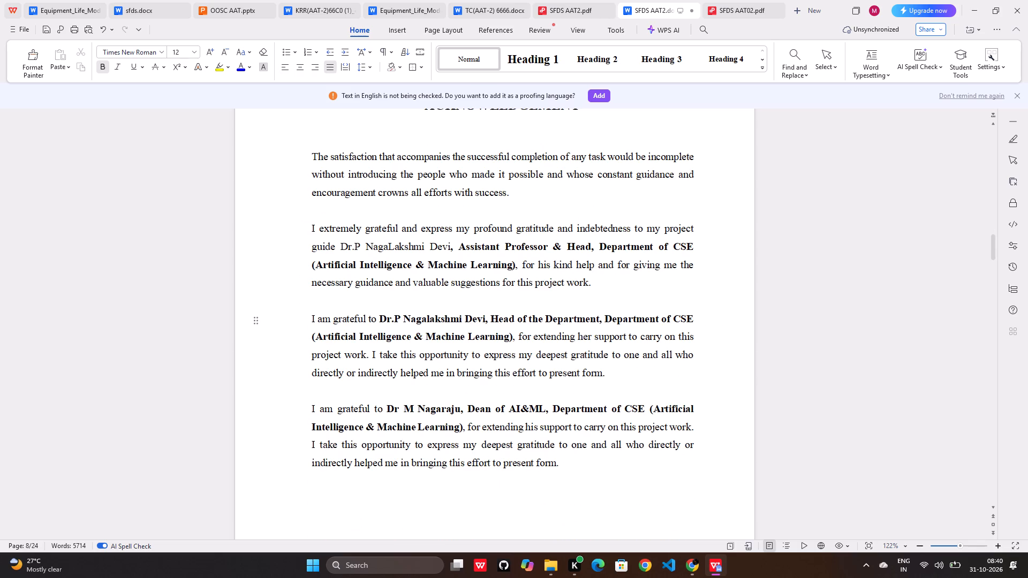
pyautogui.click(402, 320)
pyautogui.press('BackSpace')
pyautogui.press('.')
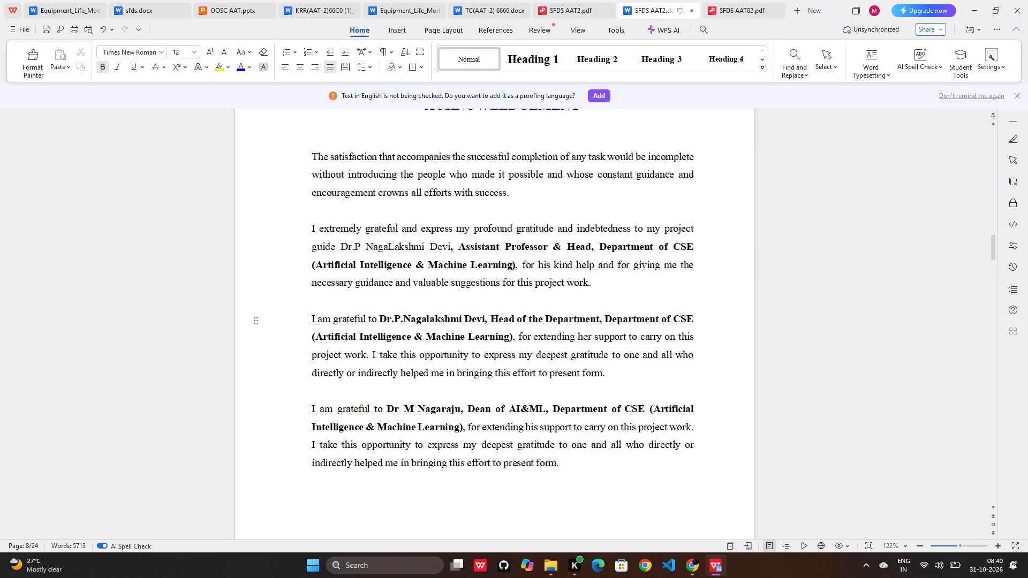
# Make the word "Keywords" at the end of the abstract bold.
pyautogui.scroll(-19, 485, 355)
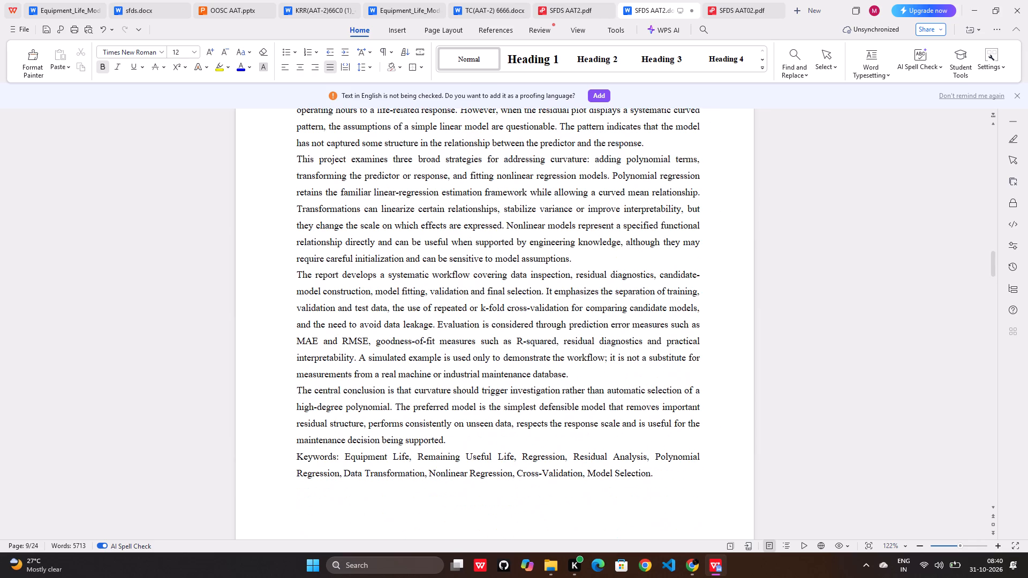
pyautogui.moveTo(337, 456); pyautogui.dragTo(294, 455)
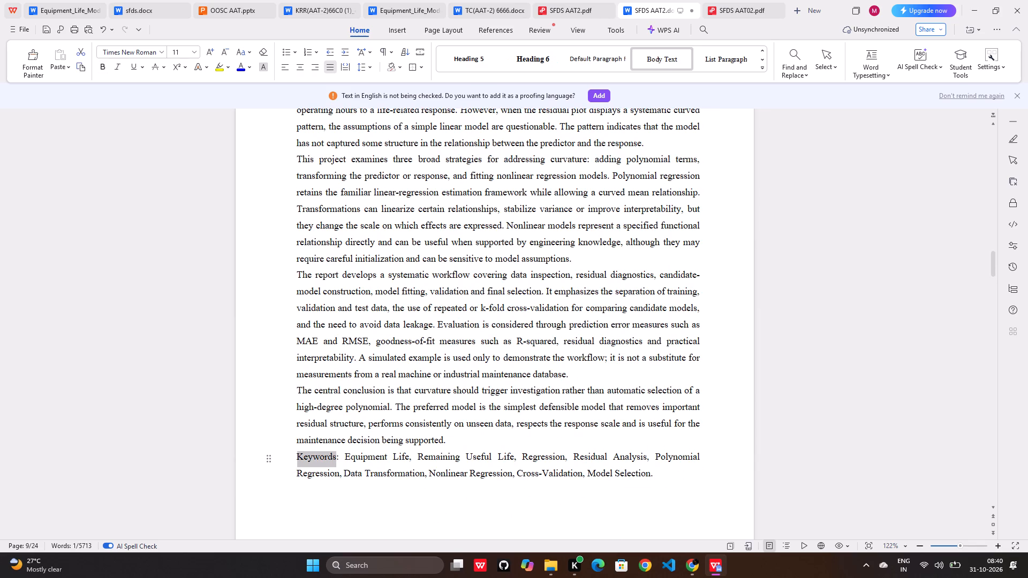
pyautogui.moveTo(294, 455); pyautogui.dragTo(292, 454)
pyautogui.click(105, 69)
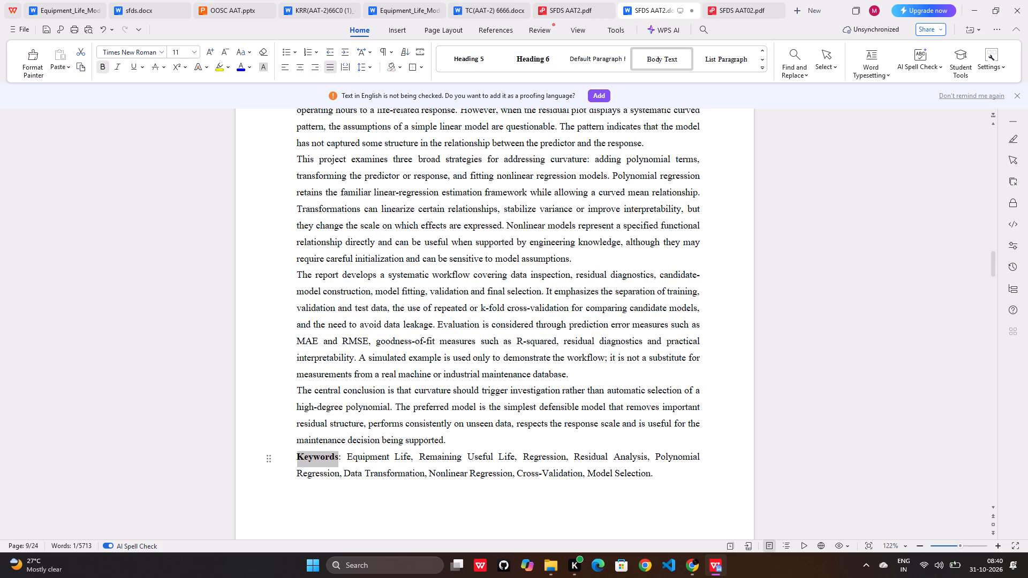
pyautogui.click(581, 457)
# Copy the abstract text from "A simulated example is used" to "decision being supported." and paste it directly after that passage, before Keywords.
pyautogui.scroll(-13, 581, 457)
pyautogui.scroll(5, 592, 451)
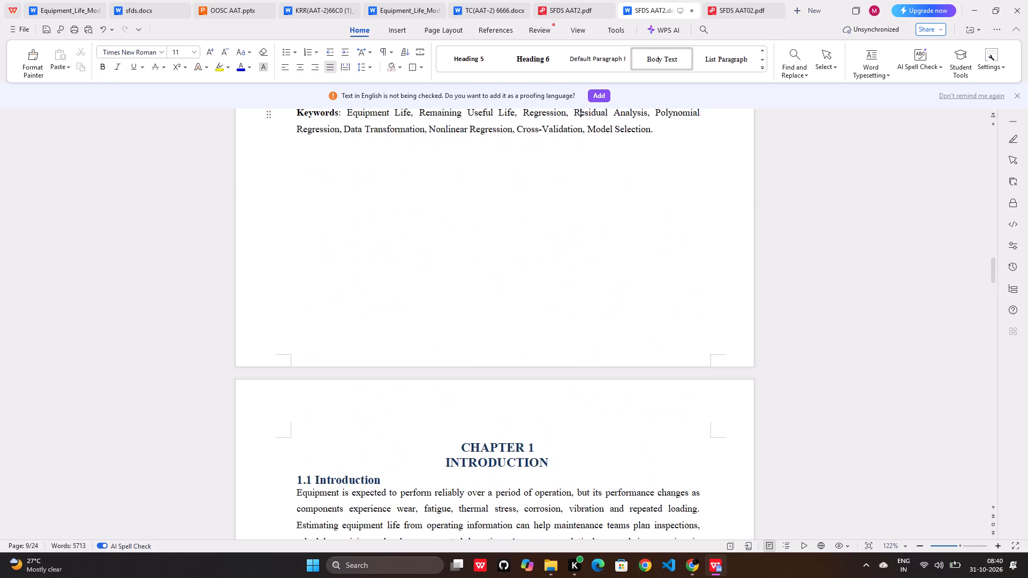
pyautogui.scroll(7, 591, 451)
pyautogui.moveTo(355, 271); pyautogui.dragTo(412, 293)
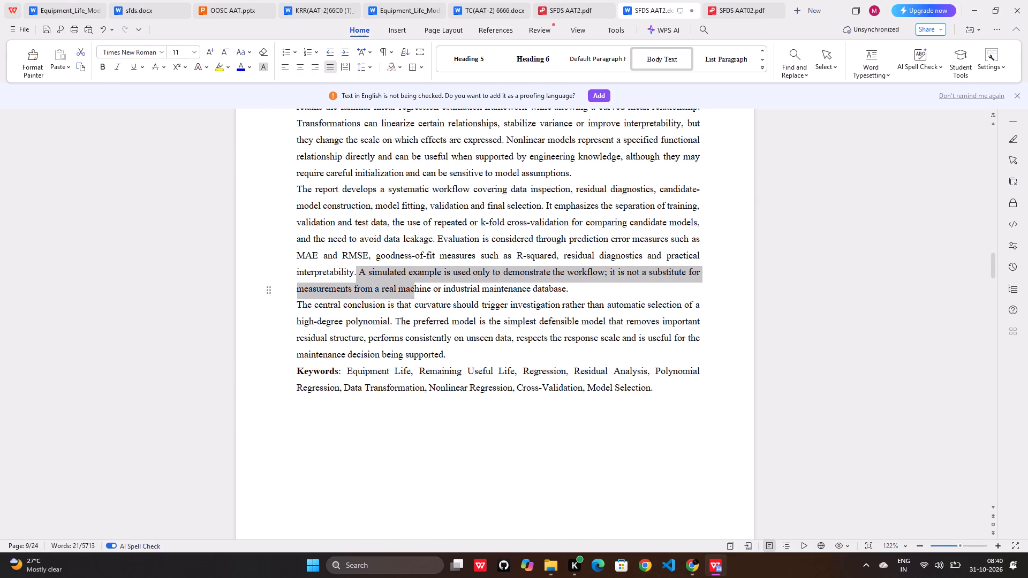
pyautogui.moveTo(412, 293); pyautogui.dragTo(459, 350)
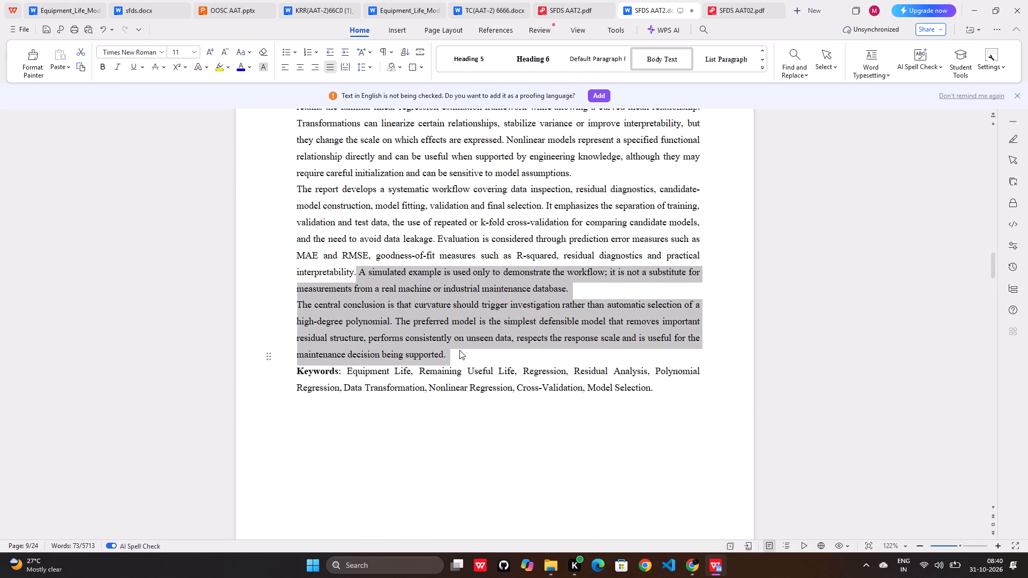
pyautogui.hotkey('ctrl', 'c')
pyautogui.click(456, 350)
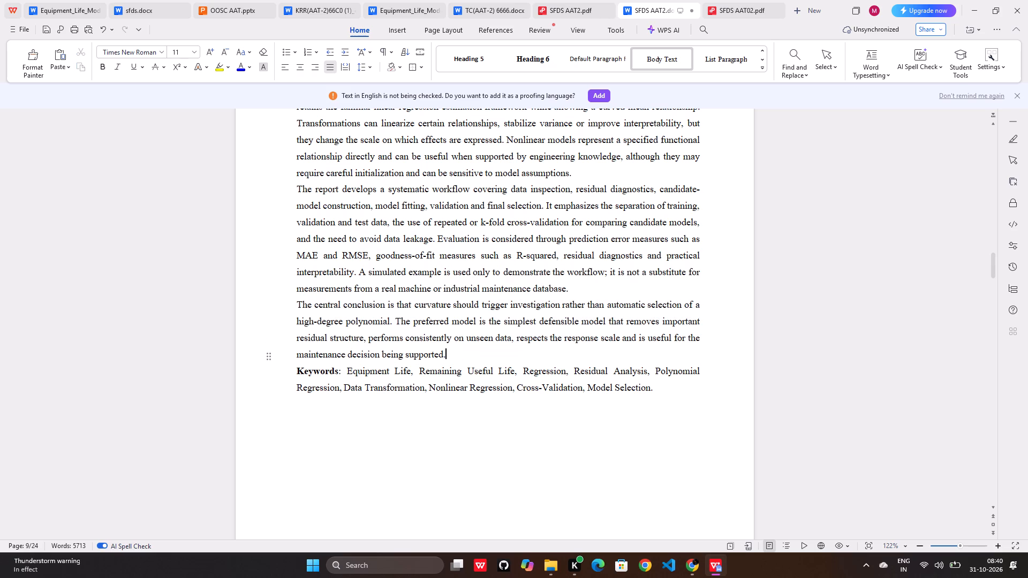
pyautogui.hotkey('ctrl', 'v')
pyautogui.scroll(-5, 455, 351)
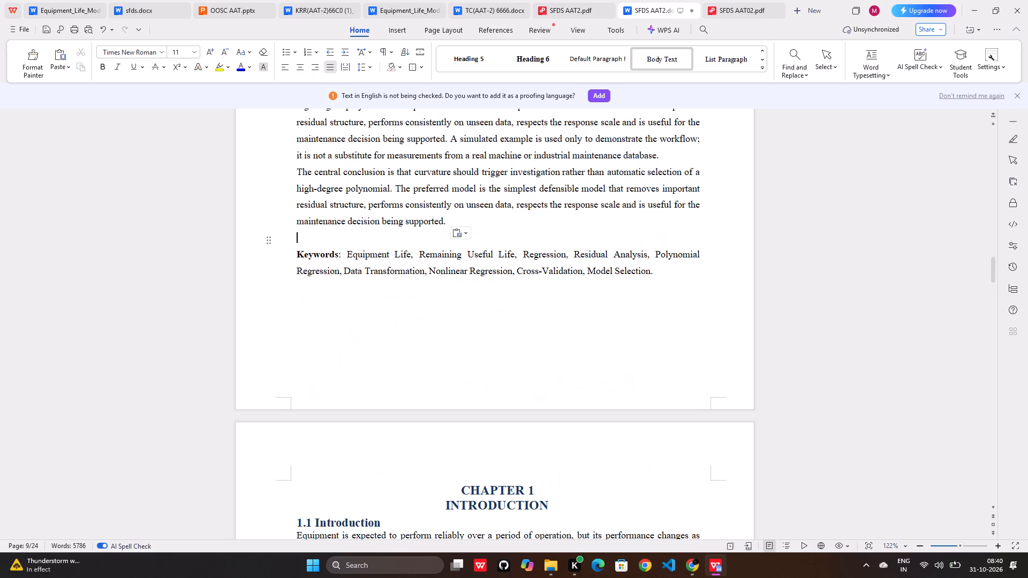
# Copy the abstract text from "oodness-of-fit measures such as R-squared" to "maintenance database." and paste it directly after that passage.
pyautogui.scroll(6, 452, 344)
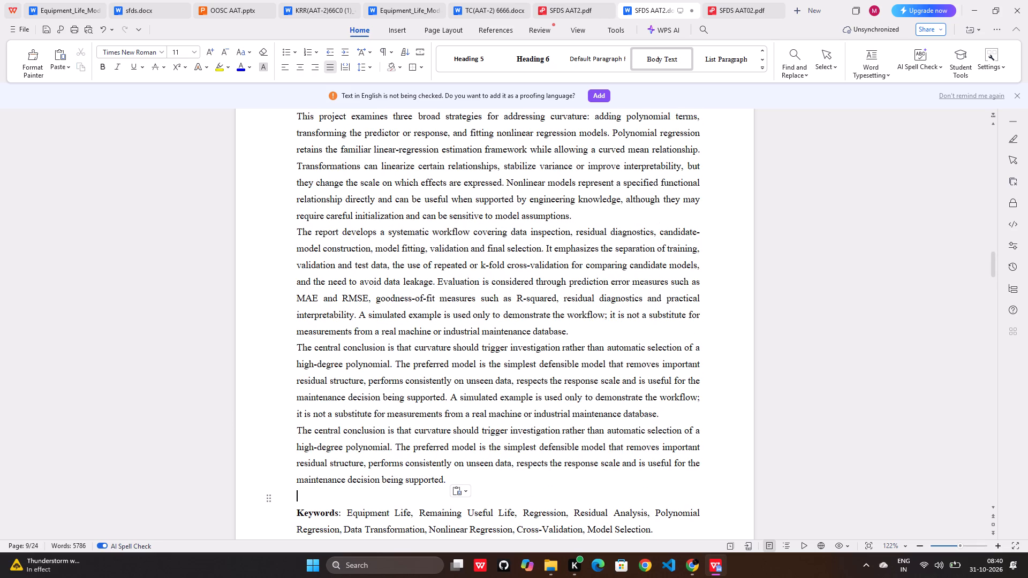
pyautogui.moveTo(379, 296); pyautogui.dragTo(607, 329)
pyautogui.hotkey('ctrl', 'c')
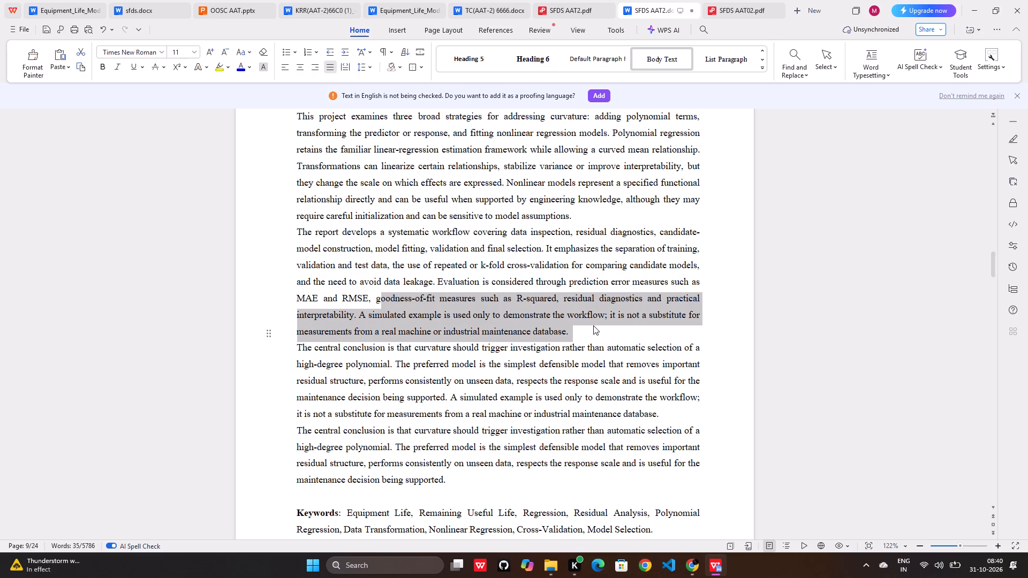
pyautogui.click(592, 325)
pyautogui.click(593, 335)
pyautogui.click(579, 327)
pyautogui.click(582, 334)
pyautogui.hotkey('ctrl', 'v')
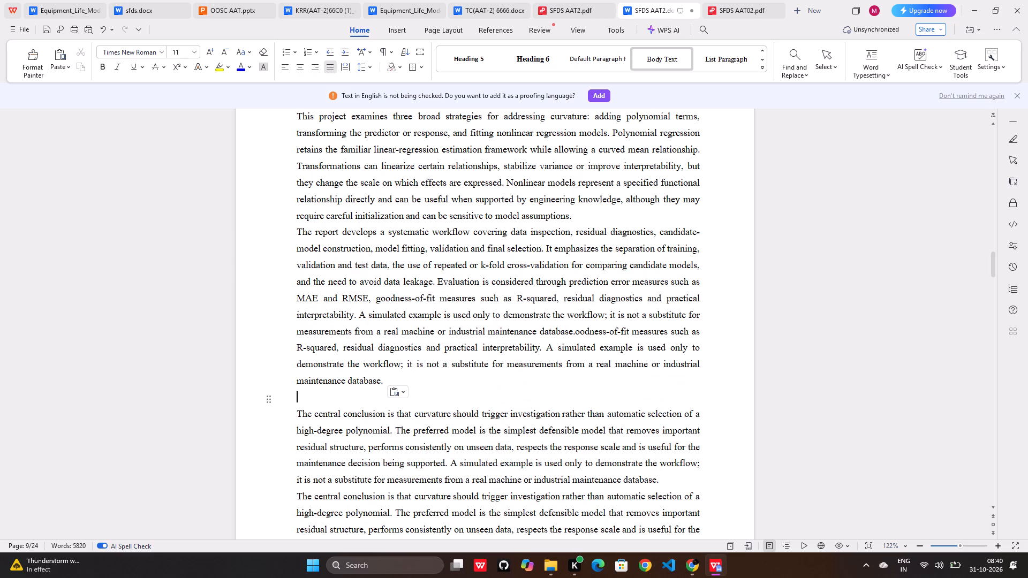
# Remove the blank line after the pasted abstract text and end its last sentence with "database.".
pyautogui.press('BackSpace')
pyautogui.press('BackSpace')
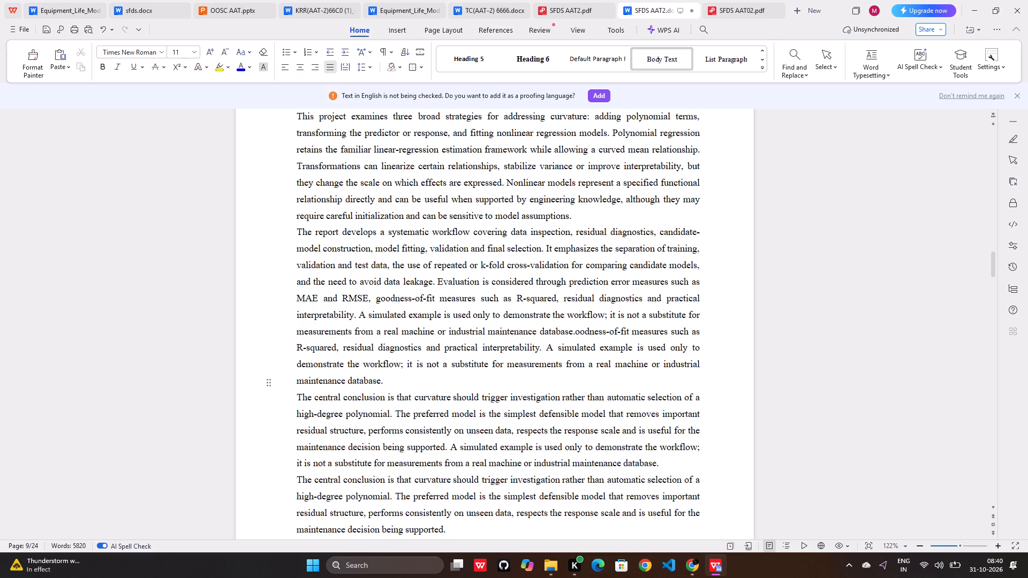
pyautogui.press('BackSpace')
pyautogui.press('BackSpace')
pyautogui.press('e')
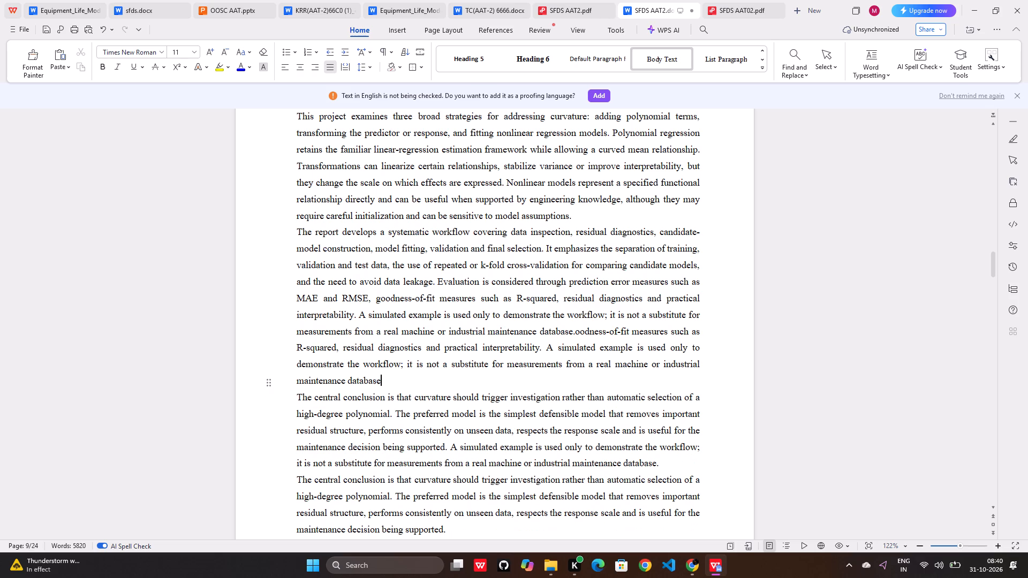
pyautogui.scroll(-5, 612, 328)
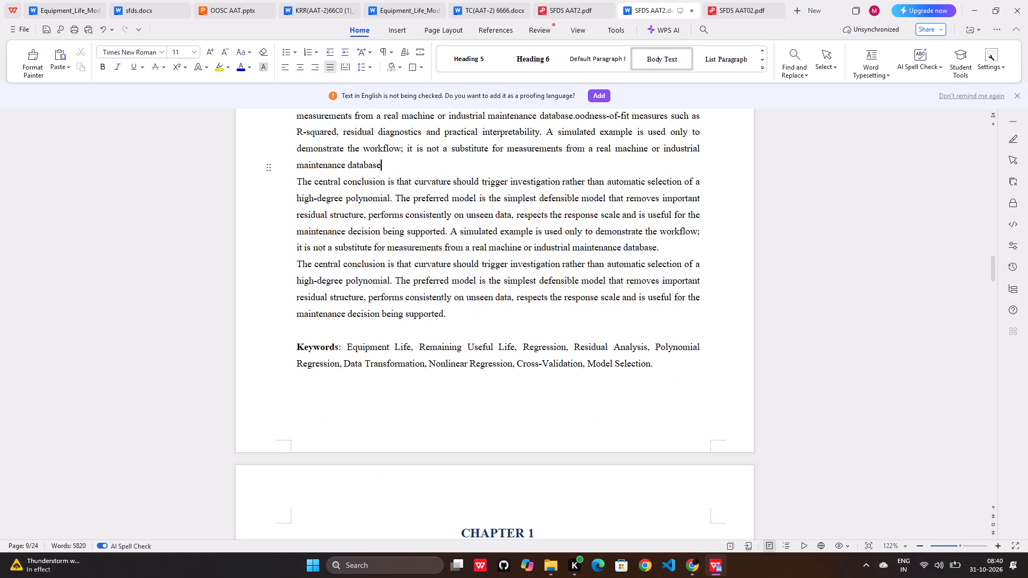
pyautogui.scroll(4, 317, 263)
pyautogui.press('.')
pyautogui.scroll(4, 366, 252)
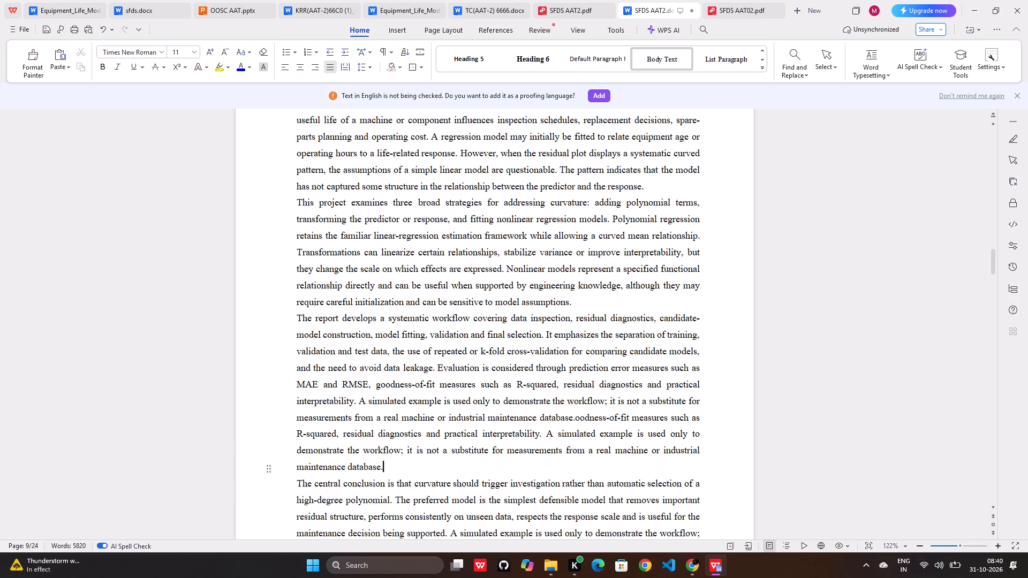
# Set the font size of the "Introduction" heading text in section 1.1 to 12.
pyautogui.scroll(-13, 366, 252)
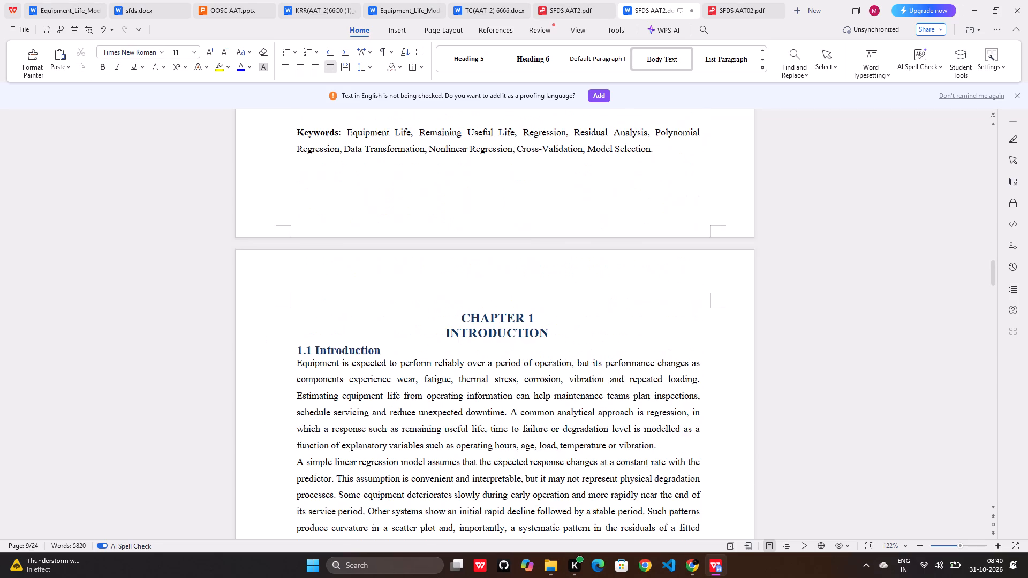
pyautogui.scroll(-13, 366, 252)
pyautogui.scroll(7, 366, 252)
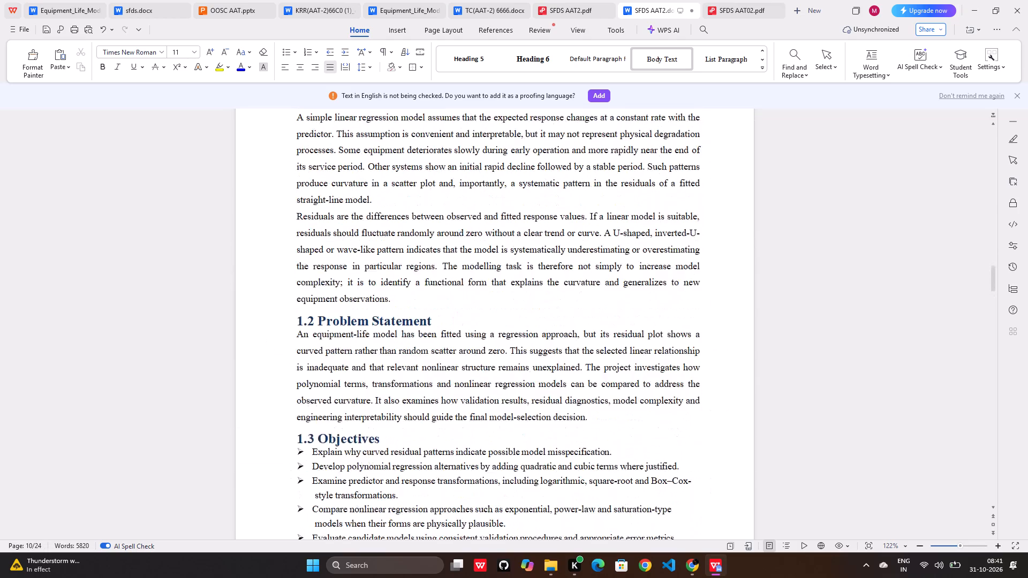
pyautogui.scroll(2, 366, 252)
pyautogui.click(376, 177)
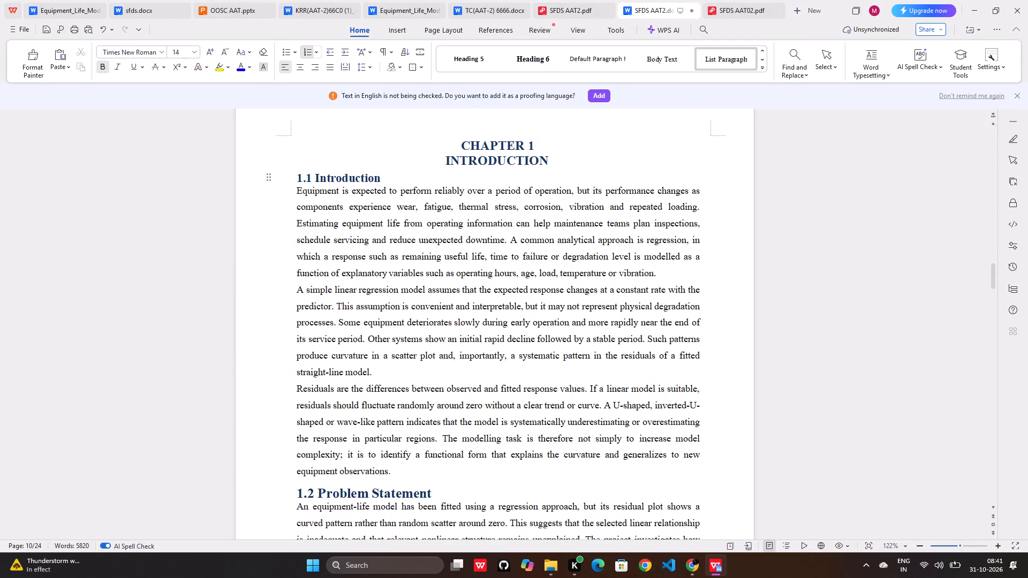
pyautogui.moveTo(386, 177); pyautogui.dragTo(298, 184)
pyautogui.click(194, 51)
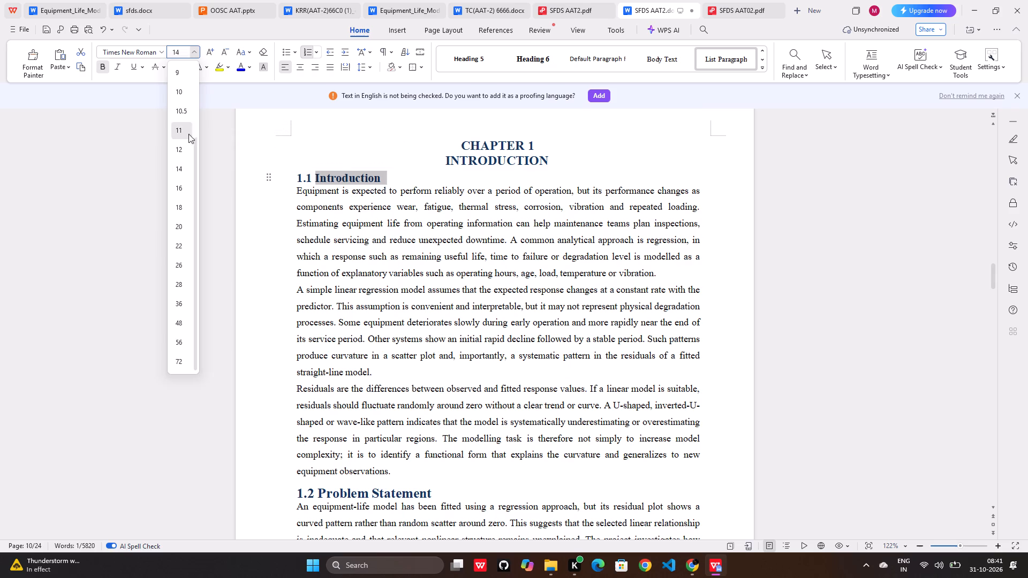
pyautogui.click(187, 148)
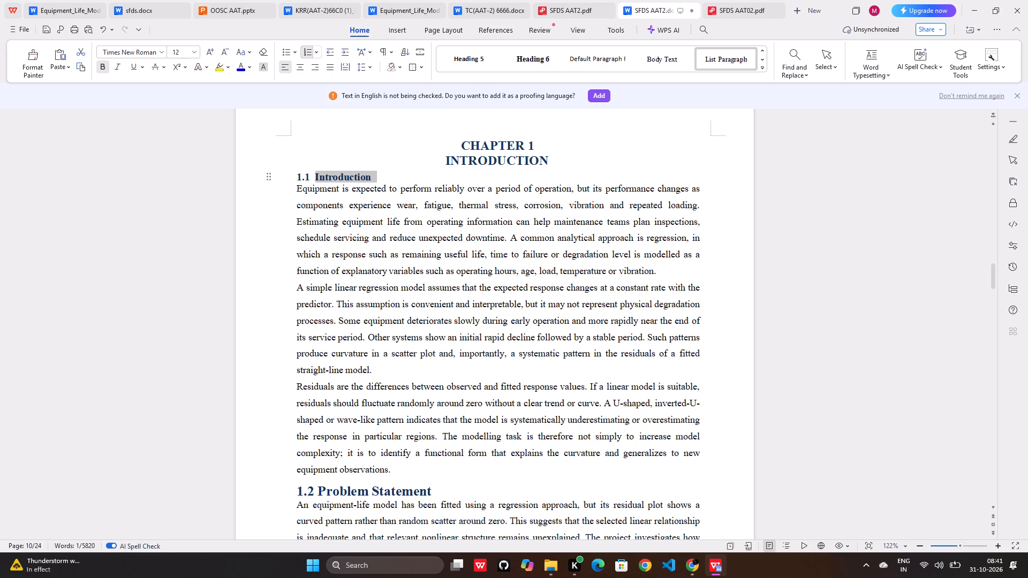
# Set the font size of the "Problem Statement" heading text in section 1.2 to 12.
pyautogui.scroll(-4, 503, 425)
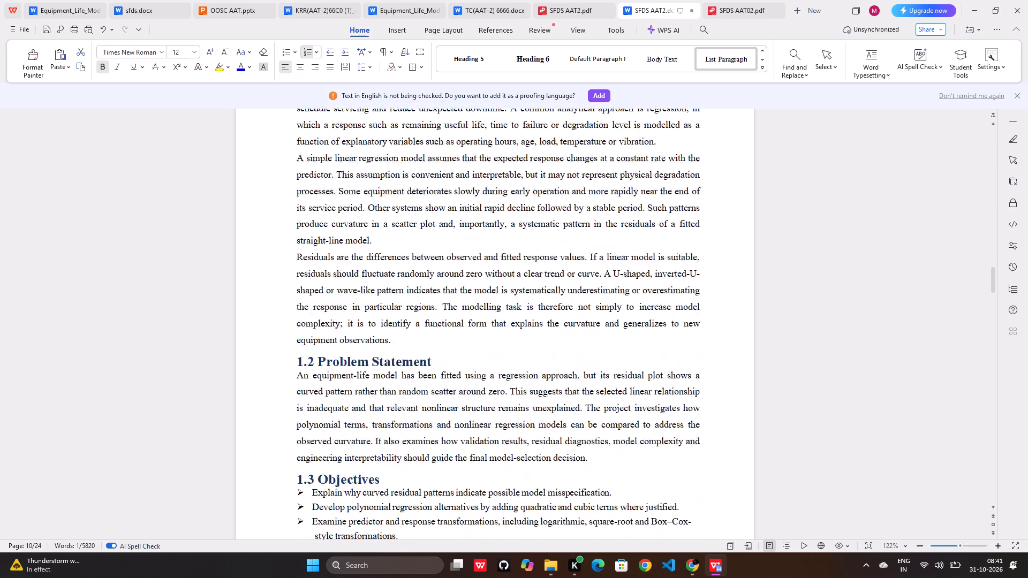
pyautogui.scroll(-1, 503, 425)
pyautogui.moveTo(437, 271); pyautogui.dragTo(297, 279)
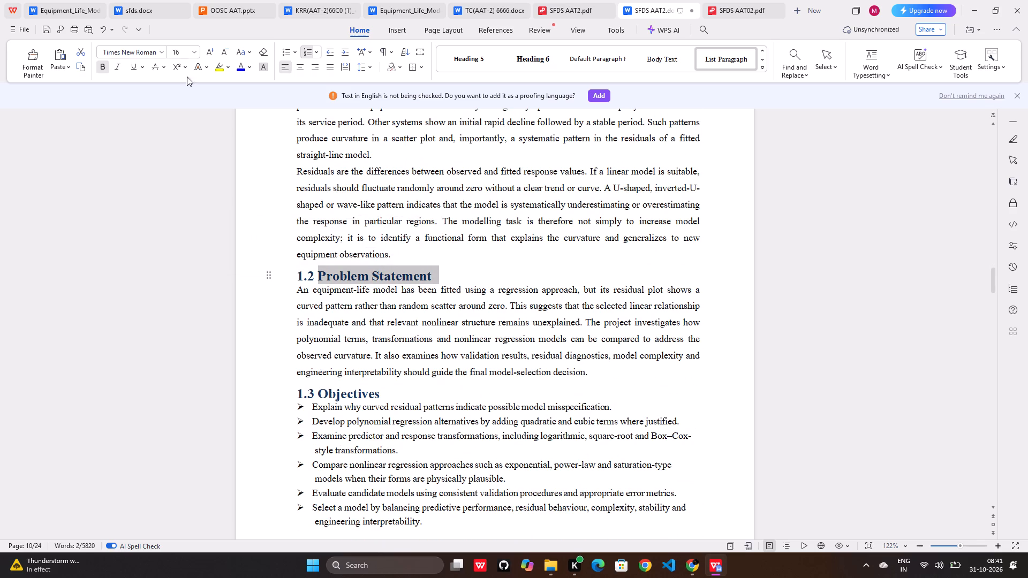
pyautogui.click(193, 57)
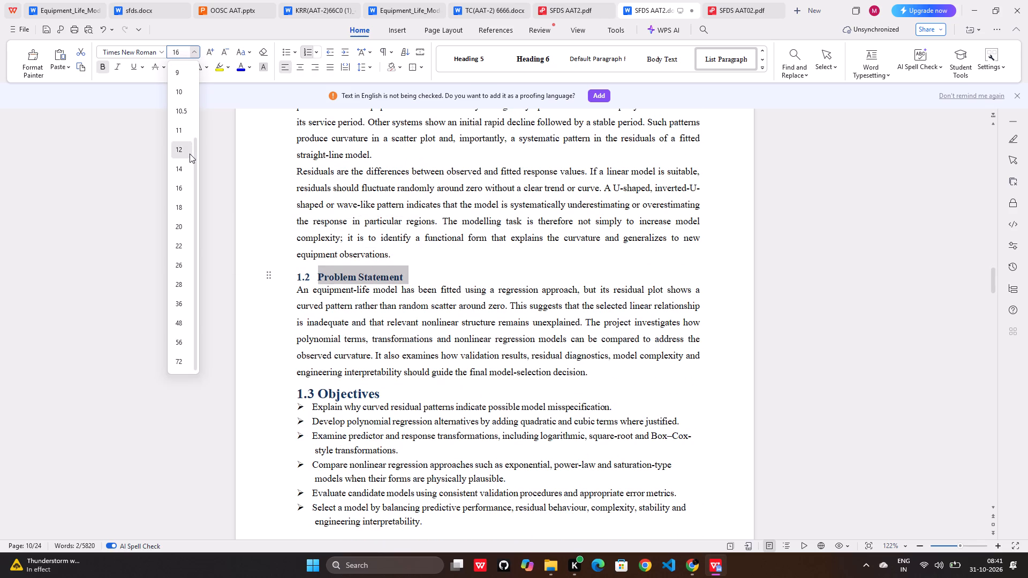
pyautogui.click(190, 154)
# Set the font size of the "Objectives" heading text in section 1.3 to 12.
pyautogui.moveTo(396, 392); pyautogui.dragTo(307, 390)
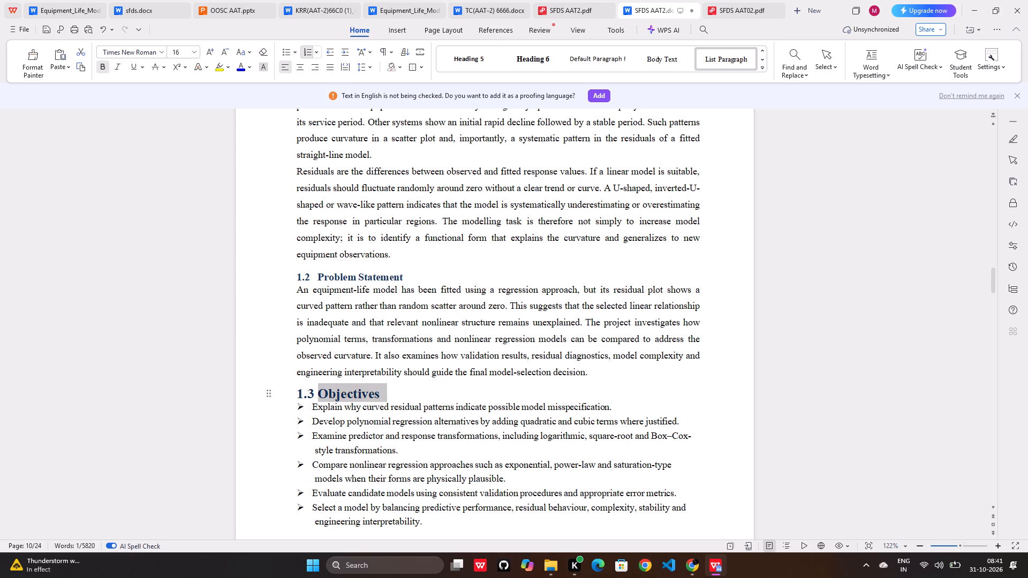
pyautogui.moveTo(307, 390); pyautogui.dragTo(299, 390)
pyautogui.click(196, 54)
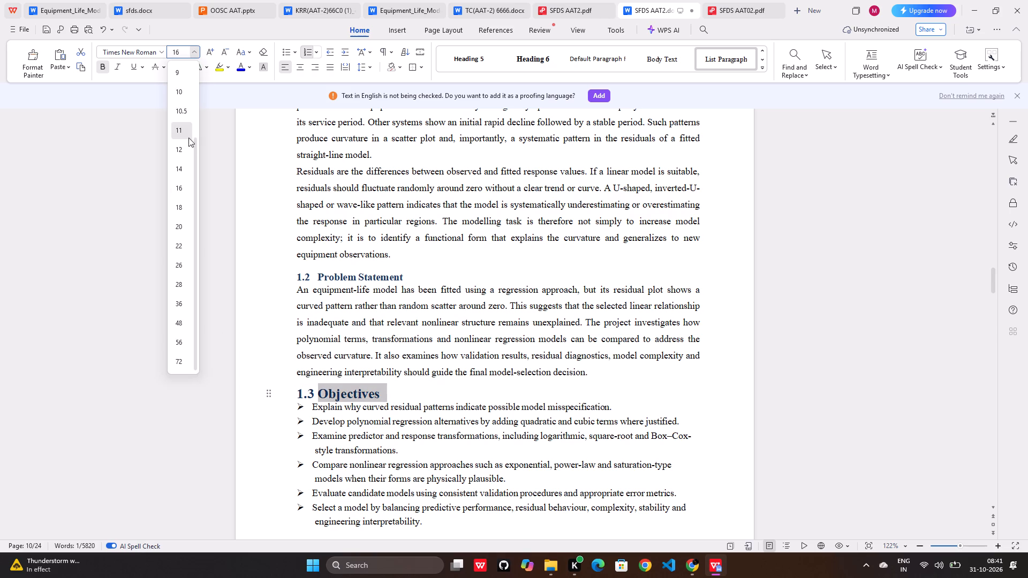
pyautogui.click(177, 156)
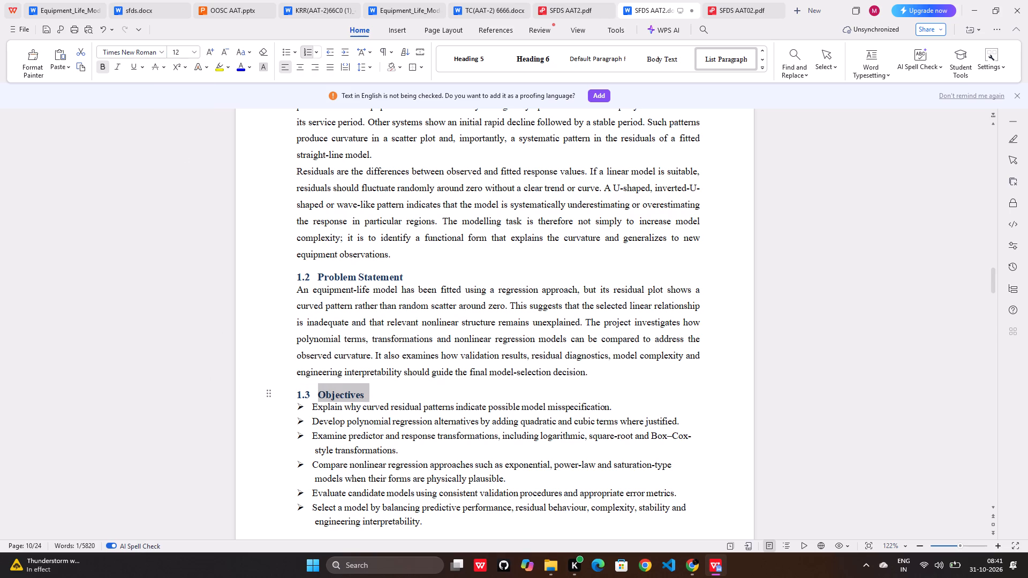
pyautogui.click(490, 362)
# Set the font size of the "Scope of the Project" heading text in section 1.4 to 12.
pyautogui.scroll(-5, 492, 363)
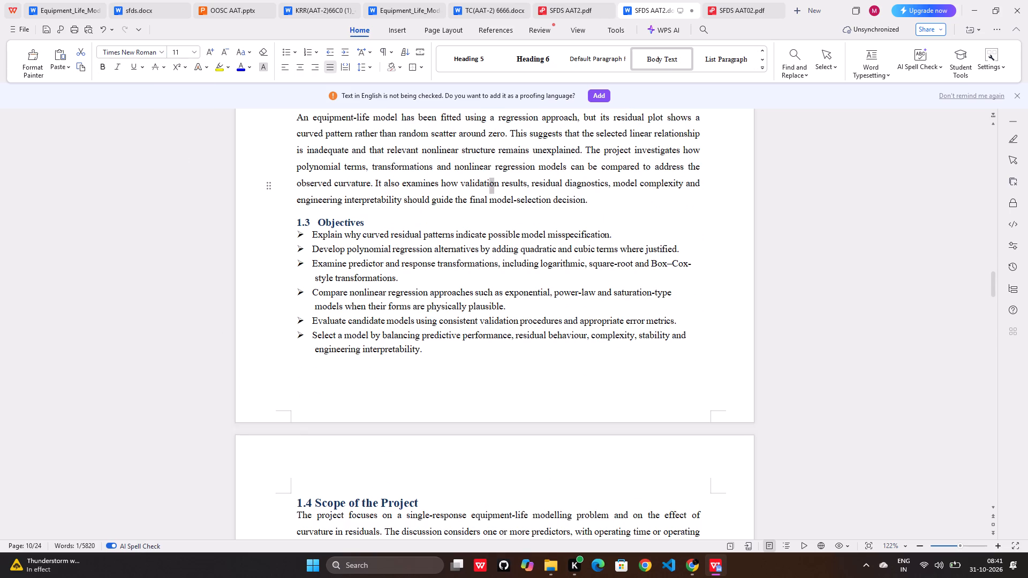
pyautogui.scroll(-2, 314, 294)
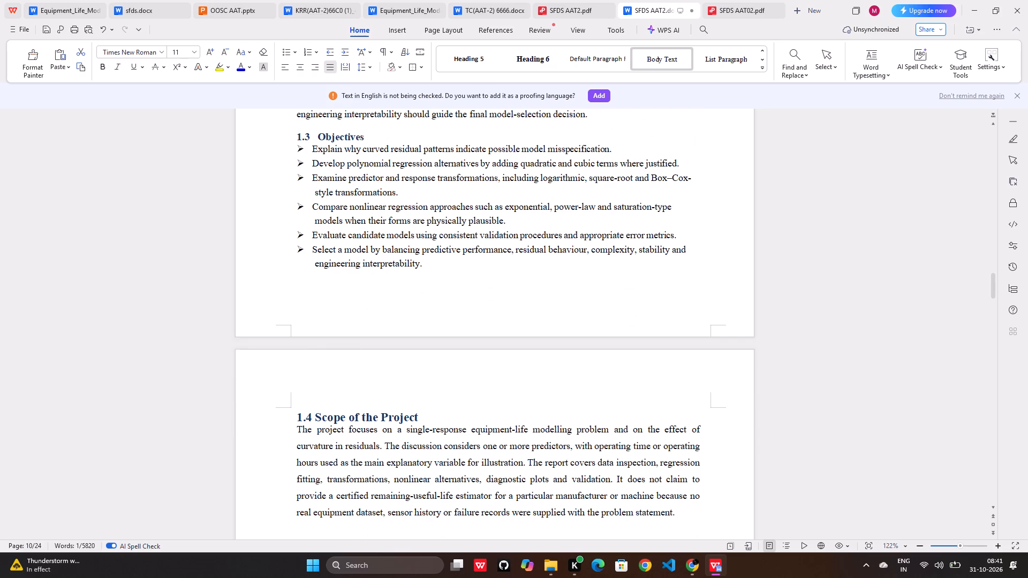
pyautogui.moveTo(422, 414); pyautogui.dragTo(310, 420)
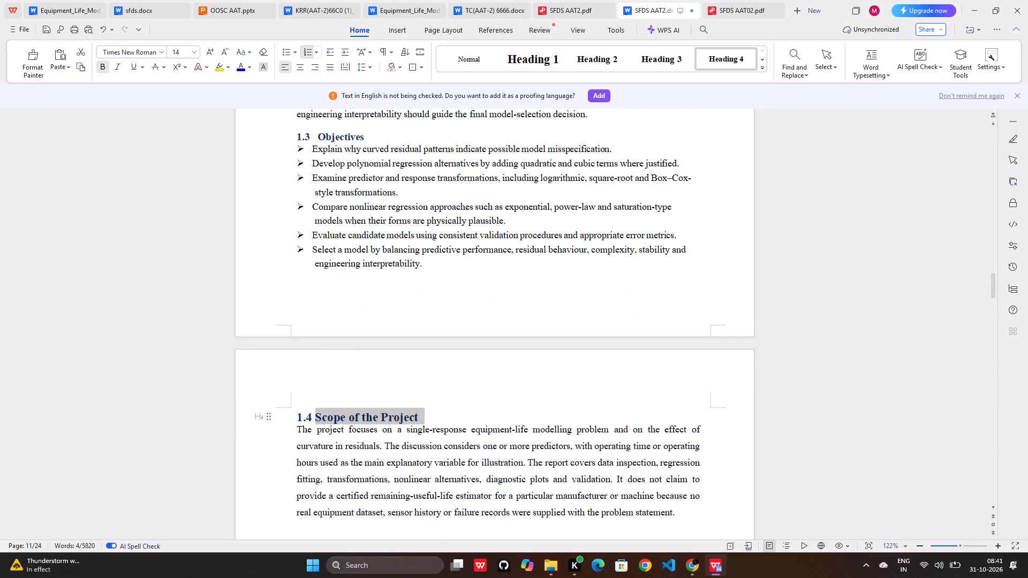
pyautogui.moveTo(310, 420); pyautogui.dragTo(294, 417)
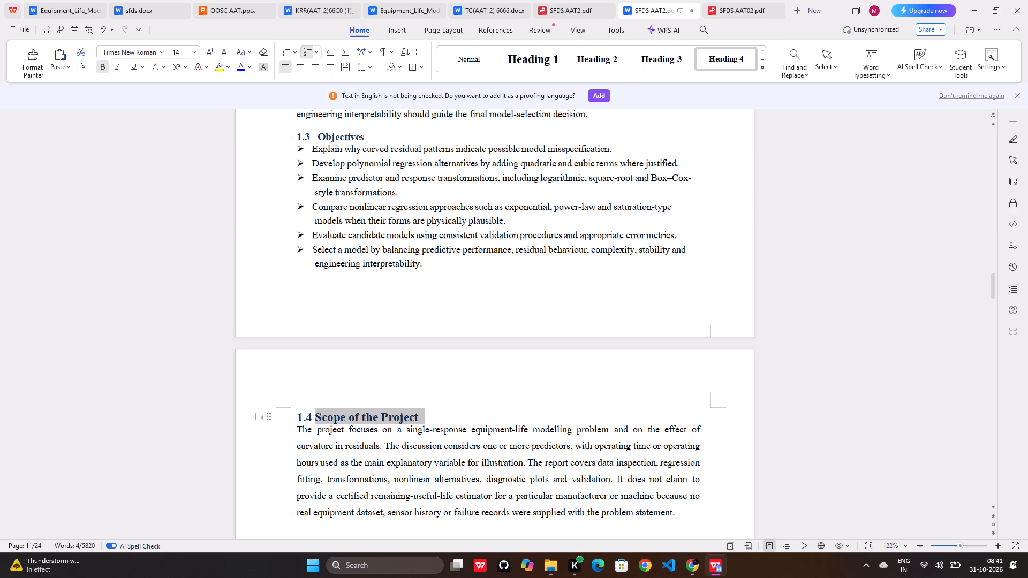
pyautogui.moveTo(294, 417); pyautogui.dragTo(294, 417)
pyautogui.doubleClick(192, 55)
pyautogui.click(195, 52)
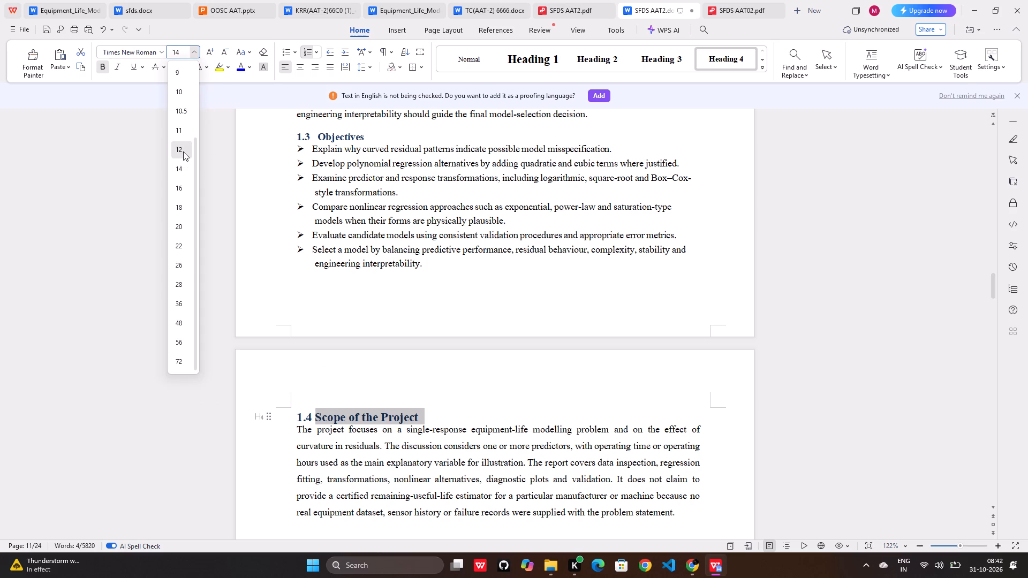
pyautogui.click(183, 151)
pyautogui.click(440, 346)
# Set the font size of the "Significance of the Study" heading text in section 1.5 to 12.
pyautogui.scroll(-5, 440, 346)
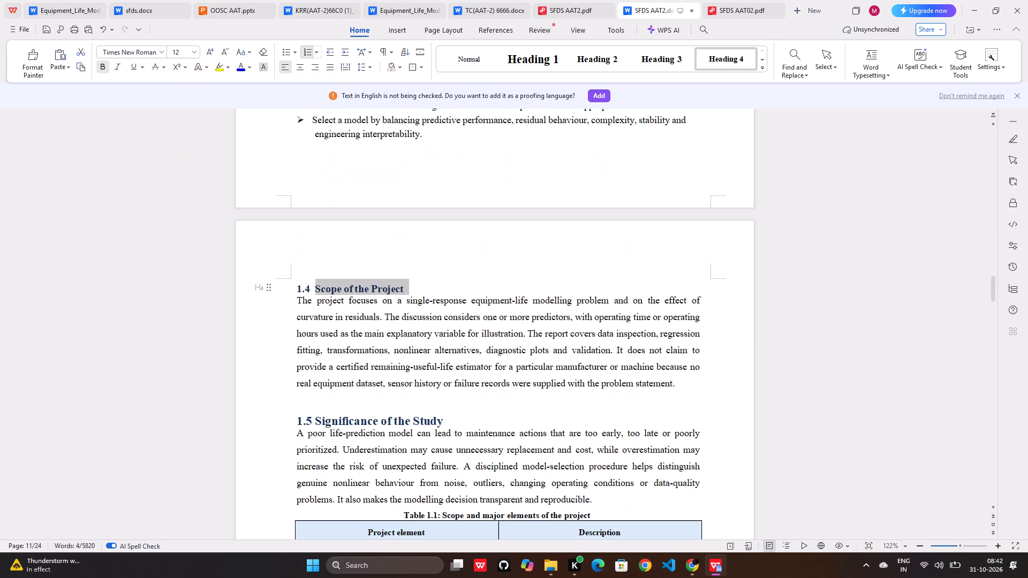
pyautogui.scroll(-4, 440, 346)
pyautogui.click(450, 193)
pyautogui.moveTo(449, 207); pyautogui.dragTo(385, 214)
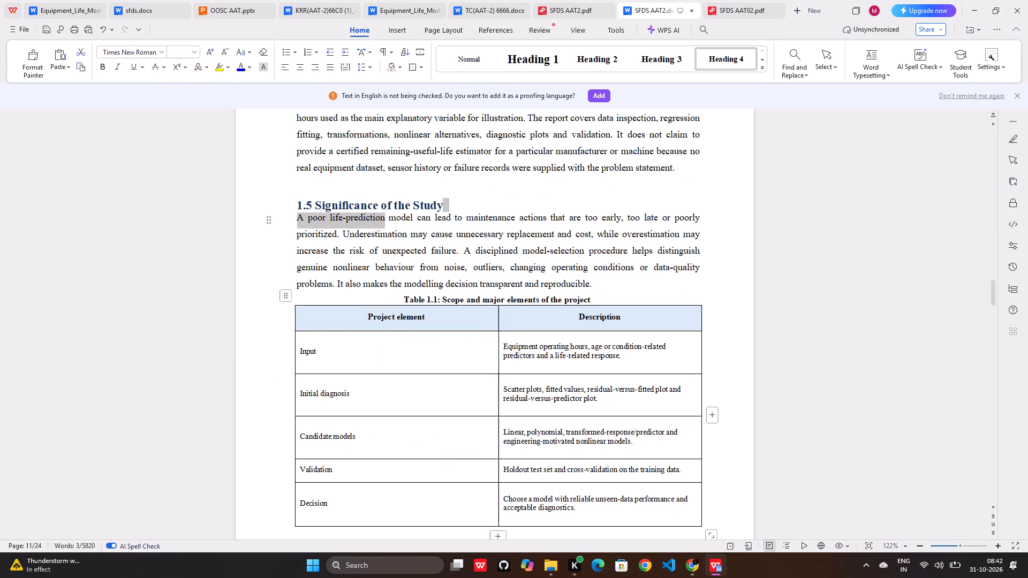
pyautogui.moveTo(385, 214); pyautogui.dragTo(298, 209)
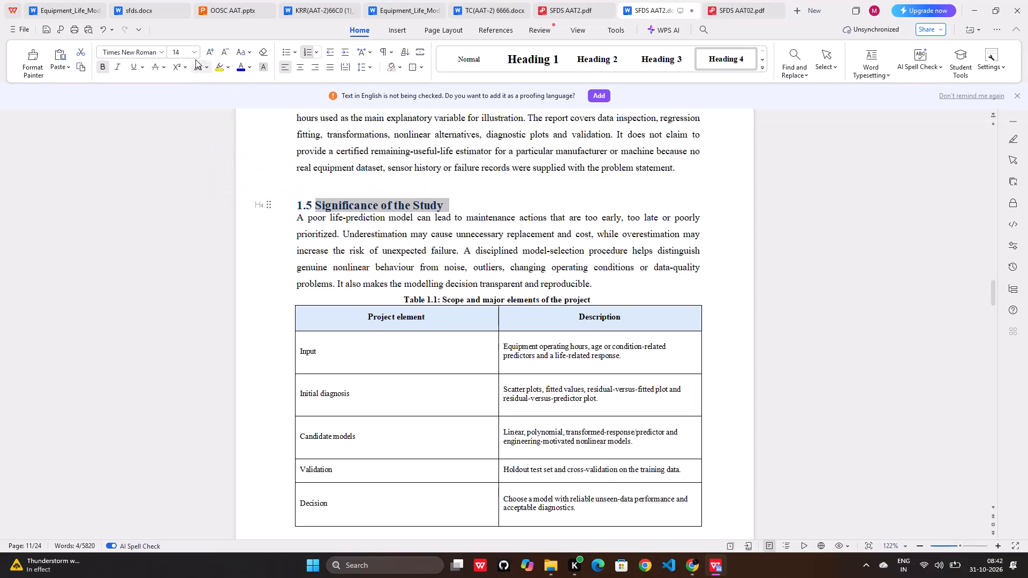
pyautogui.click(194, 52)
pyautogui.click(185, 151)
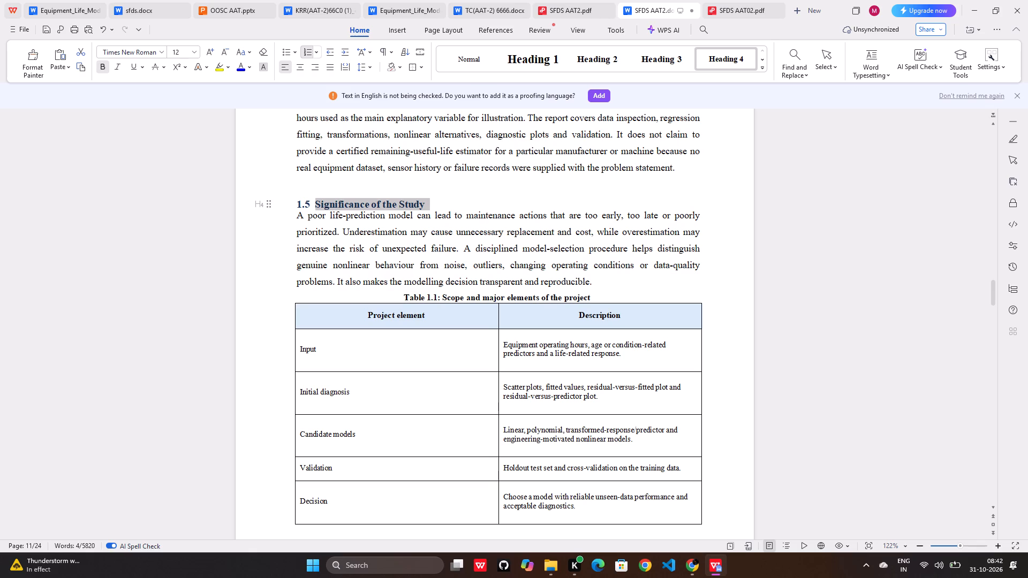
# Set the font size of all body rows of Table 1.1, from Input through Decision, to 12.
pyautogui.scroll(-5, 388, 241)
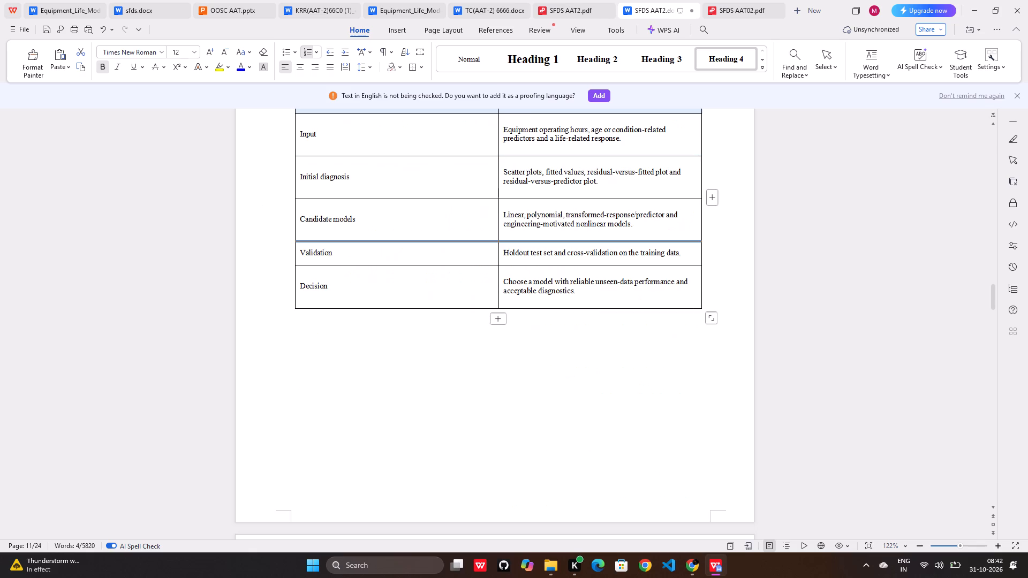
pyautogui.scroll(3, 388, 241)
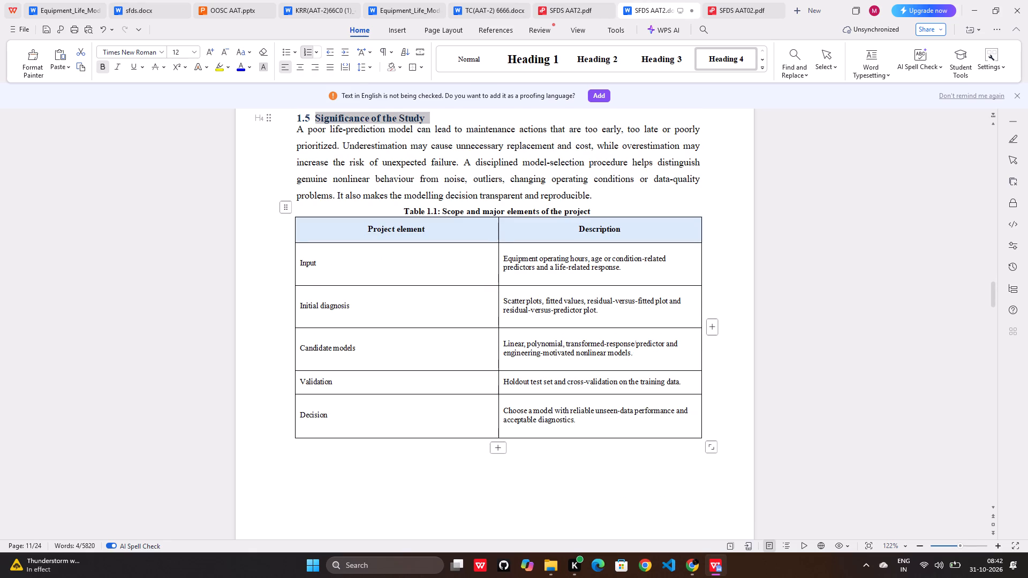
pyautogui.moveTo(304, 258); pyautogui.dragTo(636, 419)
pyautogui.click(195, 54)
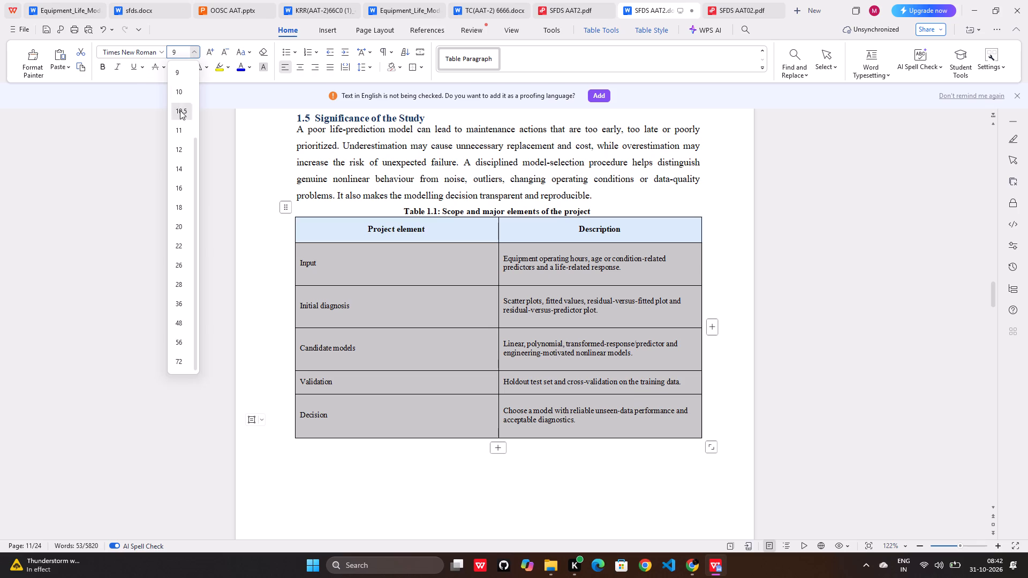
pyautogui.click(186, 148)
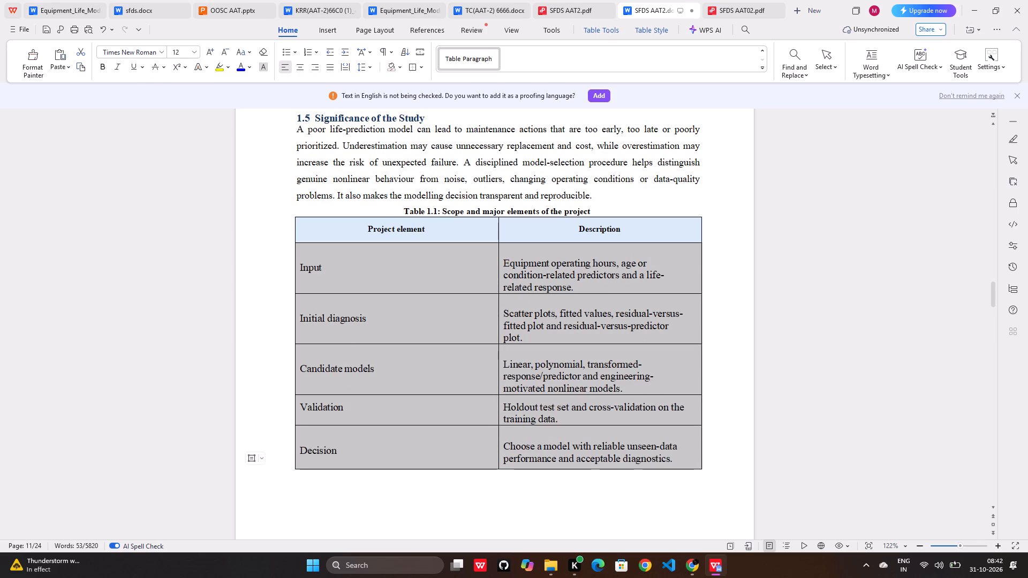
pyautogui.click(455, 301)
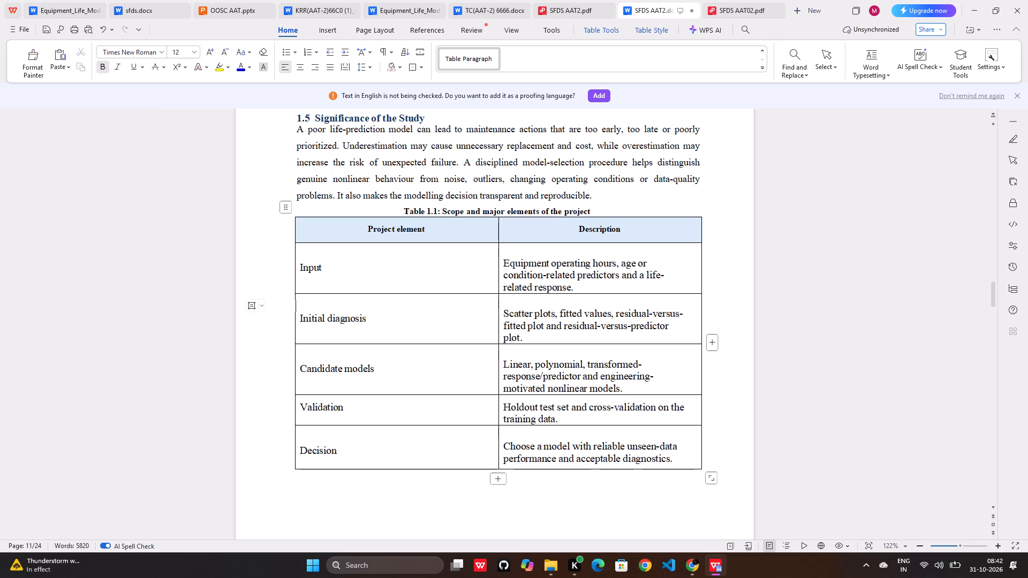
# Narrow the "Project element" column of Table 1.1 so the "Description" column becomes wider.
pyautogui.moveTo(500, 276); pyautogui.dragTo(496, 276)
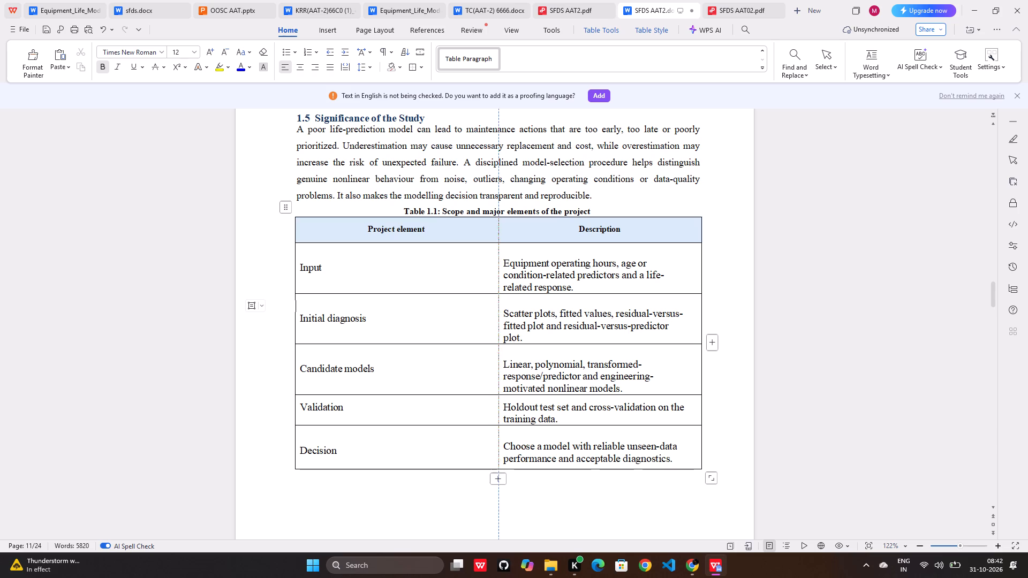
pyautogui.moveTo(496, 276); pyautogui.dragTo(468, 276)
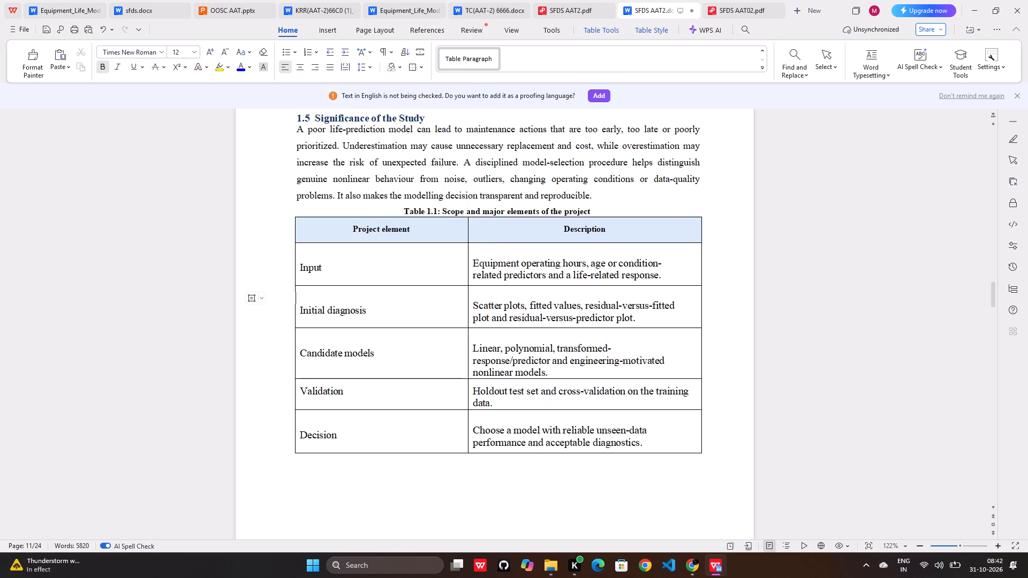
pyautogui.click(558, 477)
# Copy the body paragraph of section 1.4, "Scope of the Project".
pyautogui.scroll(-9, 557, 477)
pyautogui.scroll(7, 562, 463)
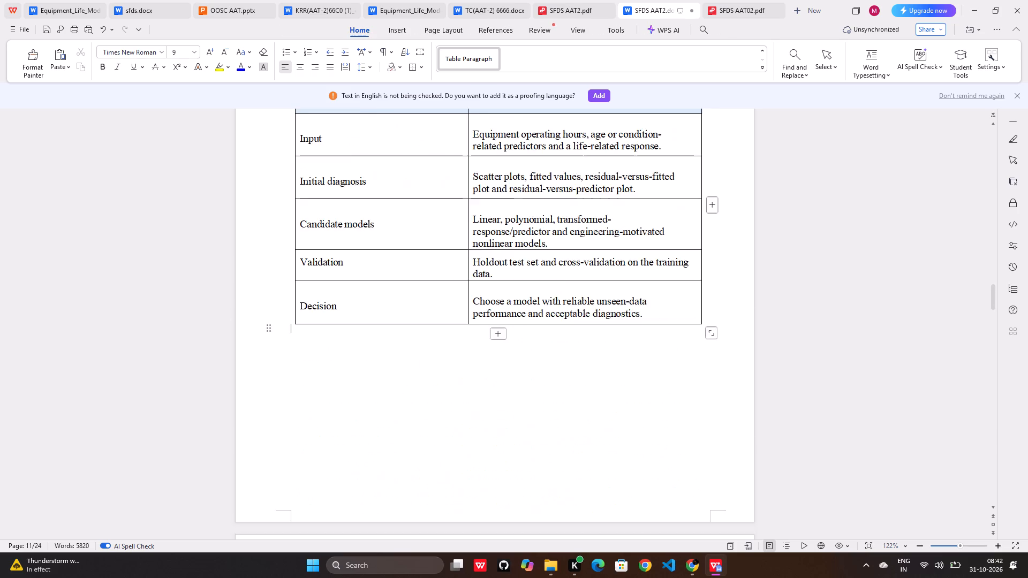
pyautogui.scroll(7, 560, 462)
pyautogui.moveTo(296, 214); pyautogui.dragTo(305, 218)
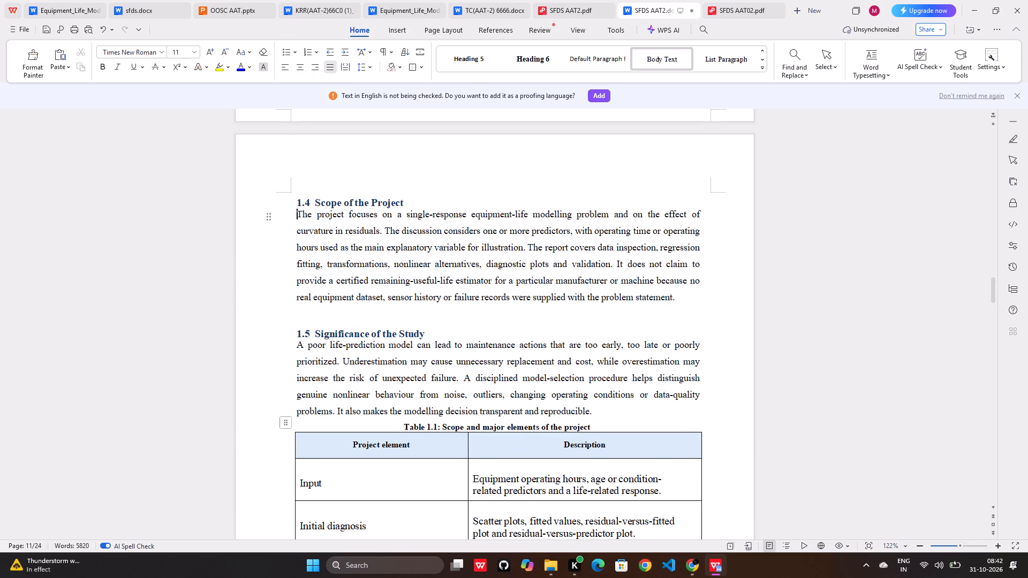
pyautogui.moveTo(305, 218); pyautogui.dragTo(681, 315)
pyautogui.hotkey('ctrl', 'c')
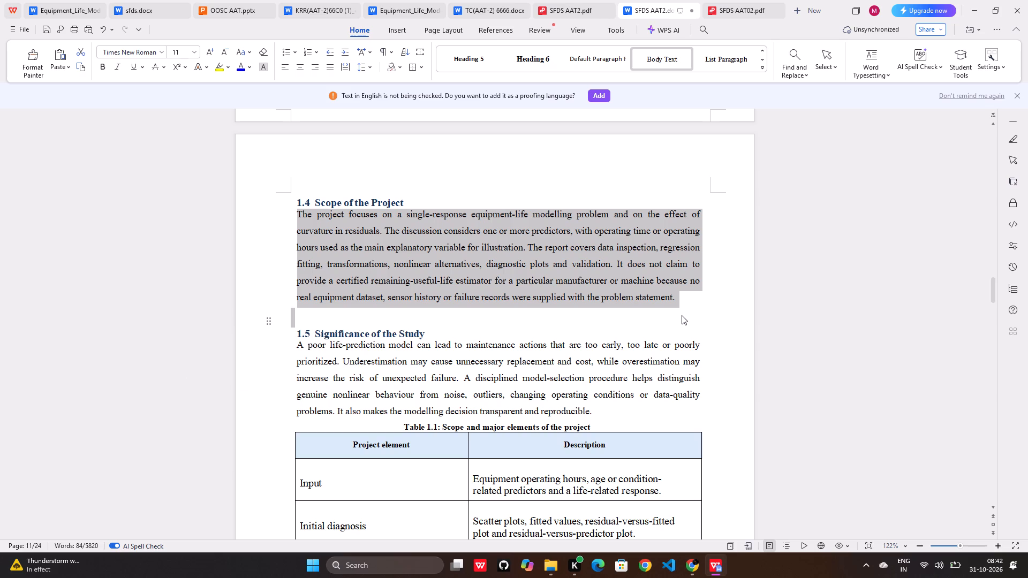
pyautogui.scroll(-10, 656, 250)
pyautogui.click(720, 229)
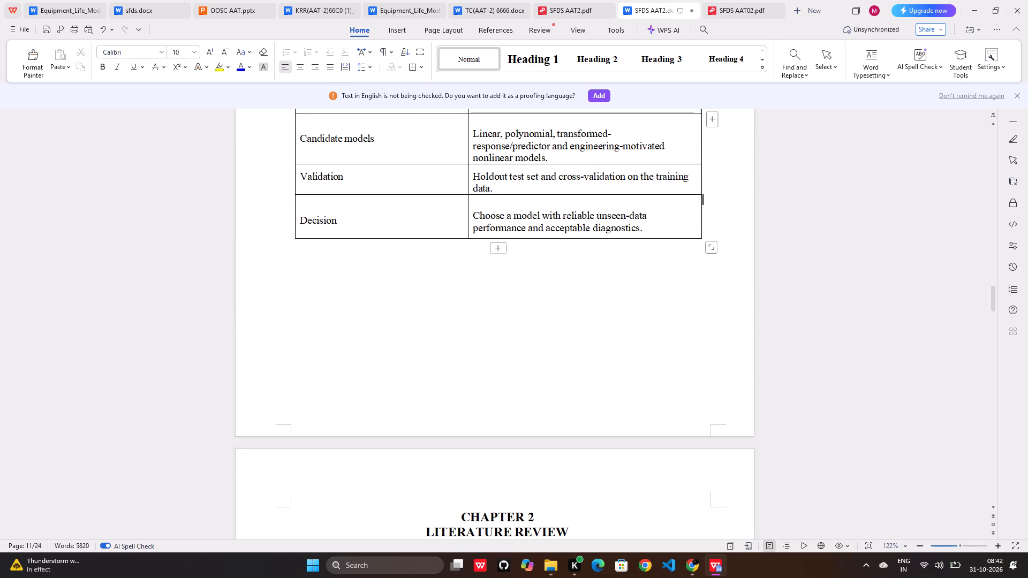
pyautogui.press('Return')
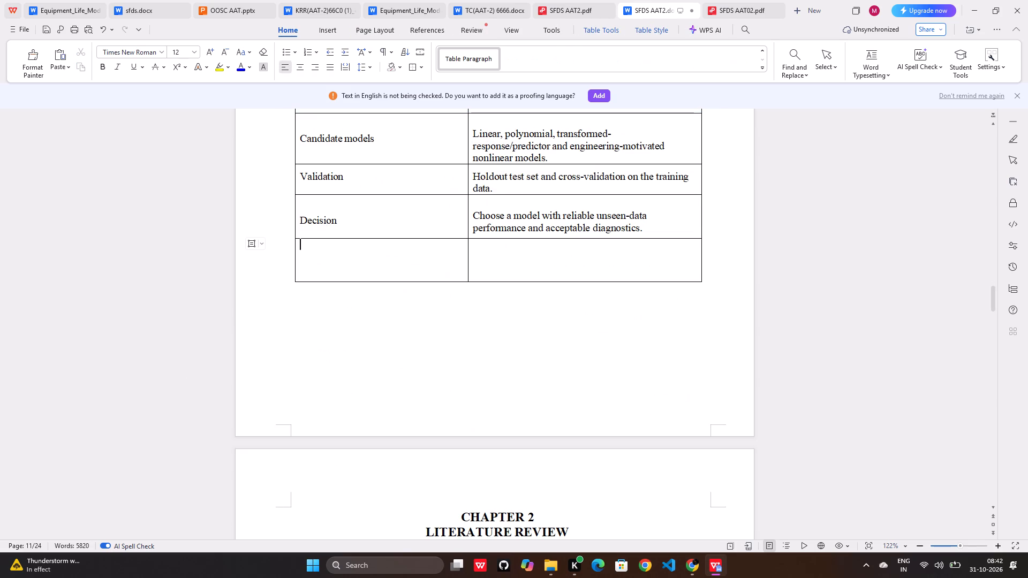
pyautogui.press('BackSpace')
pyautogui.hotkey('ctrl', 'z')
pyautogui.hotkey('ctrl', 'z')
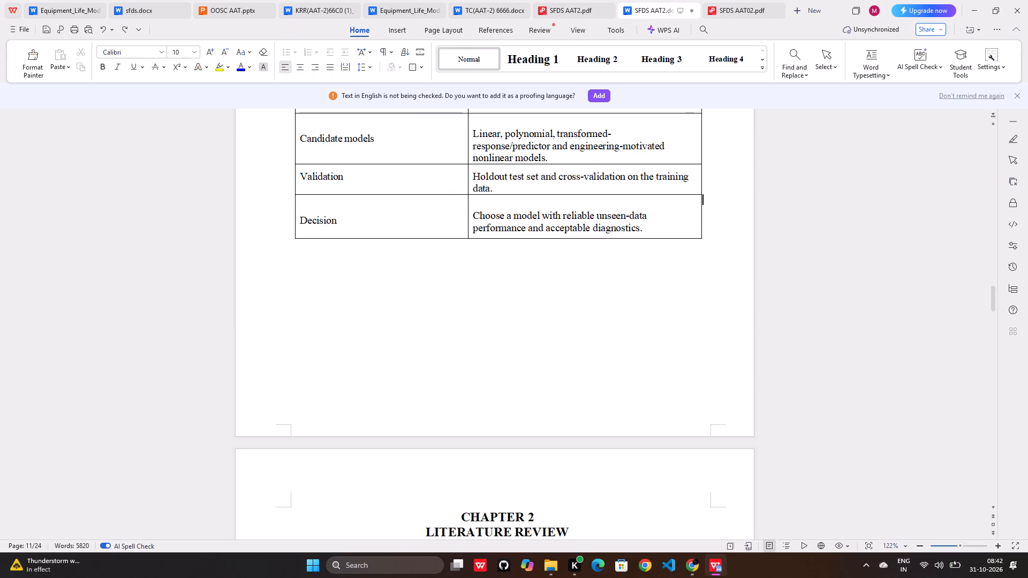
# Paste the copied section 1.4 paragraph below Table 1.1, after added blank lines.
pyautogui.press('Down')
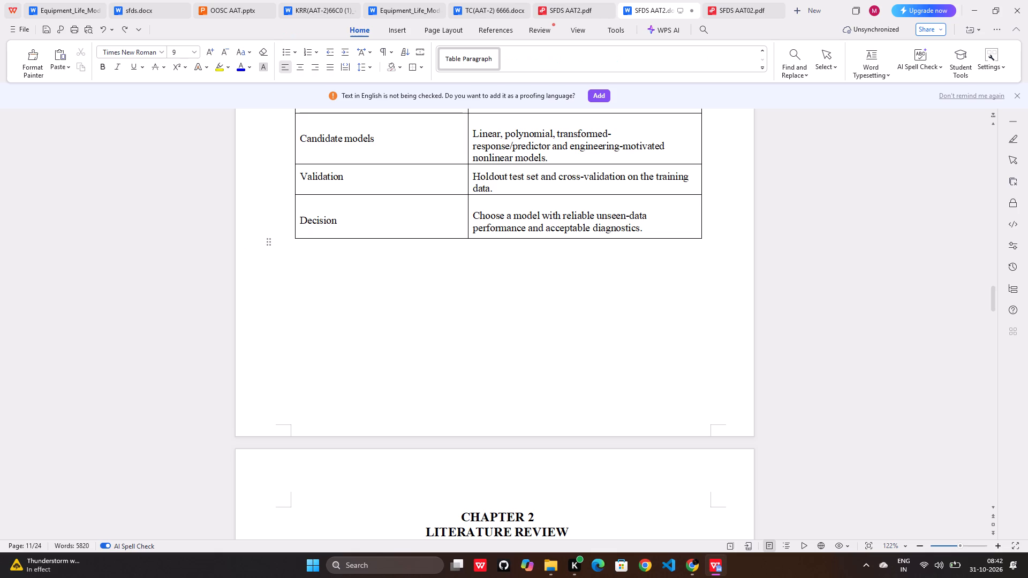
pyautogui.press('Return')
pyautogui.press('Return')
pyautogui.press('Return')
pyautogui.hotkey('ctrl', 'v')
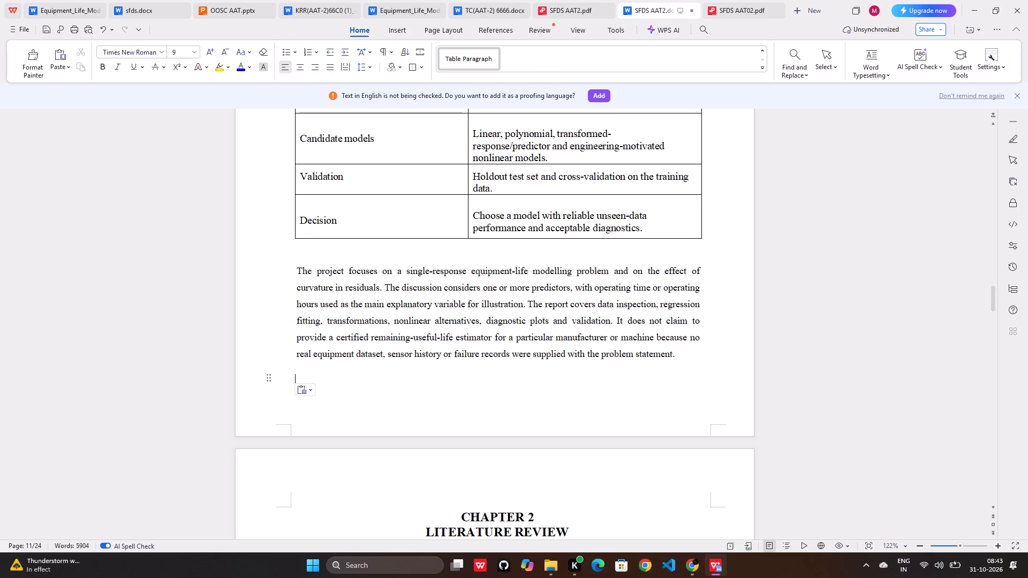
# Remove extra blank line space between Table 1.1 and the pasted paragraph.
pyautogui.click(312, 253)
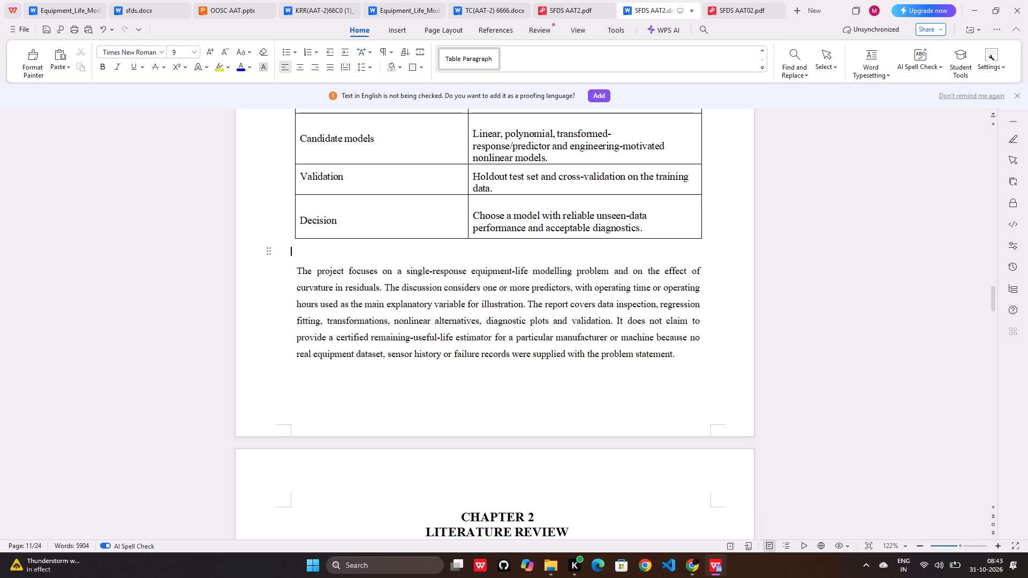
pyautogui.press('BackSpace')
pyautogui.press('BackSpace')
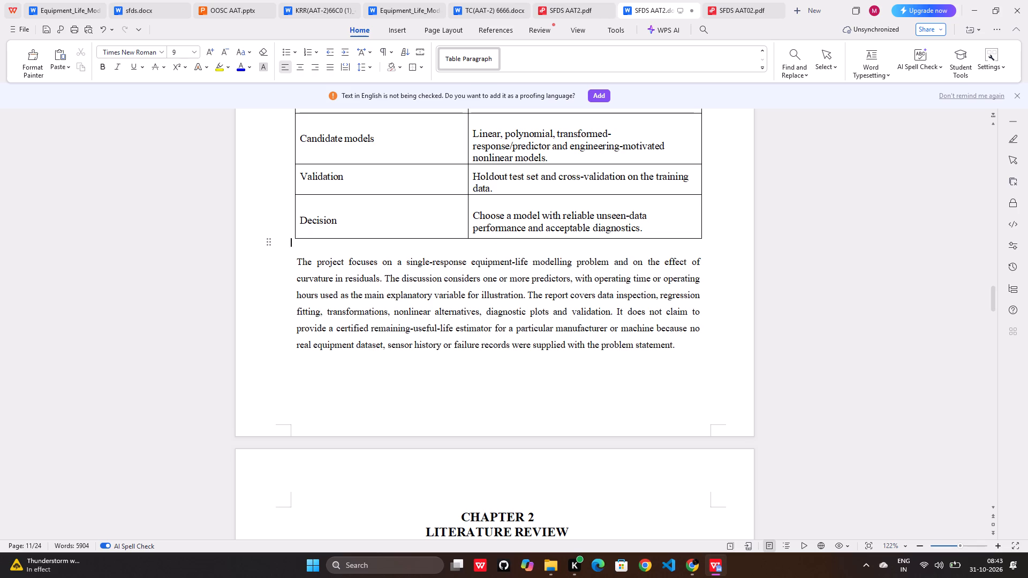
pyautogui.press('BackSpace')
pyautogui.moveTo(296, 248); pyautogui.dragTo(714, 353)
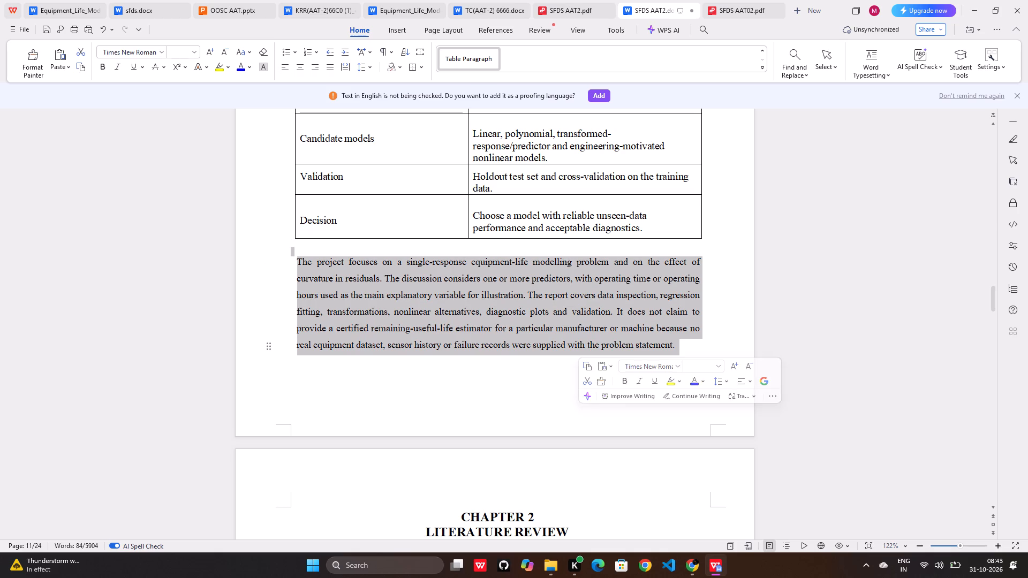
pyautogui.click(750, 325)
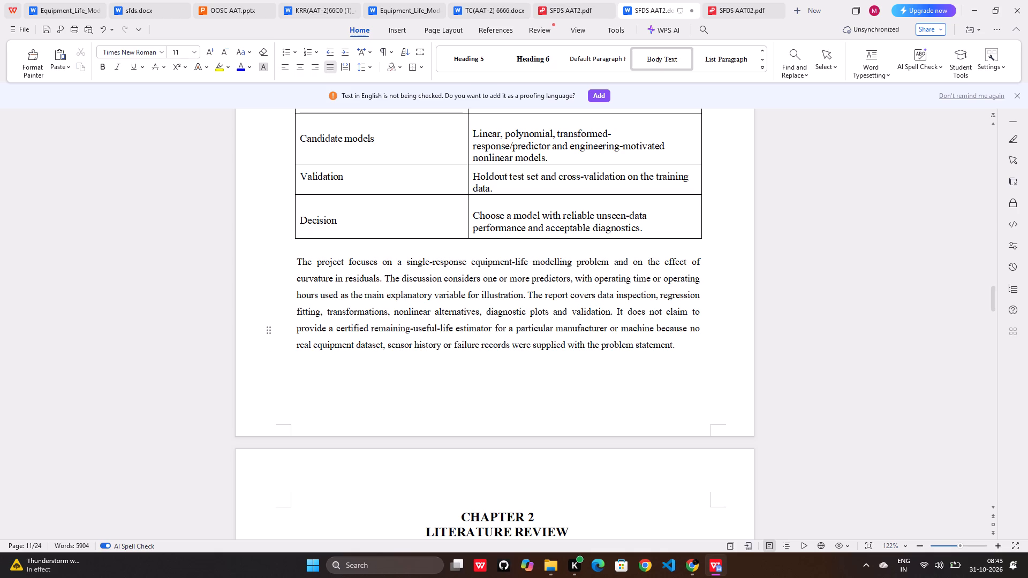
# Color the "CHAPTER 2", "LITERATURE REVIEW" and section 2.1 headings dark blue.
pyautogui.scroll(-9, 661, 236)
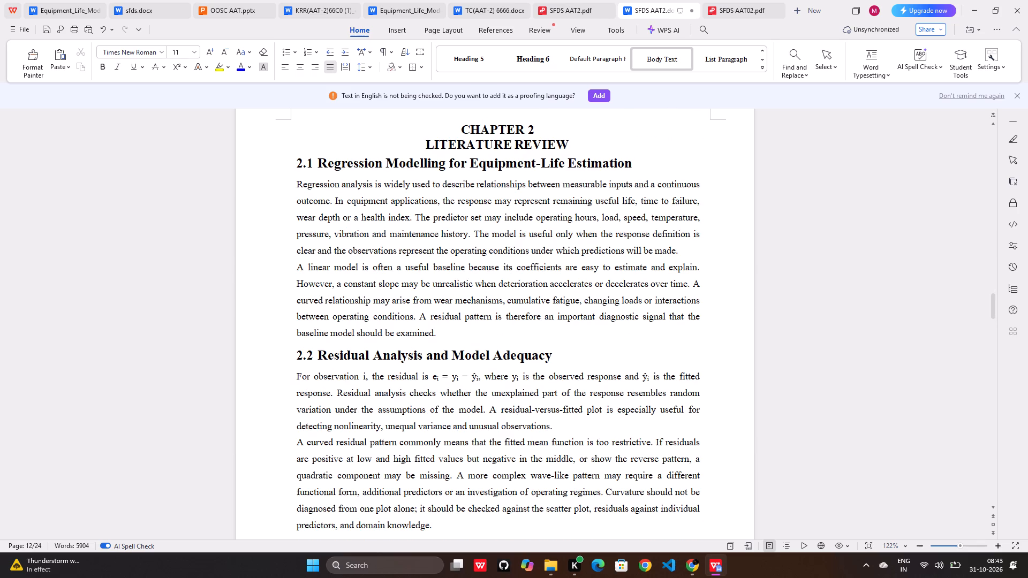
pyautogui.moveTo(645, 164); pyautogui.dragTo(357, 131)
pyautogui.click(250, 67)
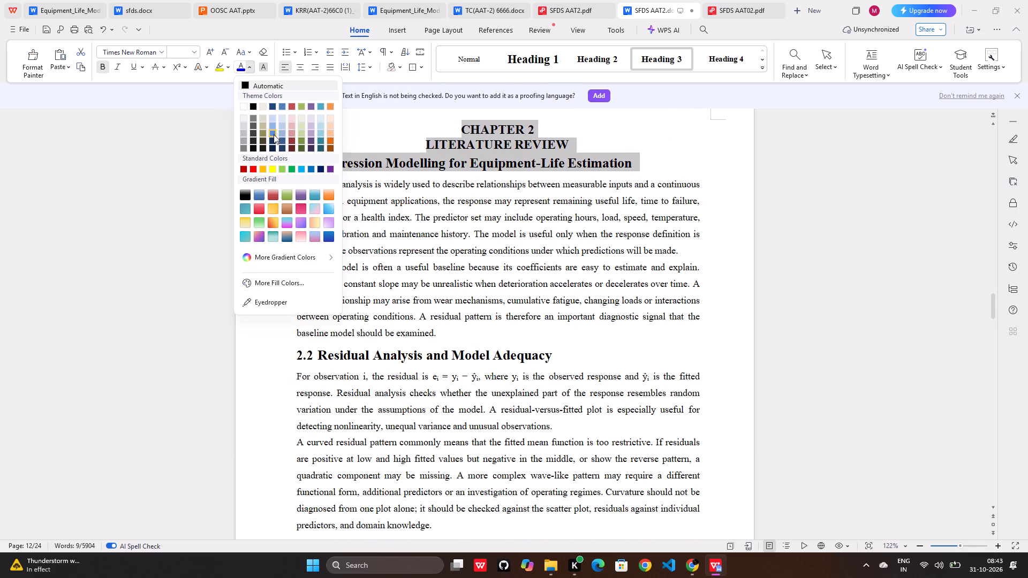
pyautogui.click(272, 139)
pyautogui.click(379, 143)
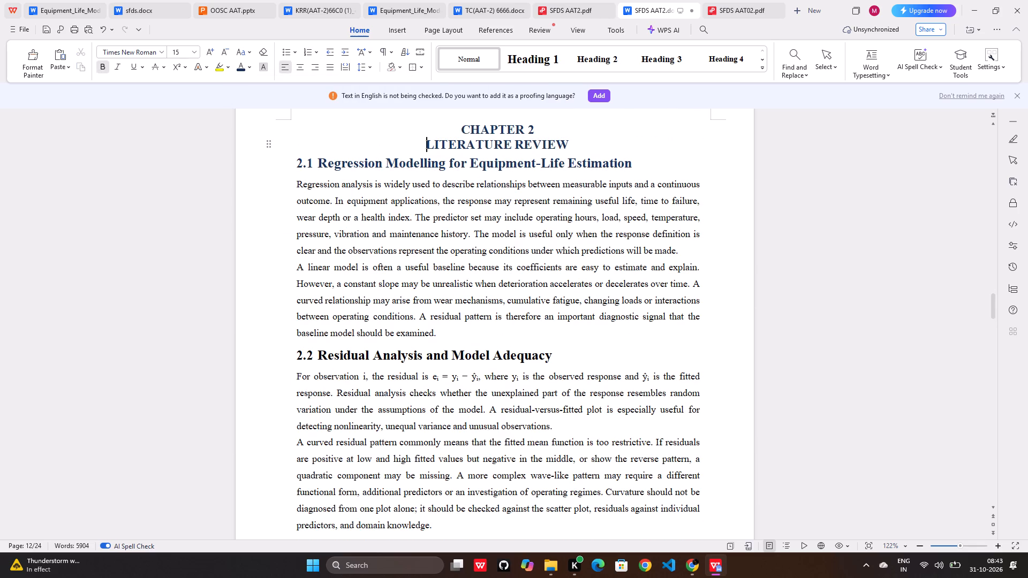
# Set the font size of the "Regression Modelling for Equipment-Life Estimation" heading text in section 2.1 to 12.
pyautogui.moveTo(301, 162); pyautogui.dragTo(296, 174)
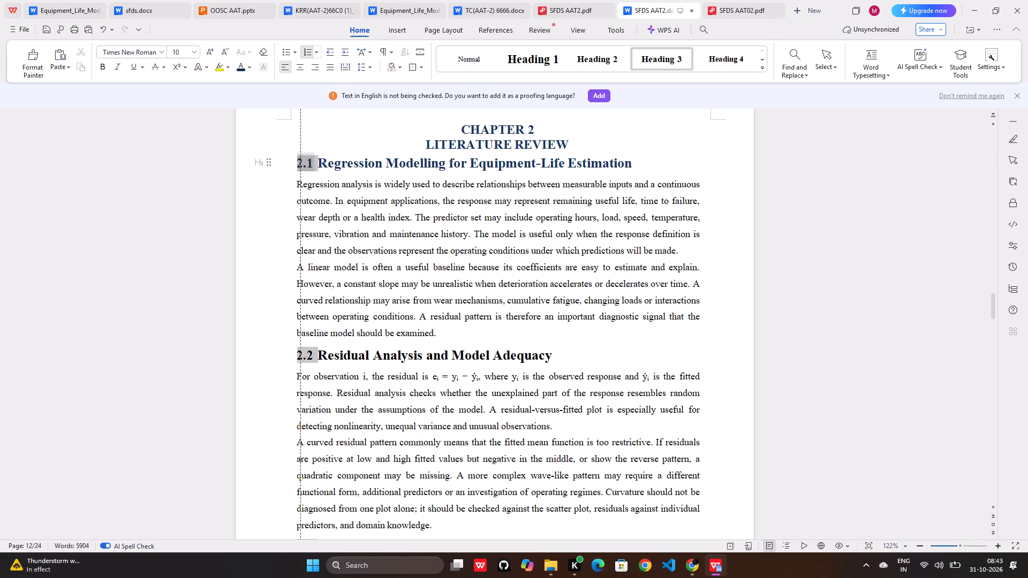
pyautogui.moveTo(296, 174); pyautogui.dragTo(296, 174)
pyautogui.moveTo(296, 174); pyautogui.dragTo(296, 174)
pyautogui.click(630, 161)
pyautogui.moveTo(634, 163); pyautogui.dragTo(625, 163)
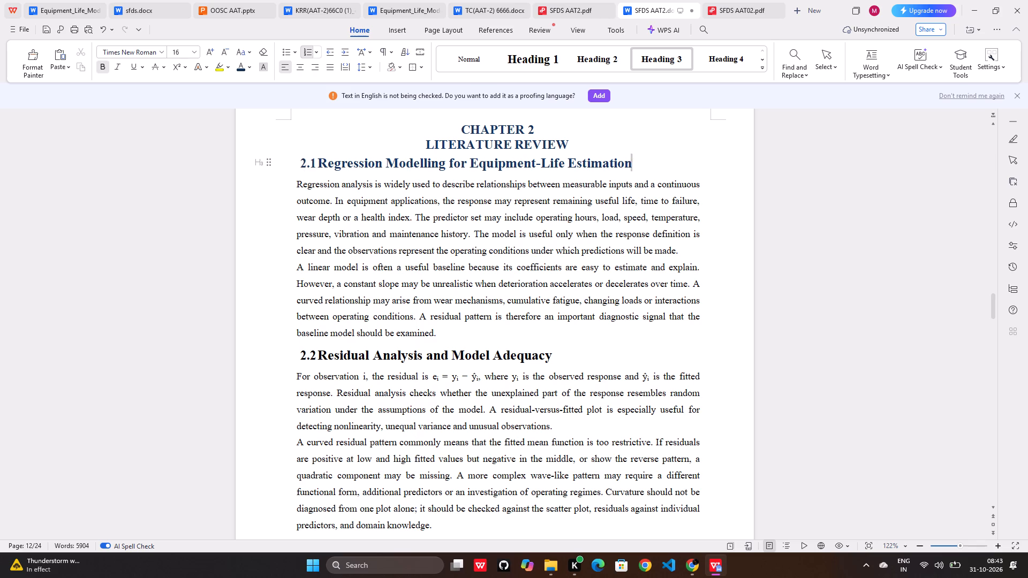
pyautogui.moveTo(625, 163); pyautogui.dragTo(299, 166)
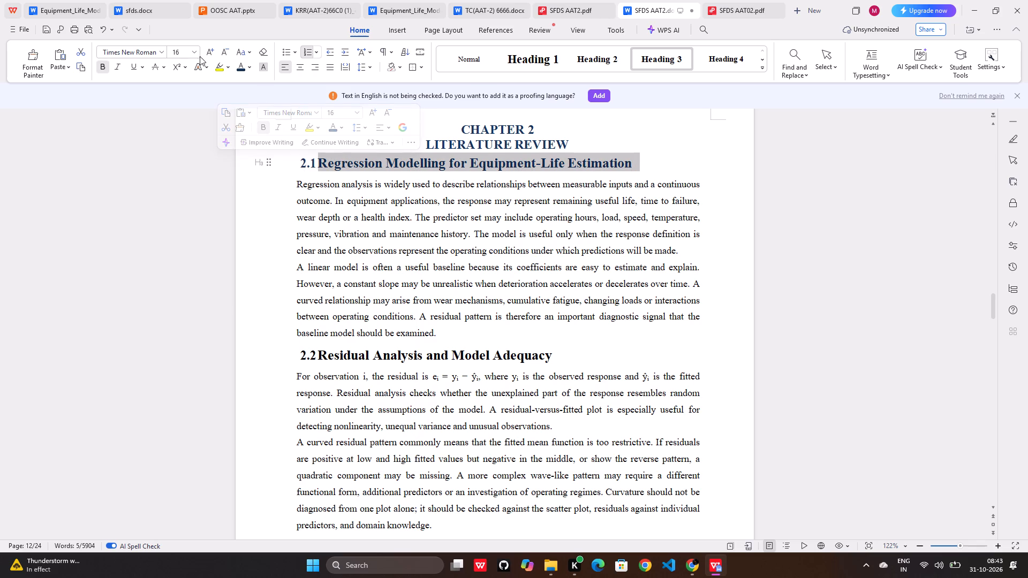
pyautogui.click(194, 56)
pyautogui.click(184, 151)
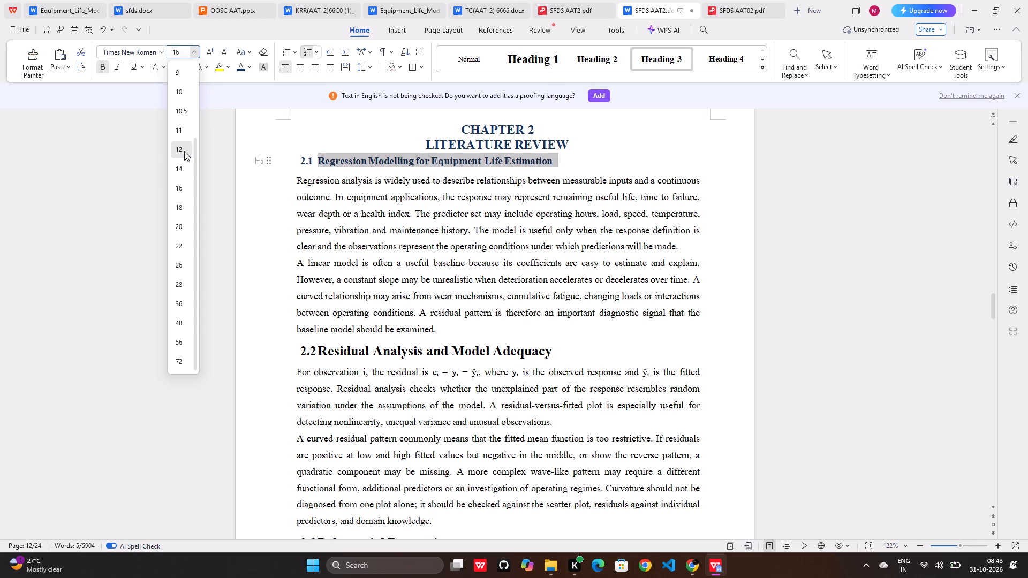
# Make the "Residual Analysis and Model Adequacy" heading text in section 2.2 dark blue with font size 12.
pyautogui.click(564, 354)
pyautogui.moveTo(562, 354); pyautogui.dragTo(360, 336)
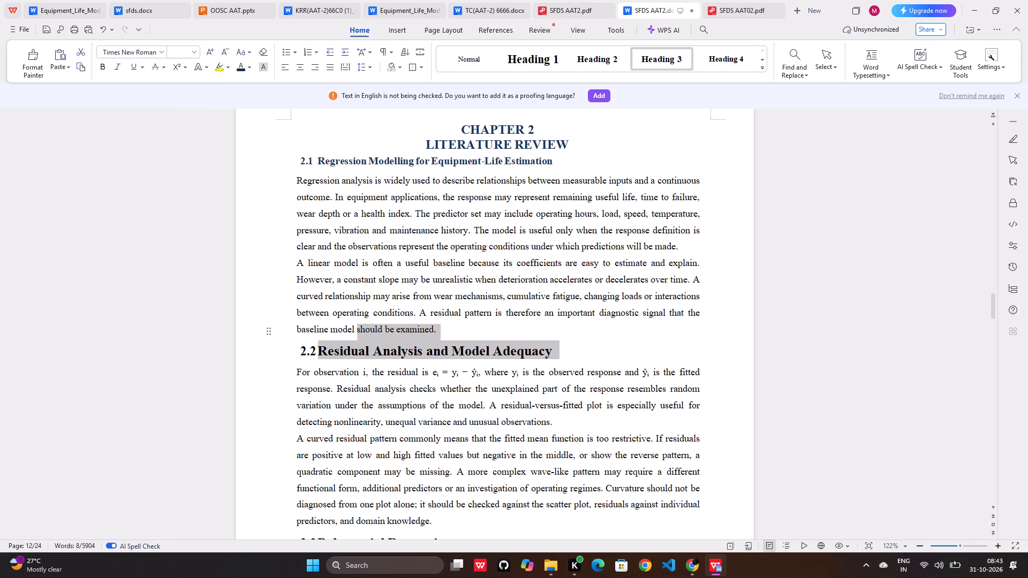
pyautogui.moveTo(360, 336); pyautogui.dragTo(303, 353)
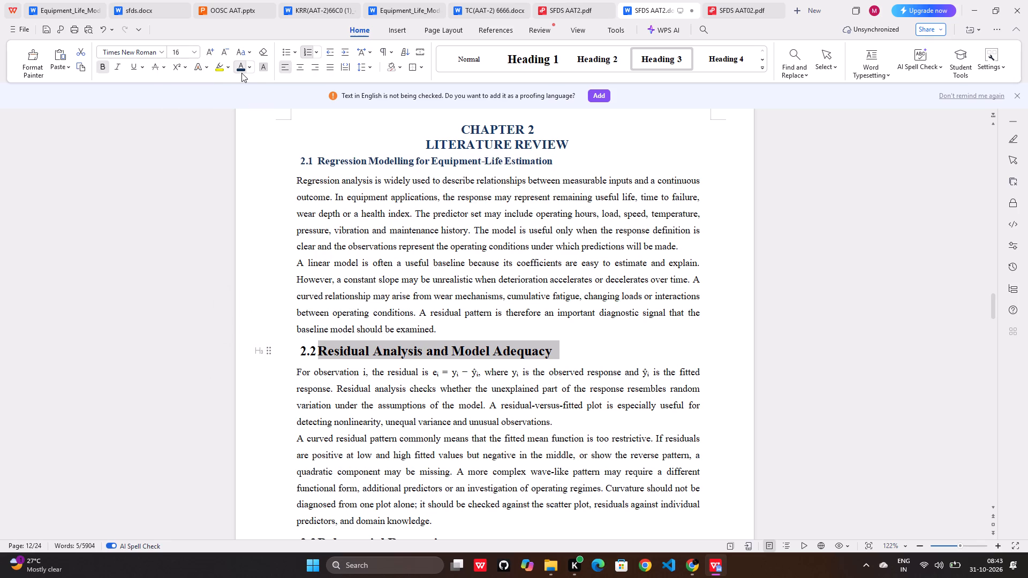
pyautogui.click(241, 73)
pyautogui.click(193, 52)
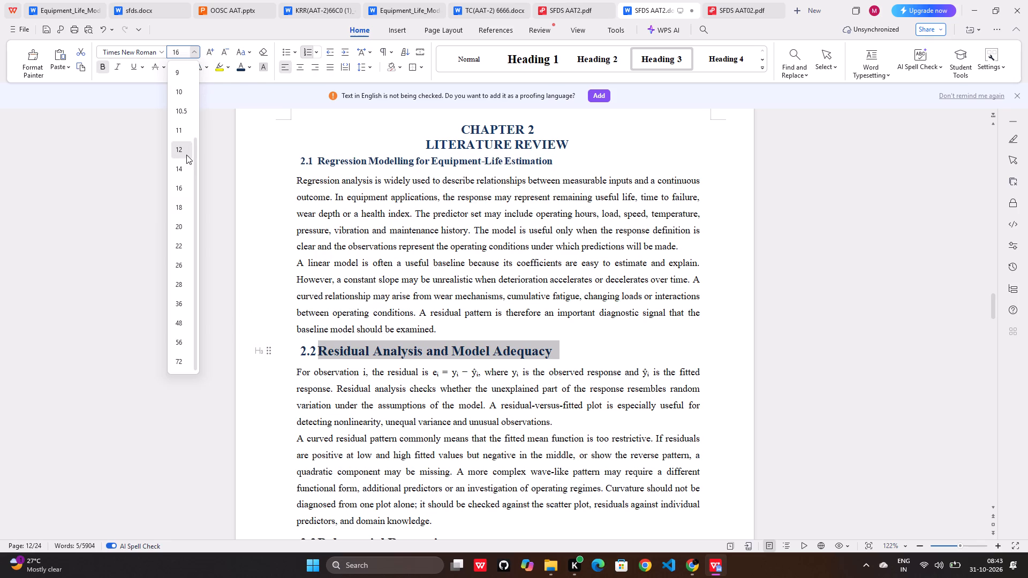
pyautogui.doubleClick(186, 149)
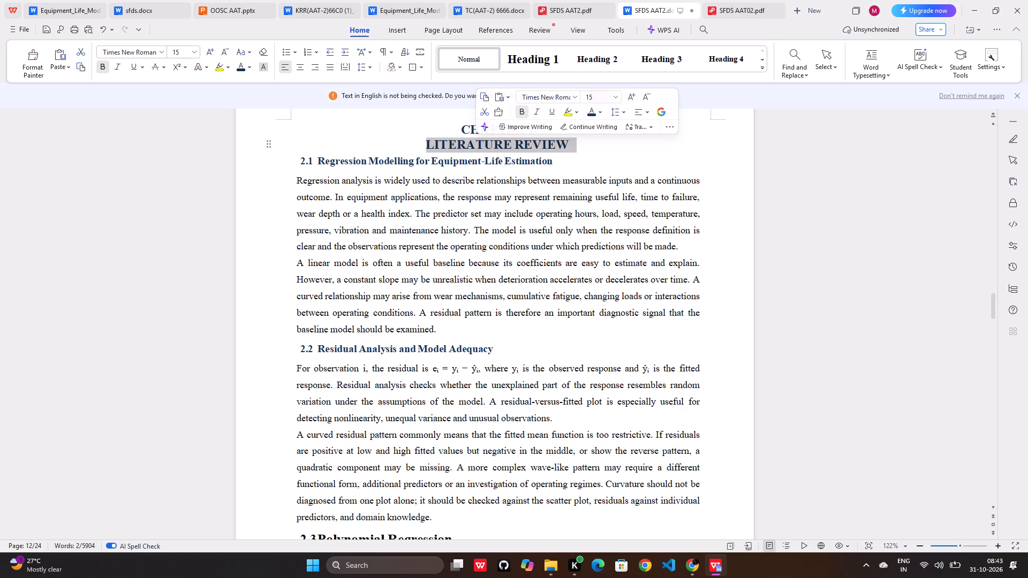
pyautogui.click(532, 358)
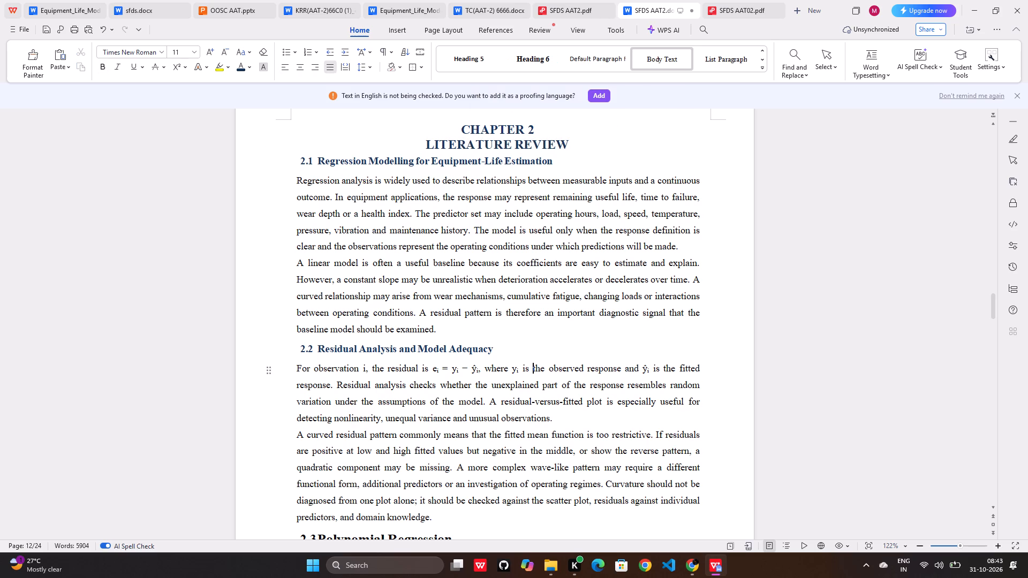
# Make the "Polynomial Regression" heading text in section 2.3 dark blue with font size 12.
pyautogui.scroll(-6, 532, 357)
pyautogui.moveTo(457, 278); pyautogui.dragTo(288, 286)
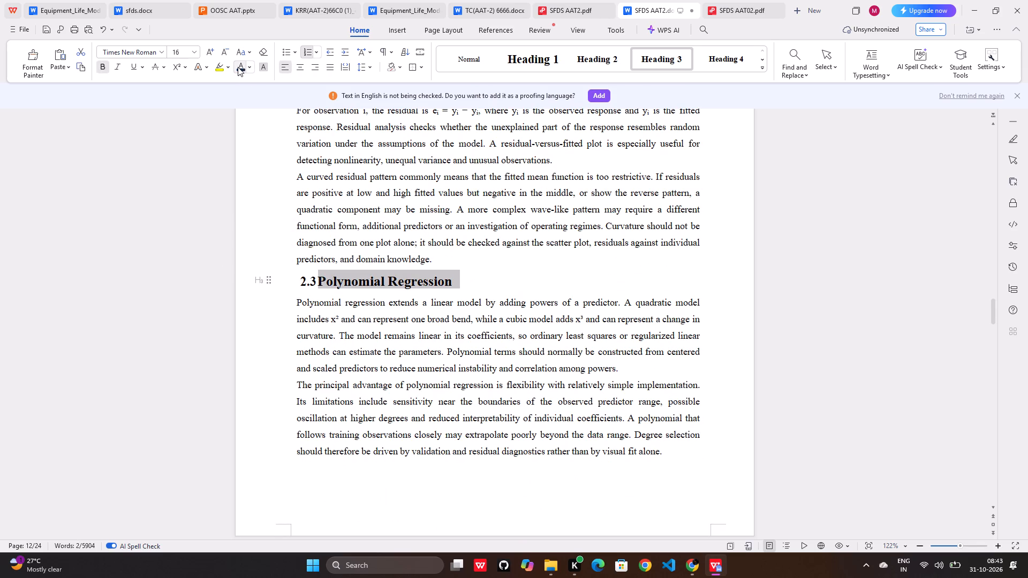
pyautogui.click(238, 67)
pyautogui.click(195, 52)
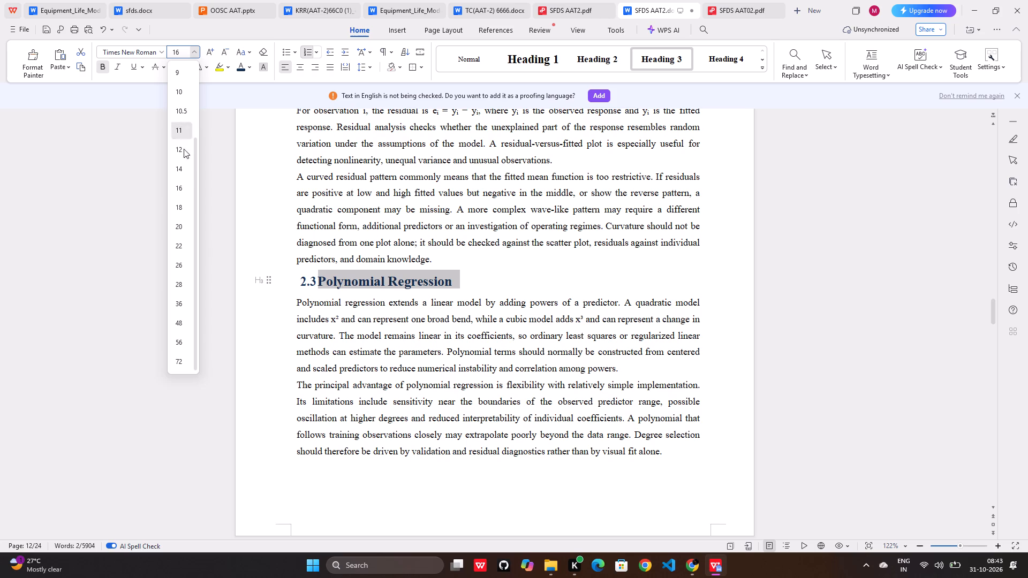
pyautogui.click(186, 154)
pyautogui.click(519, 275)
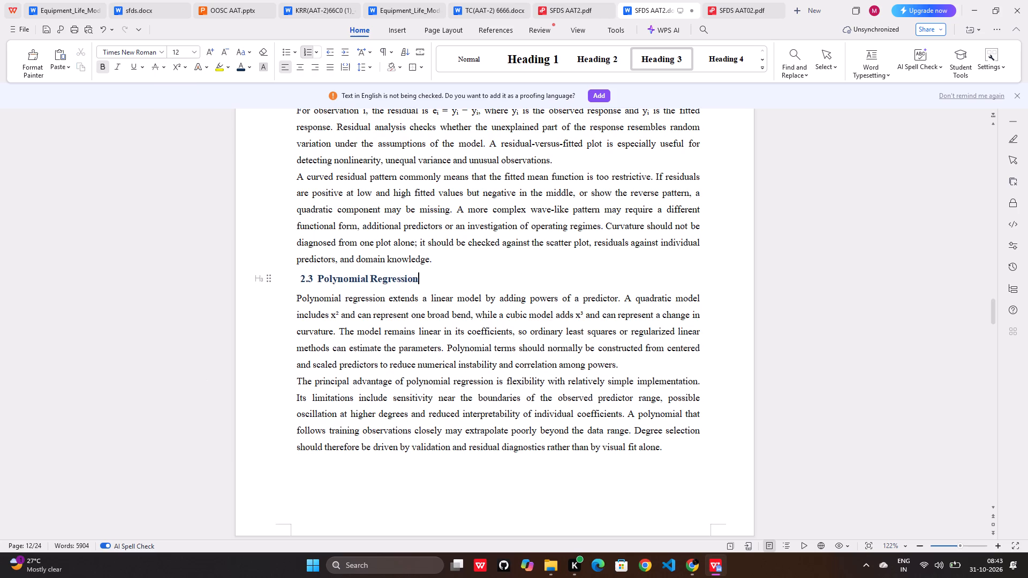
# Insert a blank line between the end of section 2.2 and the "Polynomial Regression" heading.
pyautogui.scroll(-5, 508, 275)
pyautogui.scroll(4, 508, 275)
pyautogui.click(475, 227)
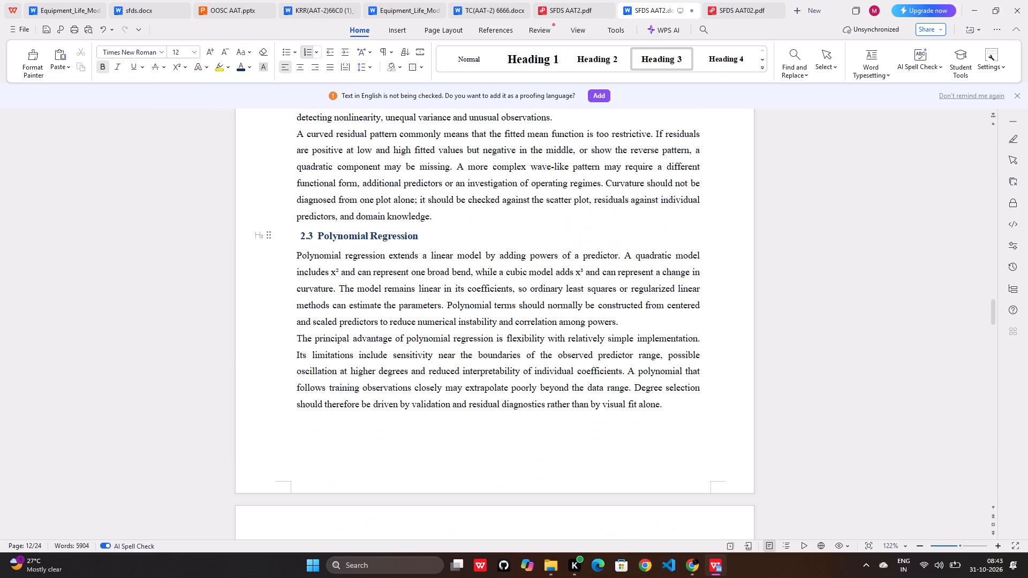
pyautogui.click(433, 217)
pyautogui.press('Return')
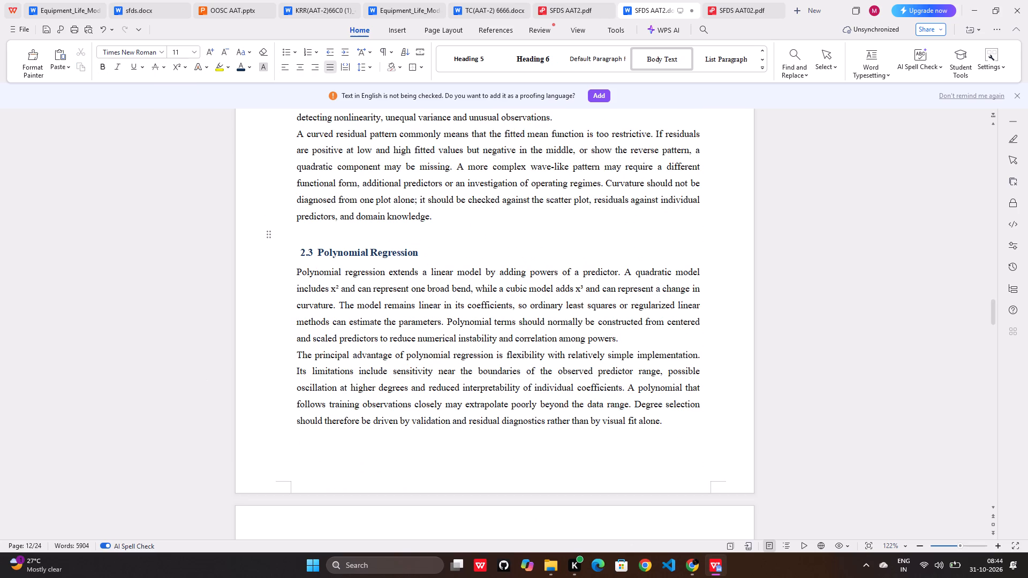
# Set the font size of the "Transformations" heading text in section 2.4 to 12.
pyautogui.scroll(-8, 458, 250)
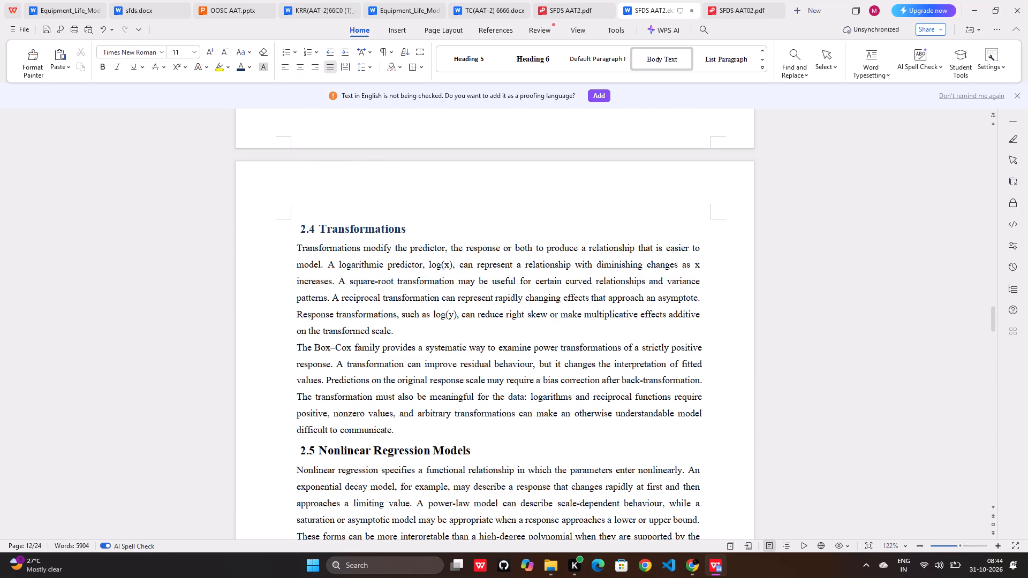
pyautogui.moveTo(412, 233); pyautogui.dragTo(284, 228)
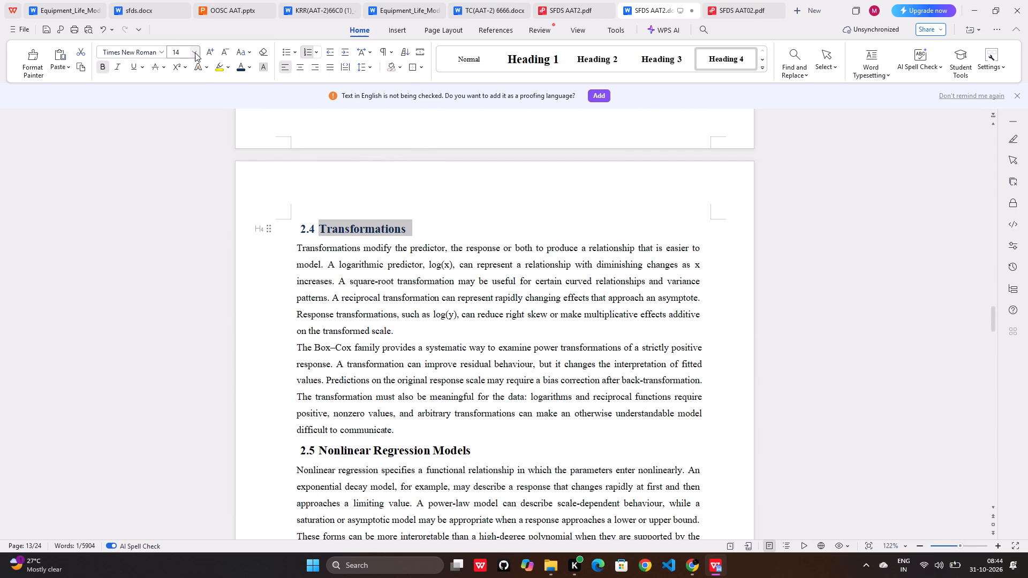
pyautogui.click(195, 52)
pyautogui.click(183, 149)
pyautogui.click(388, 193)
# Make the "Nonlinear Regression Models" heading text in section 2.5 dark blue with font size 12.
pyautogui.scroll(-4, 388, 193)
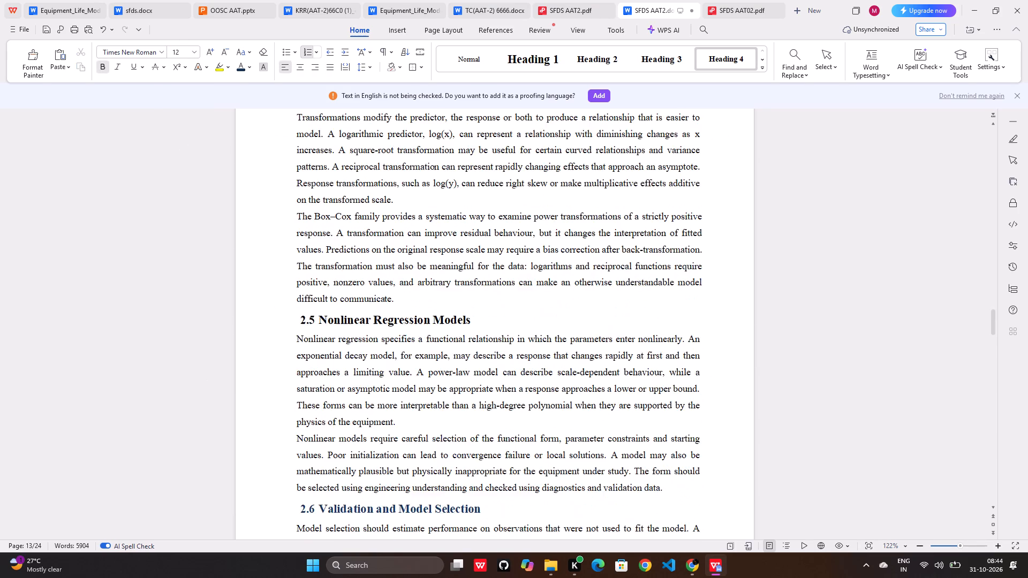
pyautogui.moveTo(480, 279); pyautogui.dragTo(293, 272)
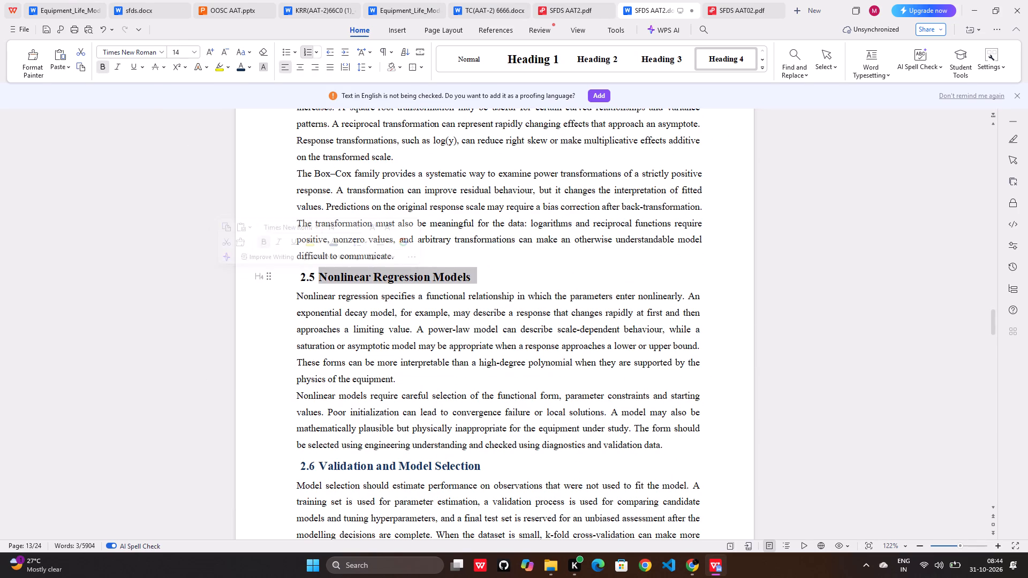
pyautogui.click(248, 66)
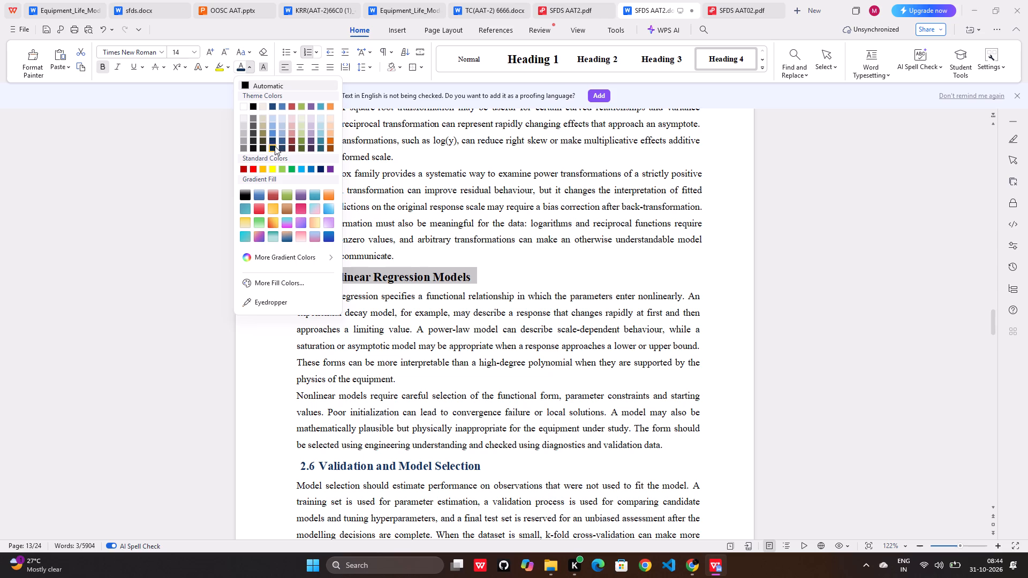
pyautogui.click(270, 141)
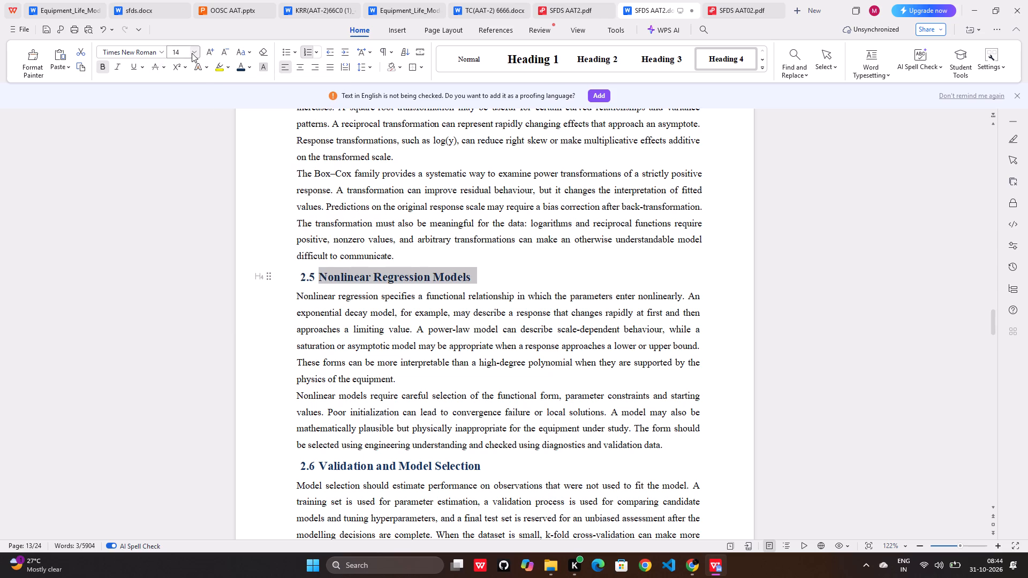
pyautogui.click(192, 53)
pyautogui.click(188, 143)
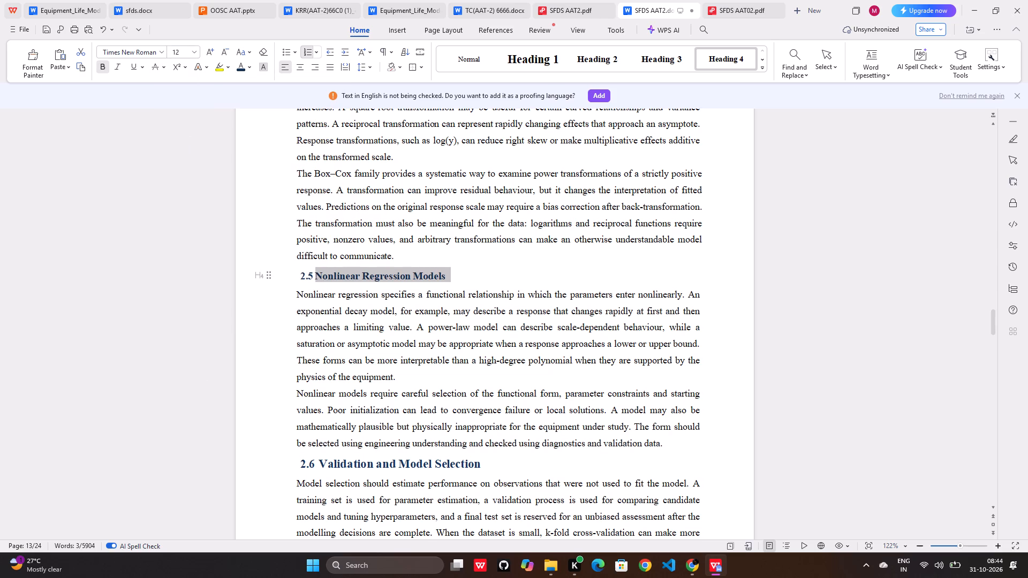
pyautogui.click(449, 256)
# Set the font size of the "Validation and Model Selection" heading text in section 2.6 to 12.
pyautogui.scroll(-4, 449, 257)
pyautogui.moveTo(481, 292); pyautogui.dragTo(299, 286)
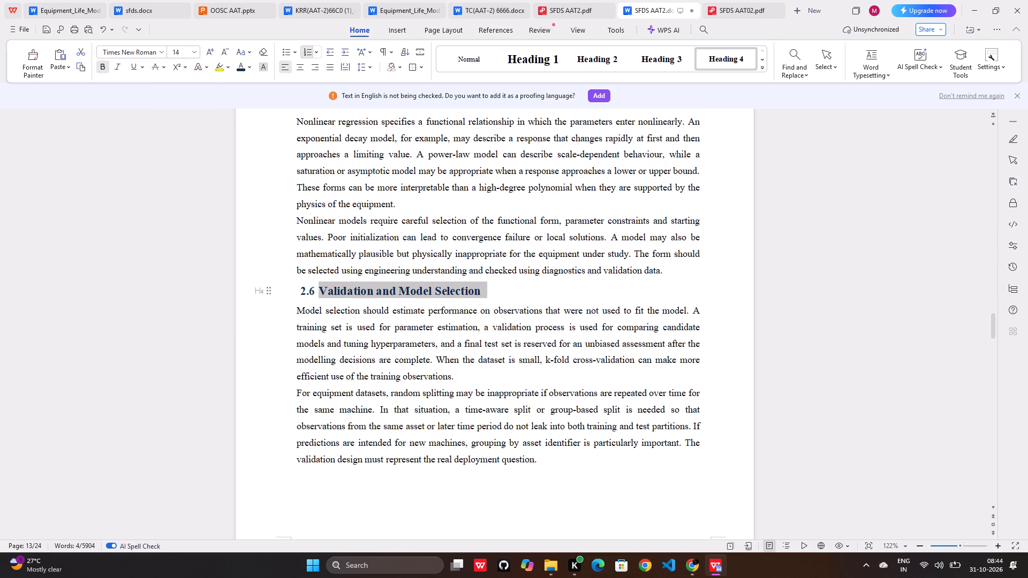
pyautogui.moveTo(299, 286); pyautogui.dragTo(299, 289)
pyautogui.click(193, 53)
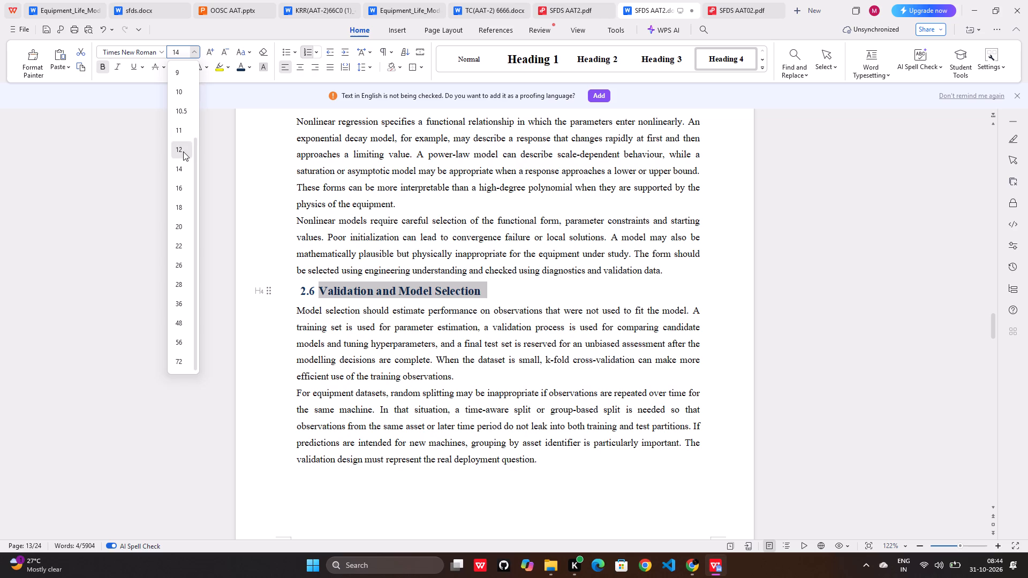
pyautogui.click(182, 154)
pyautogui.scroll(-4, 367, 194)
pyautogui.scroll(3, 437, 237)
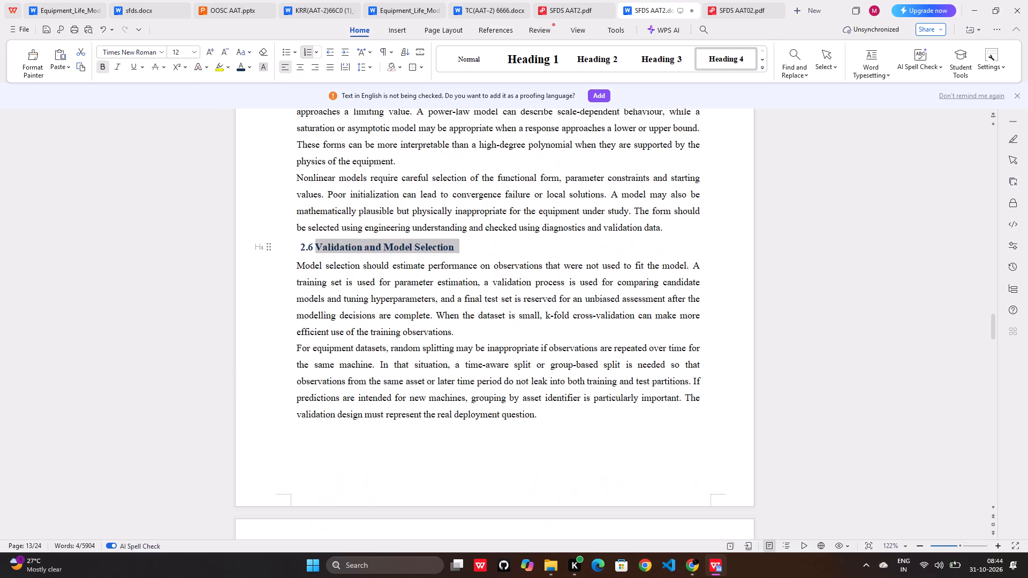
pyautogui.click(477, 240)
# Insert a blank line between the end of section 2.5 and the "Validation and Model Selection" heading.
pyautogui.click(676, 229)
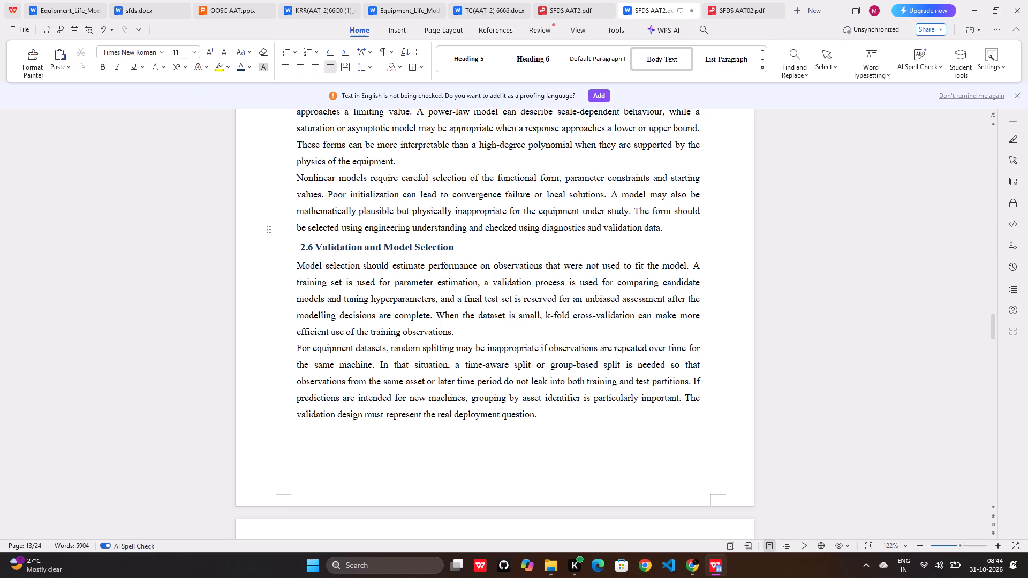
pyautogui.press('Return')
# Set the font size of the "Research Gap" heading text in section 2.7 to 12.
pyautogui.scroll(-10, 682, 230)
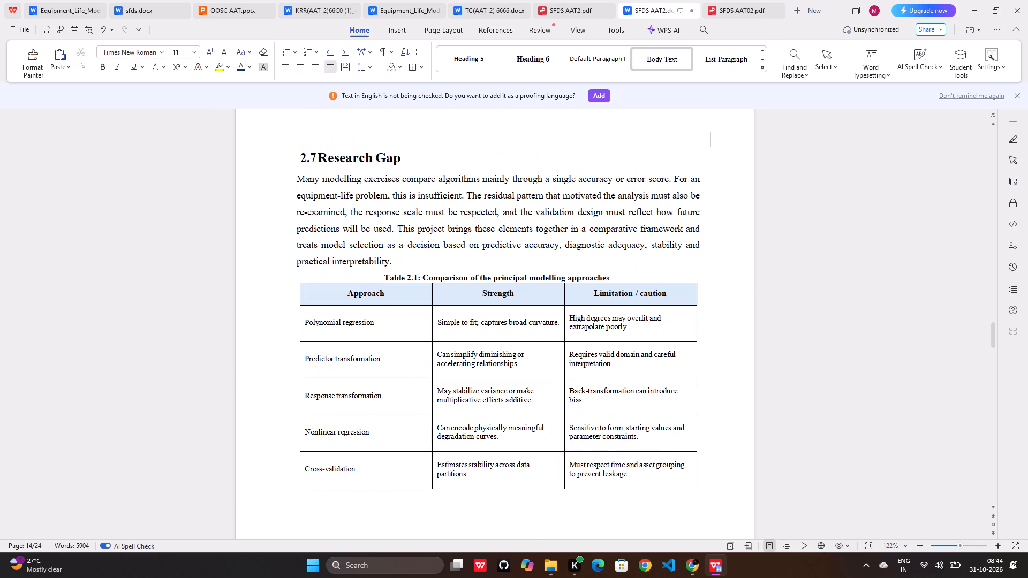
pyautogui.moveTo(403, 154); pyautogui.dragTo(271, 158)
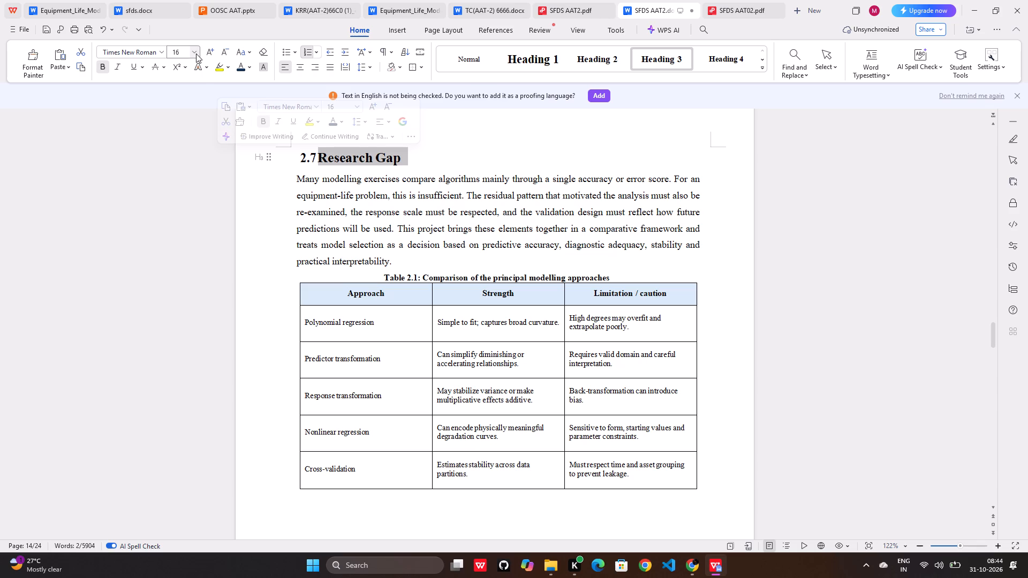
pyautogui.click(196, 54)
pyautogui.click(183, 146)
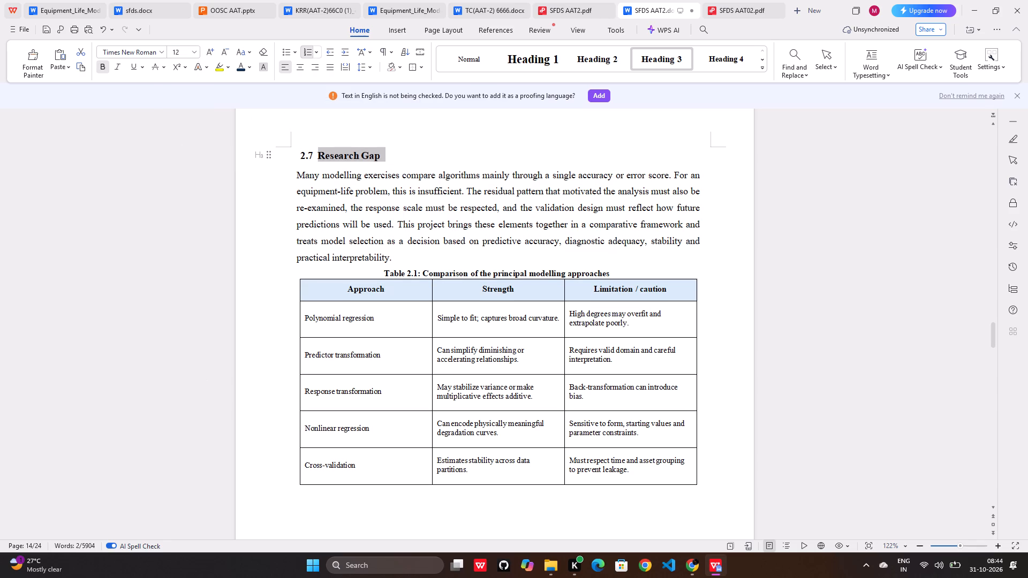
pyautogui.click(398, 143)
# Copy the whole body paragraph of section 2.7 that starts with "Many modelling exercises compare algorithms".
pyautogui.moveTo(294, 177); pyautogui.dragTo(414, 253)
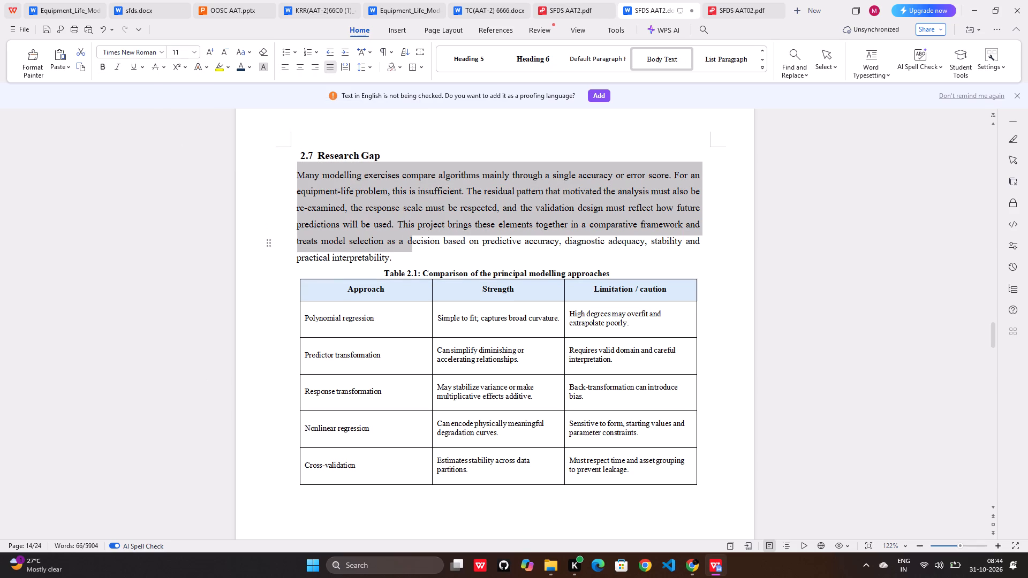
pyautogui.moveTo(414, 253); pyautogui.dragTo(413, 257)
pyautogui.hotkey('ctrl', 'c')
pyautogui.scroll(-4, 425, 282)
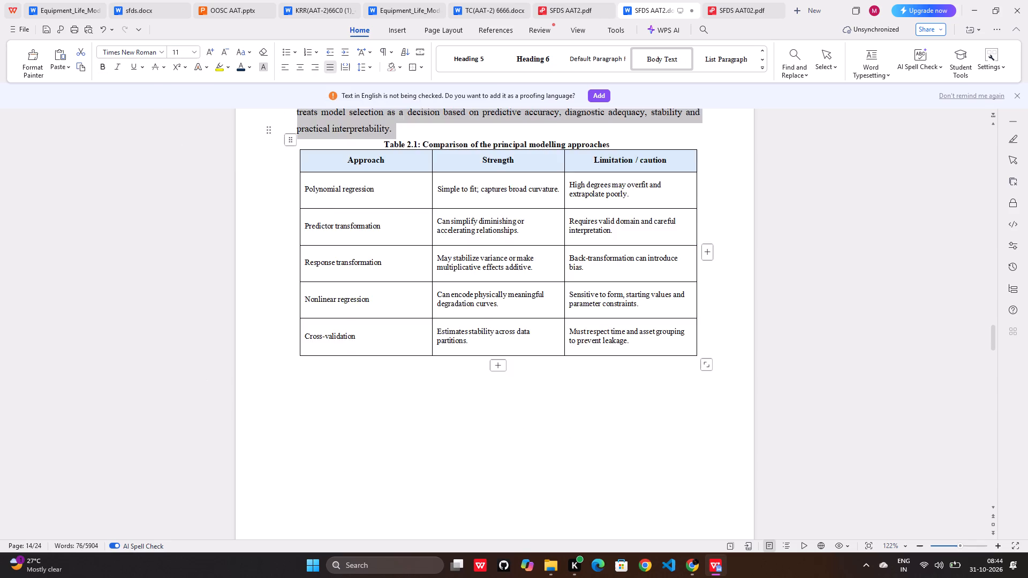
pyautogui.scroll(-4, 426, 277)
pyautogui.click(720, 138)
# Set the font size of all body rows of Table 2.1, below the header row, to 10.5.
pyautogui.scroll(4, 706, 144)
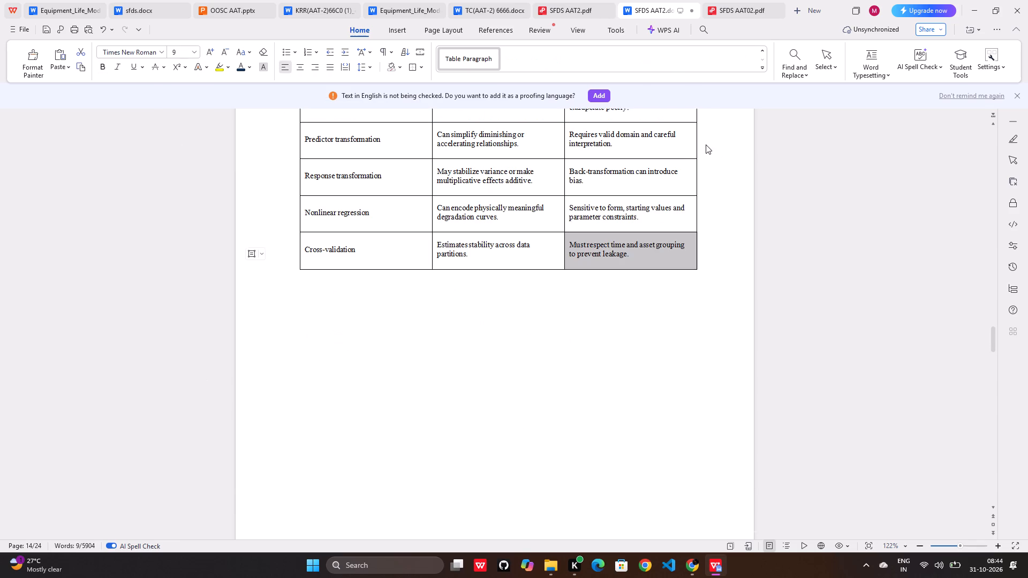
pyautogui.click(480, 172)
pyautogui.scroll(3, 481, 173)
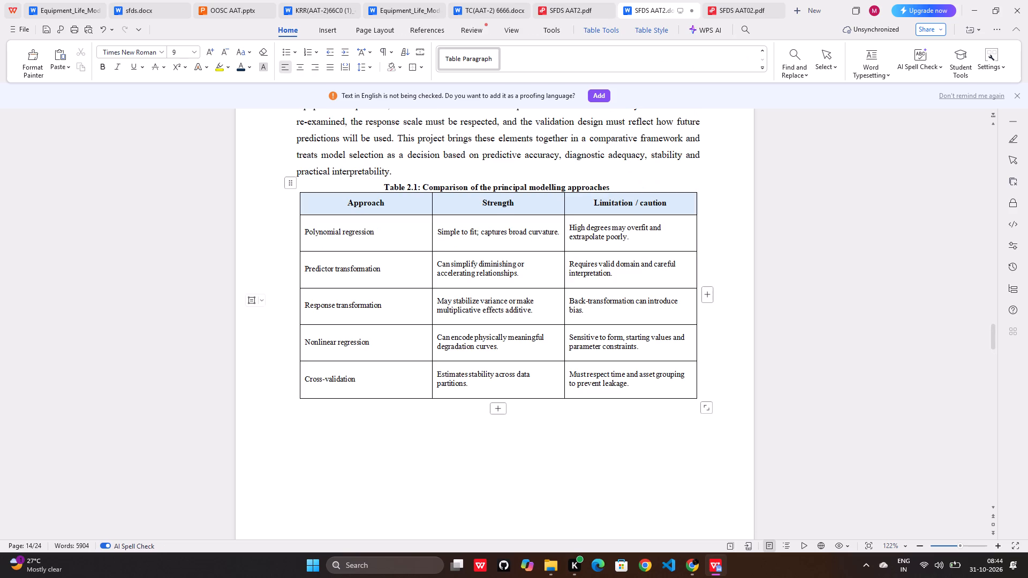
pyautogui.moveTo(389, 231); pyautogui.dragTo(614, 371)
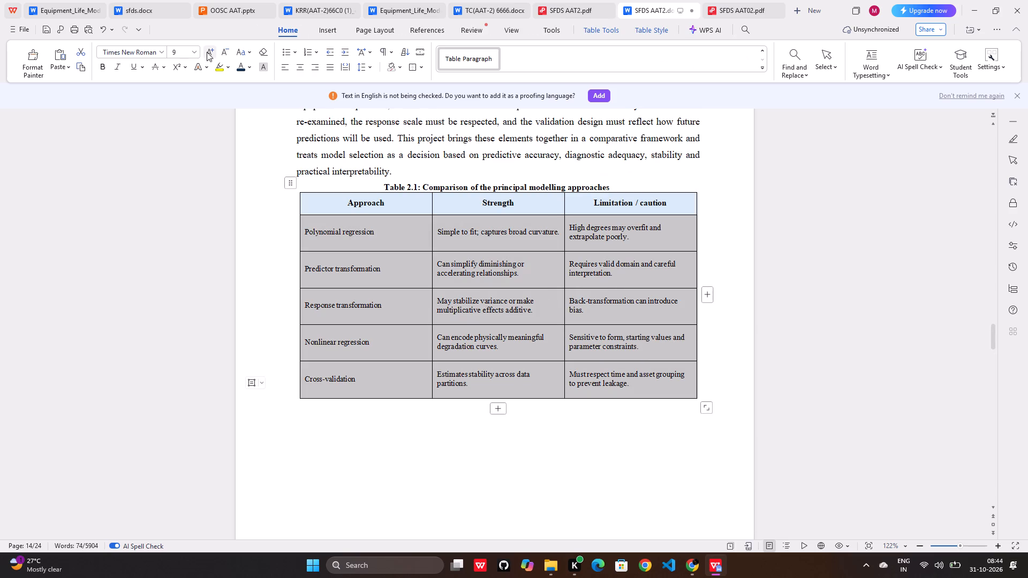
pyautogui.click(198, 51)
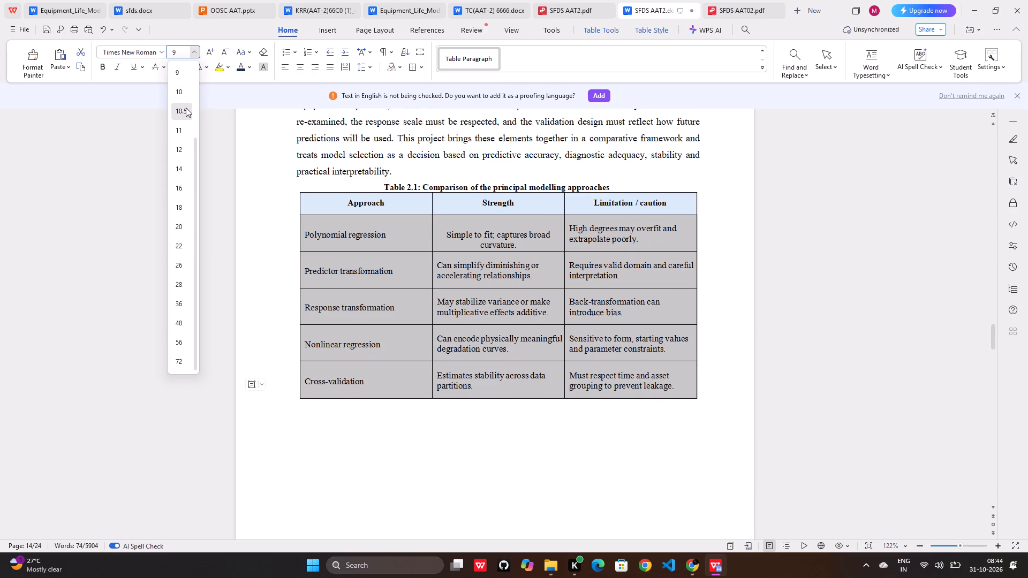
pyautogui.click(186, 108)
pyautogui.click(574, 328)
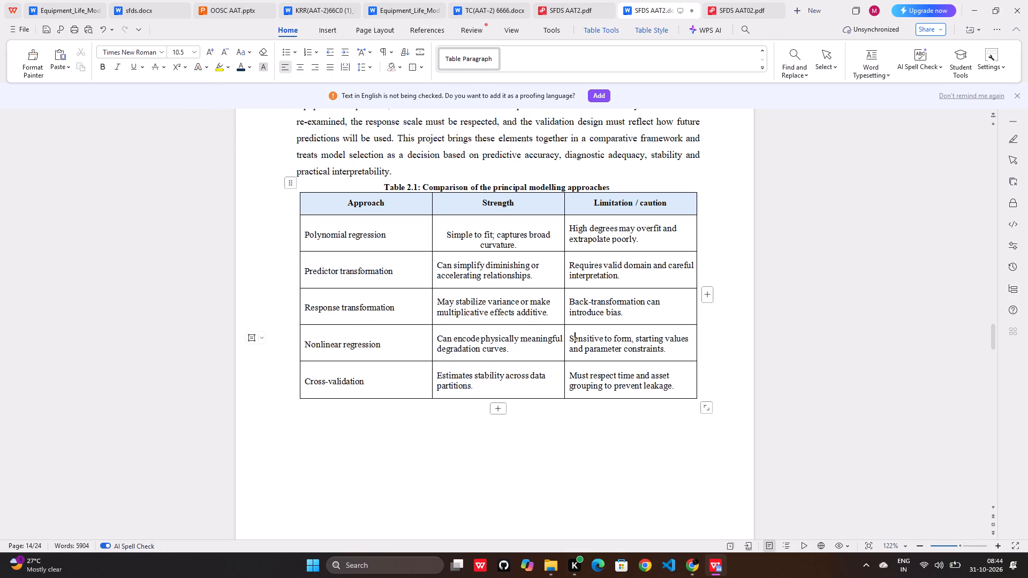
# Paste the copied "Many modelling exercises" paragraph below Table 2.1, leaving blank space between it and the table.
pyautogui.click(708, 386)
pyautogui.click(702, 392)
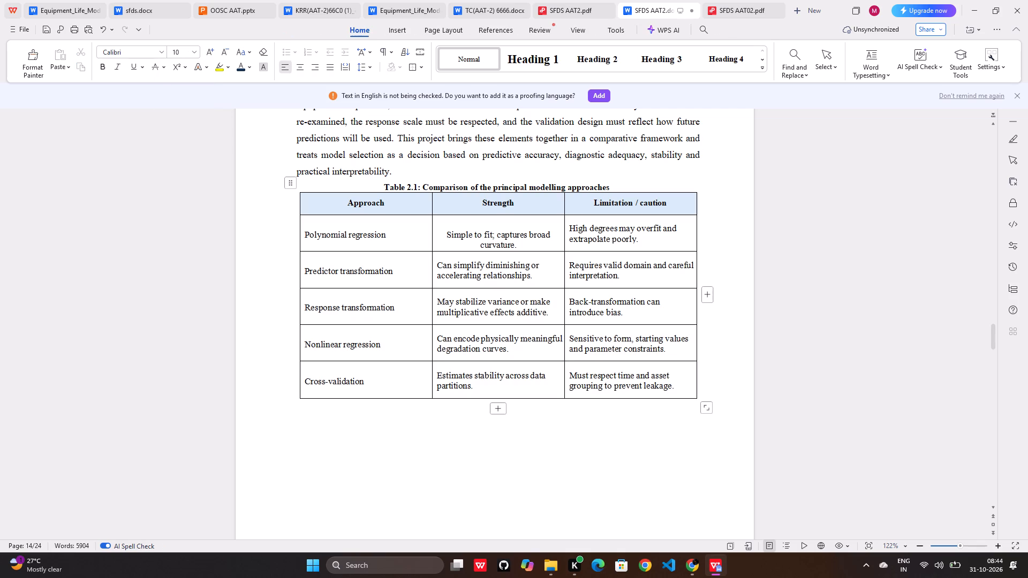
pyautogui.click(329, 411)
pyautogui.press('Return')
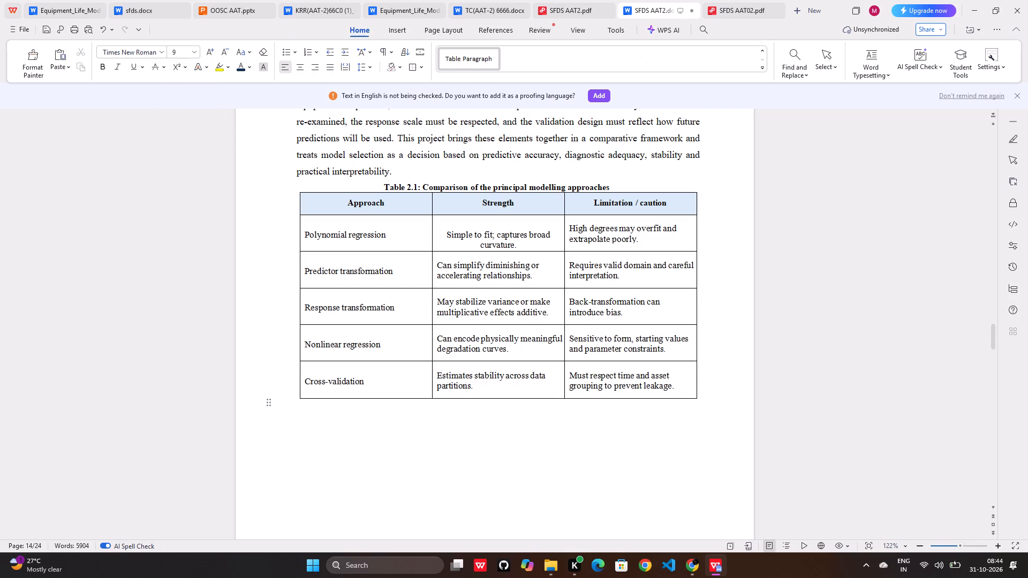
pyautogui.press('Return')
pyautogui.hotkey('ctrl', 'v')
pyautogui.scroll(-4, 339, 399)
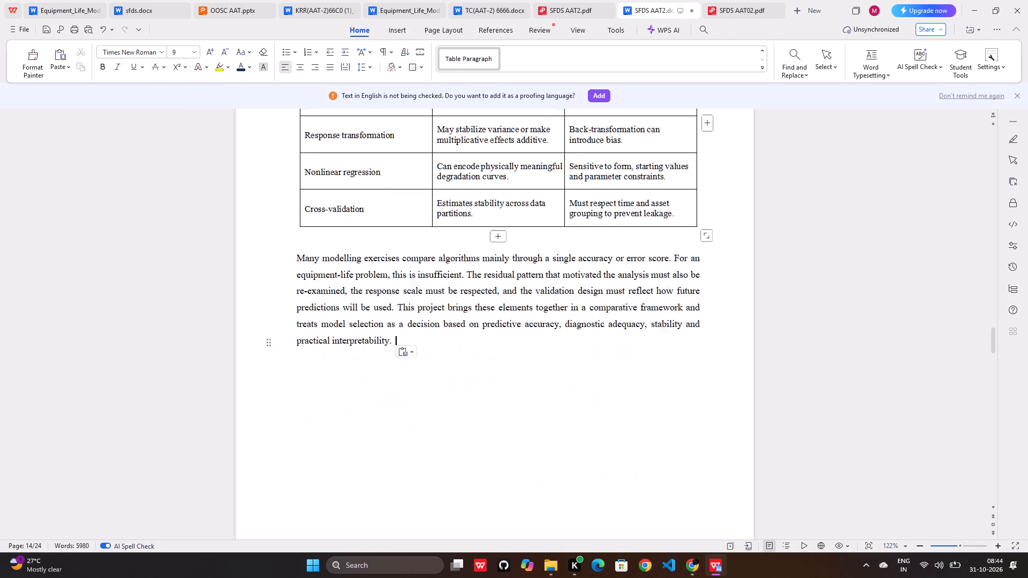
pyautogui.scroll(-1, 328, 407)
# Copy the "For equipment datasets" paragraph from section 2.6 and paste it after the duplicated paragraph below Table 2.1.
pyautogui.scroll(5, 414, 287)
pyautogui.scroll(3, 374, 223)
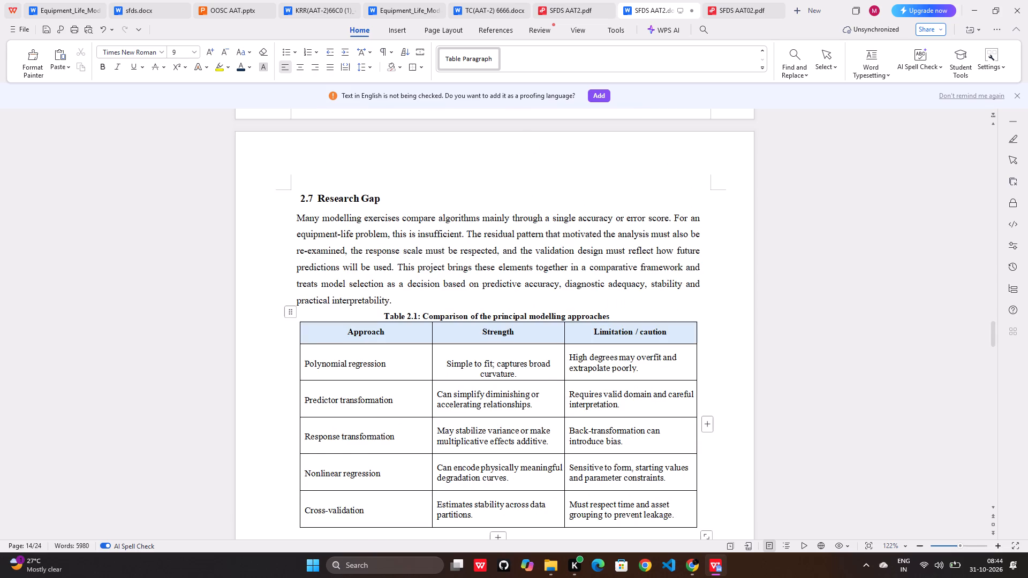
pyautogui.scroll(8, 308, 221)
pyautogui.moveTo(293, 320); pyautogui.dragTo(549, 402)
pyautogui.hotkey('ctrl', 'c')
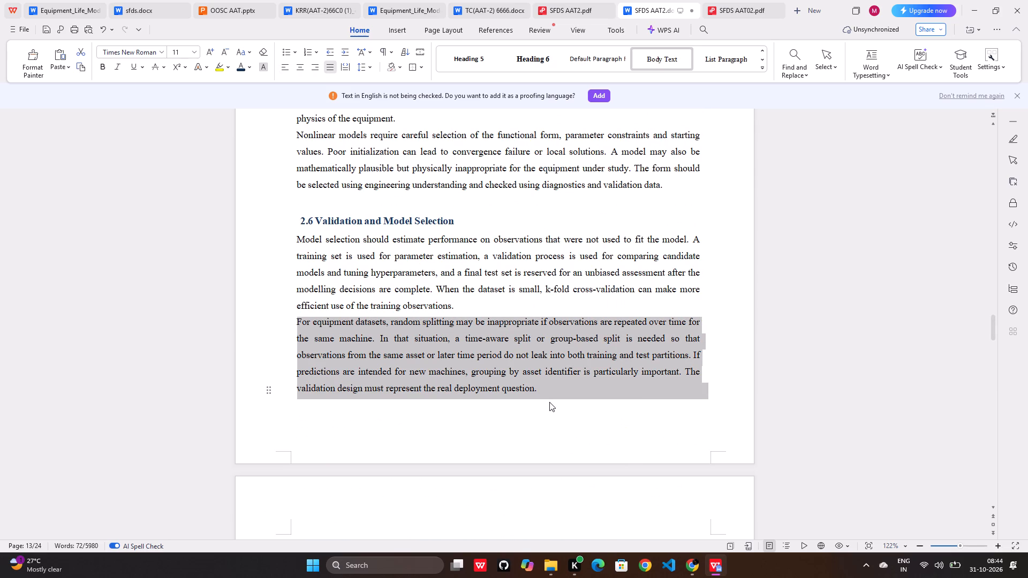
pyautogui.scroll(-16, 549, 402)
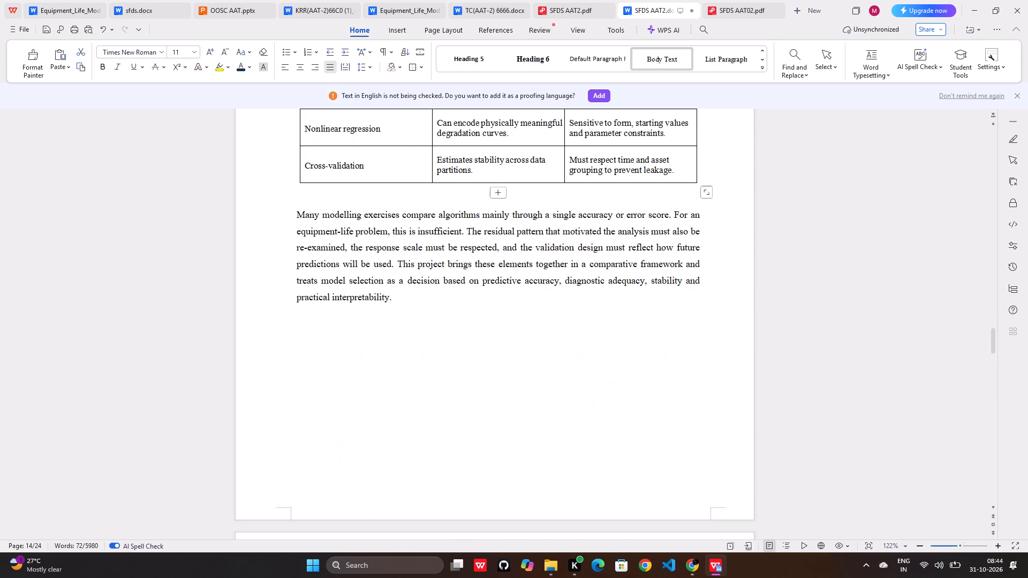
pyautogui.click(406, 300)
pyautogui.hotkey('ctrl', 'v')
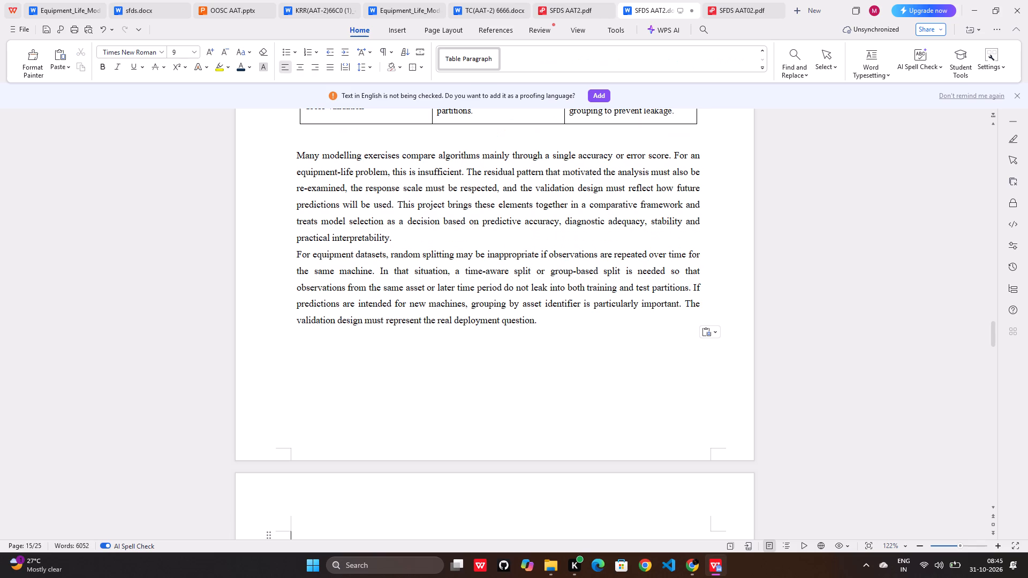
# Delete the pasted "For equipment datasets" paragraph's final full stop and the empty paragraphs after it, removing the blank page before Chapter 3.
pyautogui.scroll(-4, 412, 244)
pyautogui.scroll(4, 412, 244)
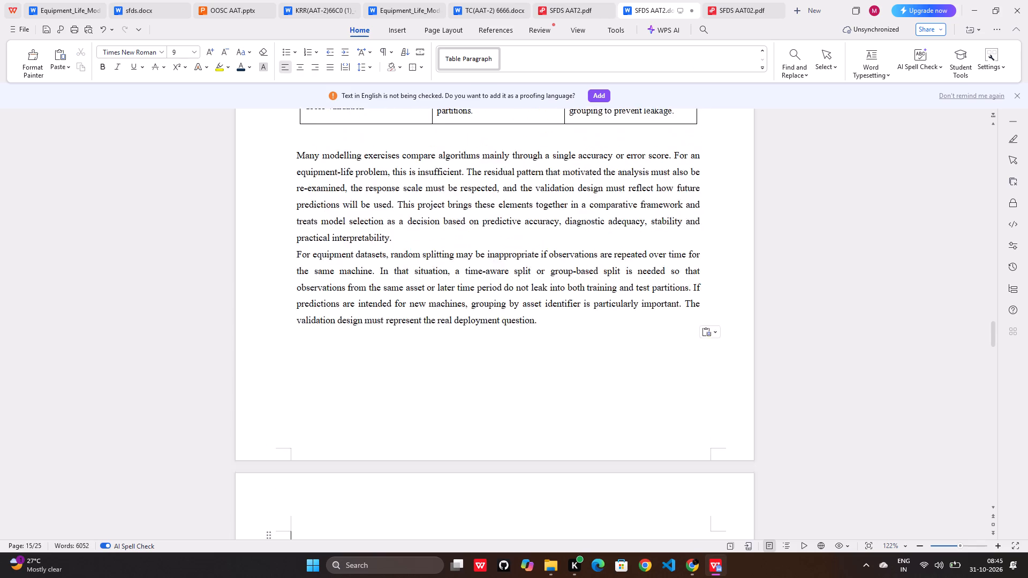
pyautogui.scroll(-3, 409, 242)
pyautogui.press('BackSpace')
pyautogui.press('BackSpace')
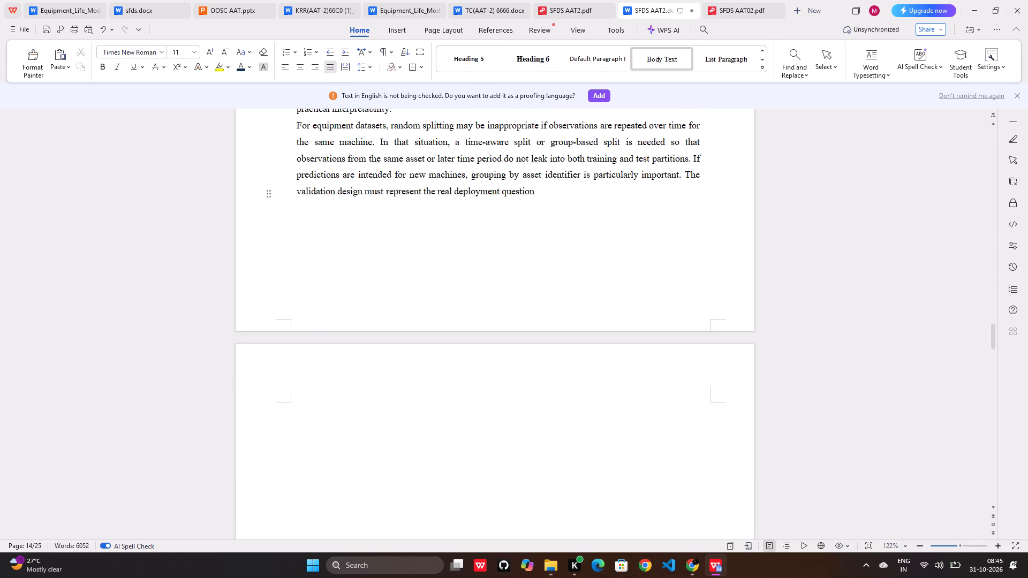
pyautogui.press('Delete')
# Make the "CHAPTER 3 METHODOLOGY" title and the "Proposed Modelling Framework" heading in section 3.1 dark blue.
pyautogui.scroll(-5, 429, 255)
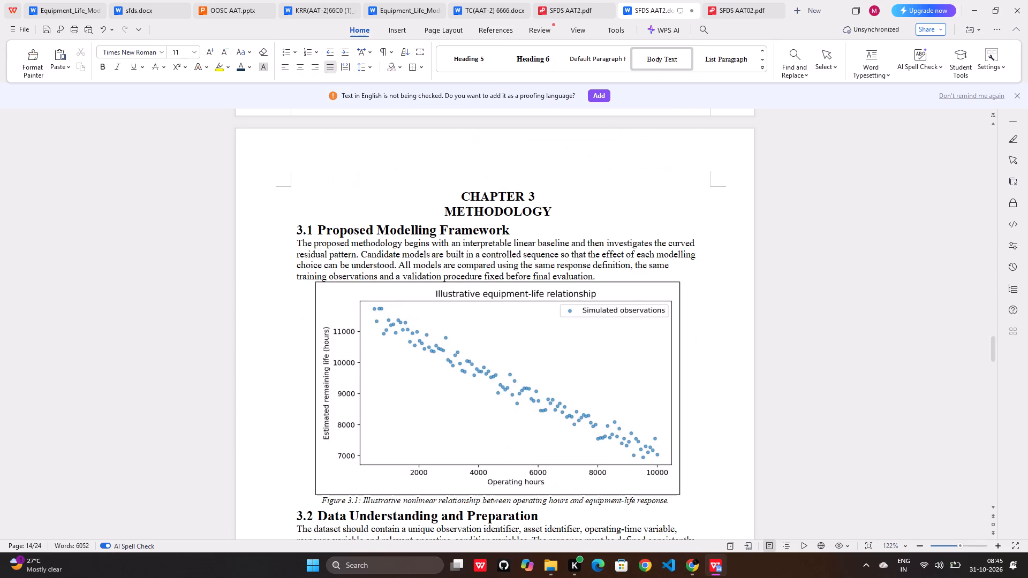
pyautogui.moveTo(512, 226); pyautogui.dragTo(253, 237)
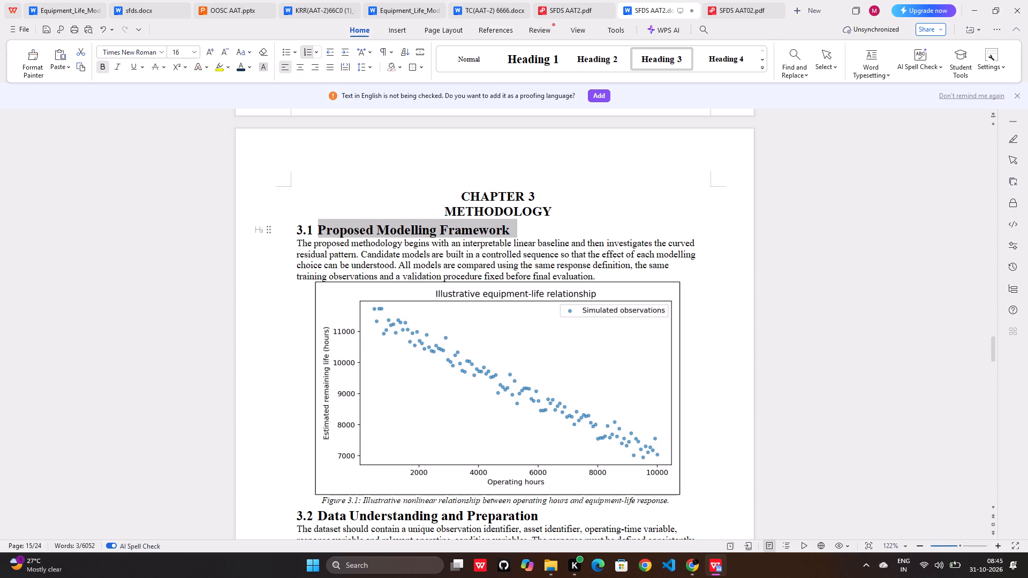
pyautogui.moveTo(253, 237); pyautogui.dragTo(282, 191)
pyautogui.click(240, 72)
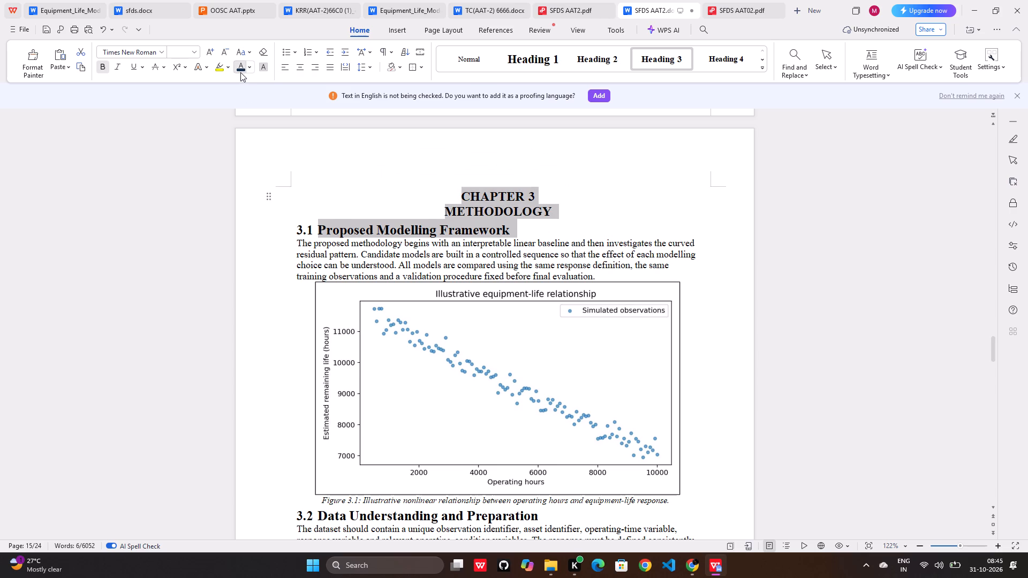
pyautogui.click(516, 238)
# Set the "Proposed Modelling Framework" heading text in section 3.1 to font size 12.
pyautogui.moveTo(524, 232); pyautogui.dragTo(327, 242)
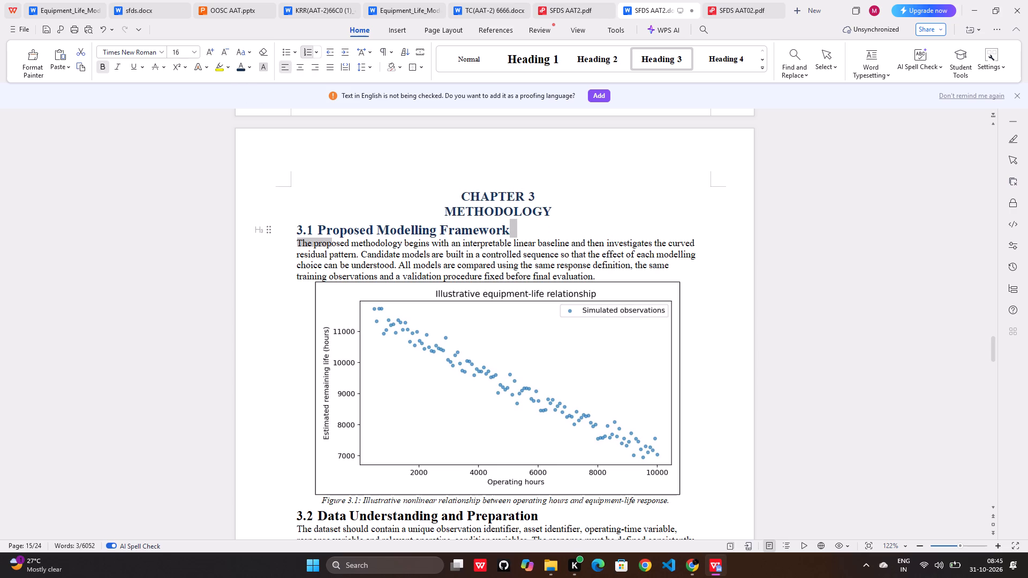
pyautogui.moveTo(327, 242); pyautogui.dragTo(297, 230)
pyautogui.click(194, 50)
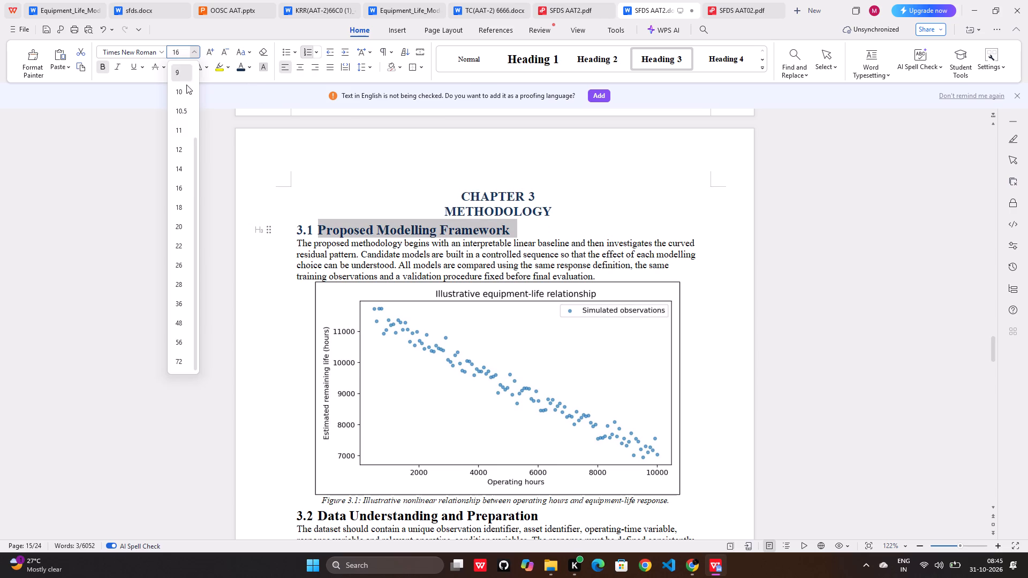
pyautogui.click(183, 154)
pyautogui.click(551, 237)
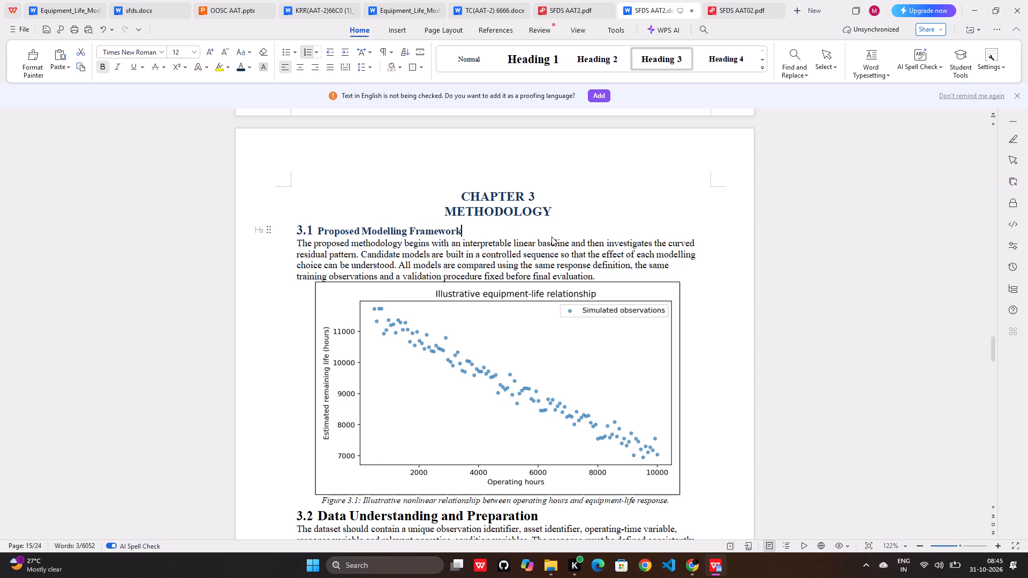
# Give the "The proposed methodology begins" paragraph in section 3.1 a line spacing of 1.5 and justified alignment.
pyautogui.scroll(-2, 551, 237)
pyautogui.scroll(-2, 607, 207)
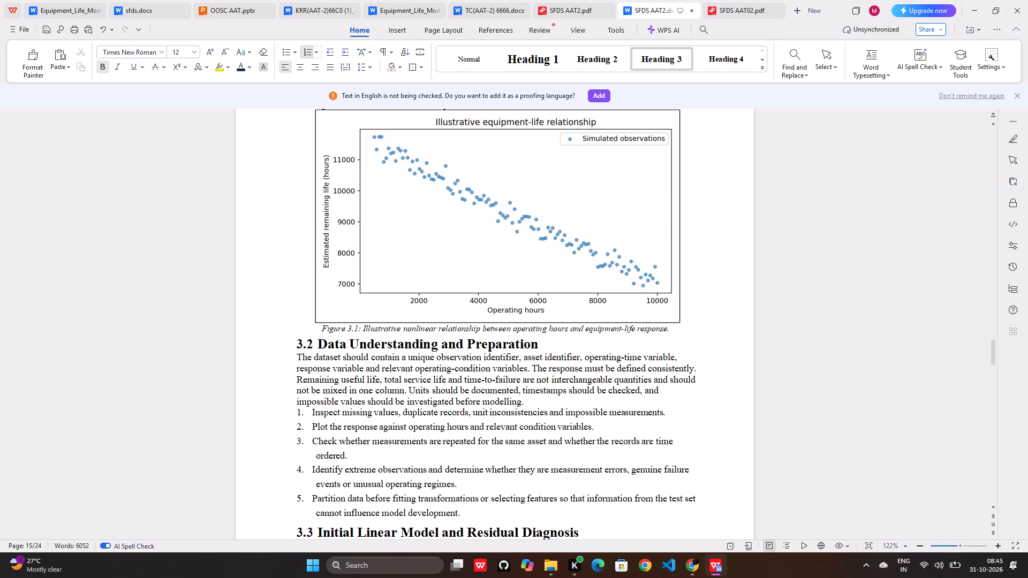
pyautogui.scroll(2, 675, 330)
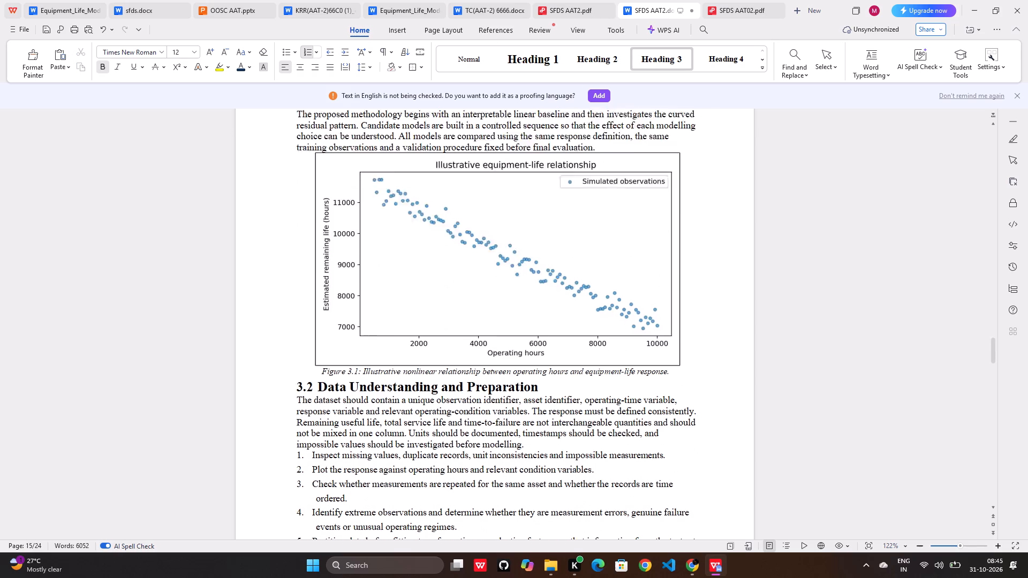
pyautogui.scroll(2, 675, 330)
pyautogui.moveTo(296, 242); pyautogui.dragTo(476, 266)
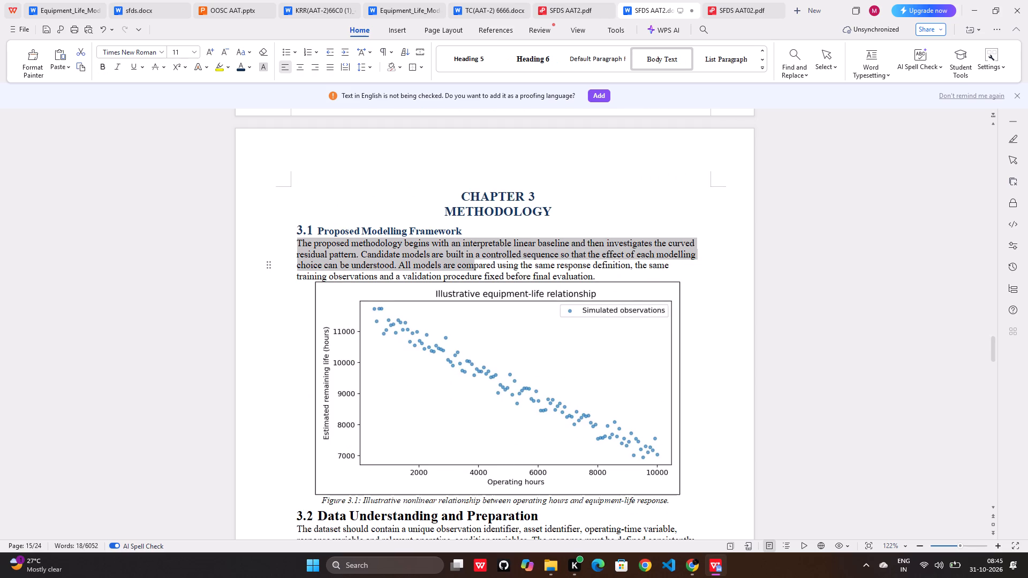
pyautogui.moveTo(476, 266); pyautogui.dragTo(598, 273)
pyautogui.click(373, 70)
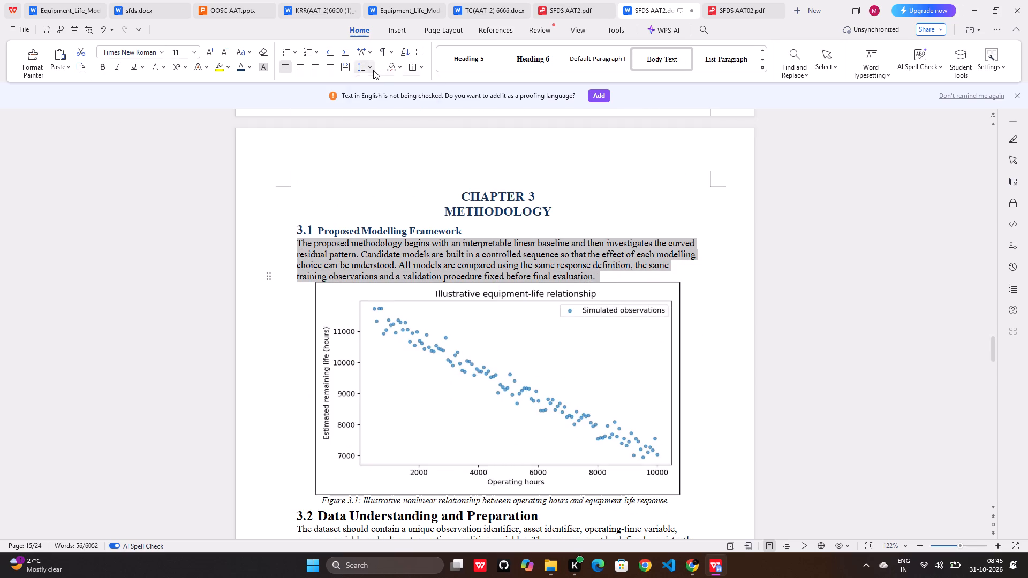
pyautogui.click(375, 112)
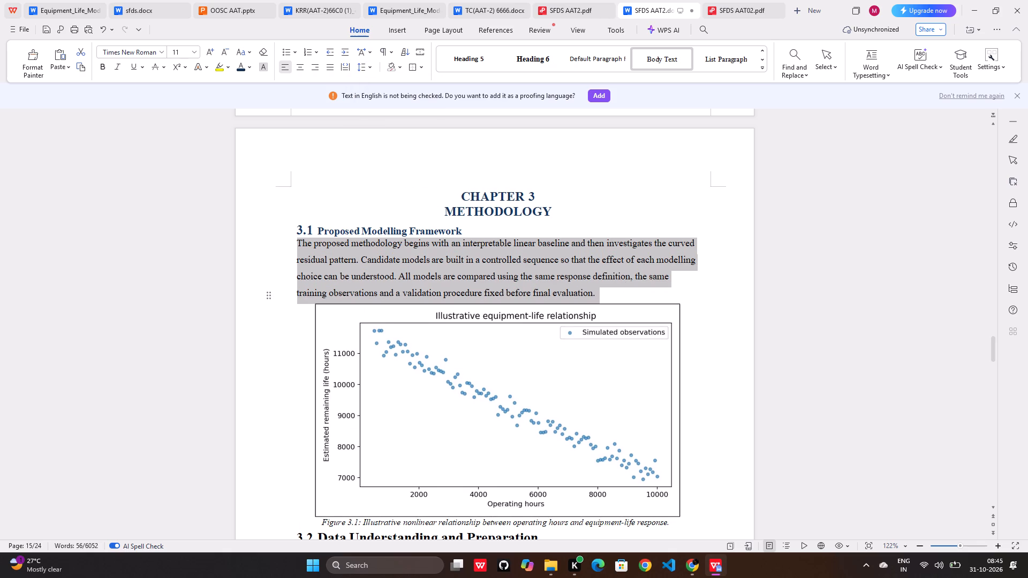
pyautogui.hotkey('ctrl', 'j')
pyautogui.keyDown('ctrl'); pyautogui.click(708, 326); pyautogui.keyUp('ctrl')
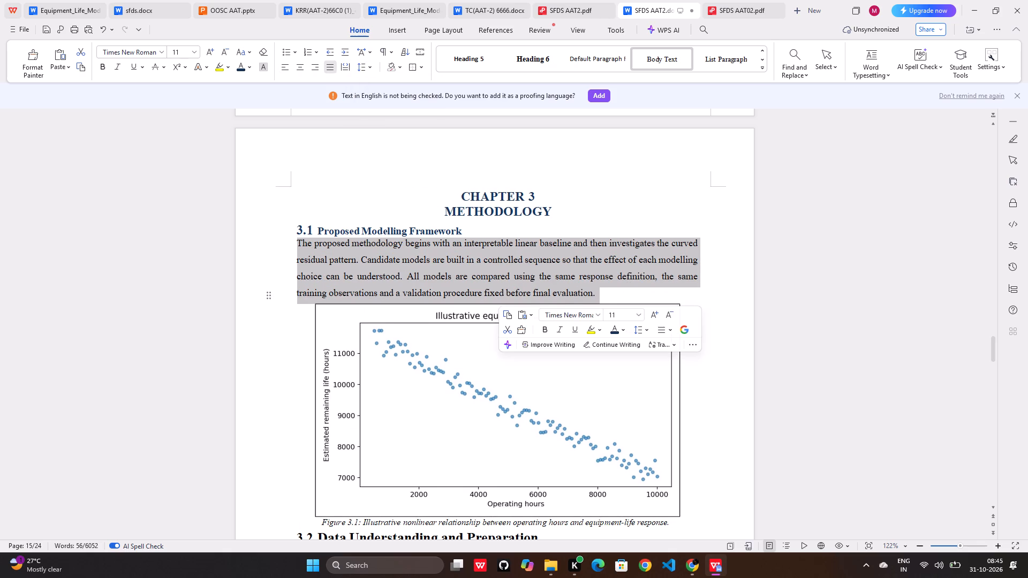
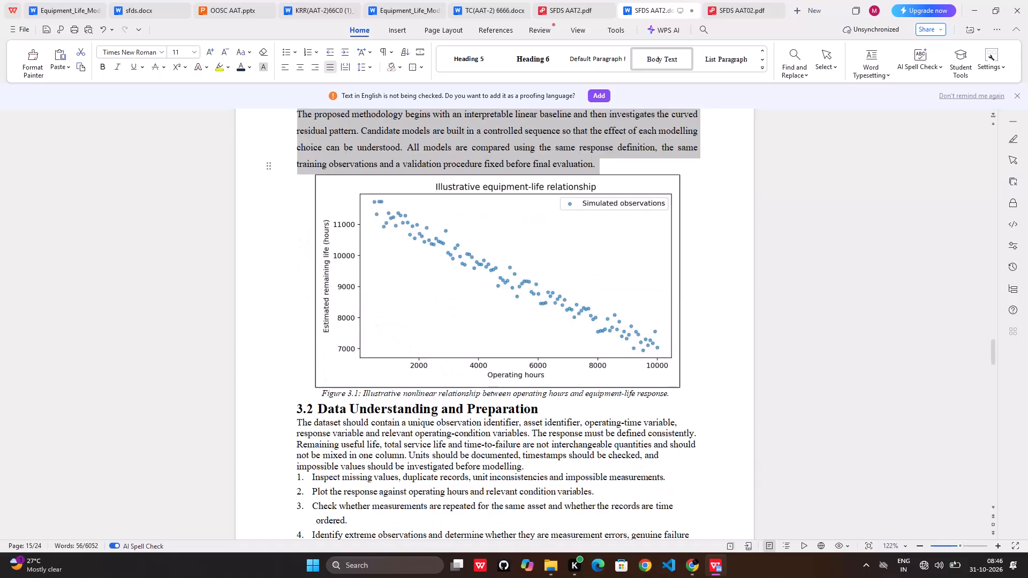
# Insert an empty paragraph between the Figure 3.1 caption and the section 3.2 heading.
pyautogui.click(754, 321)
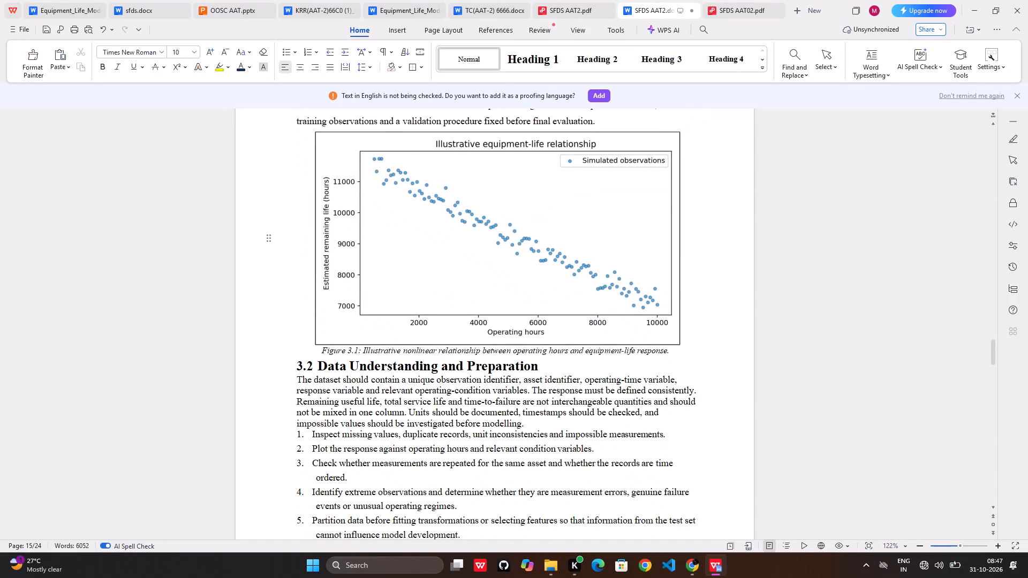
pyautogui.scroll(-1, 587, 317)
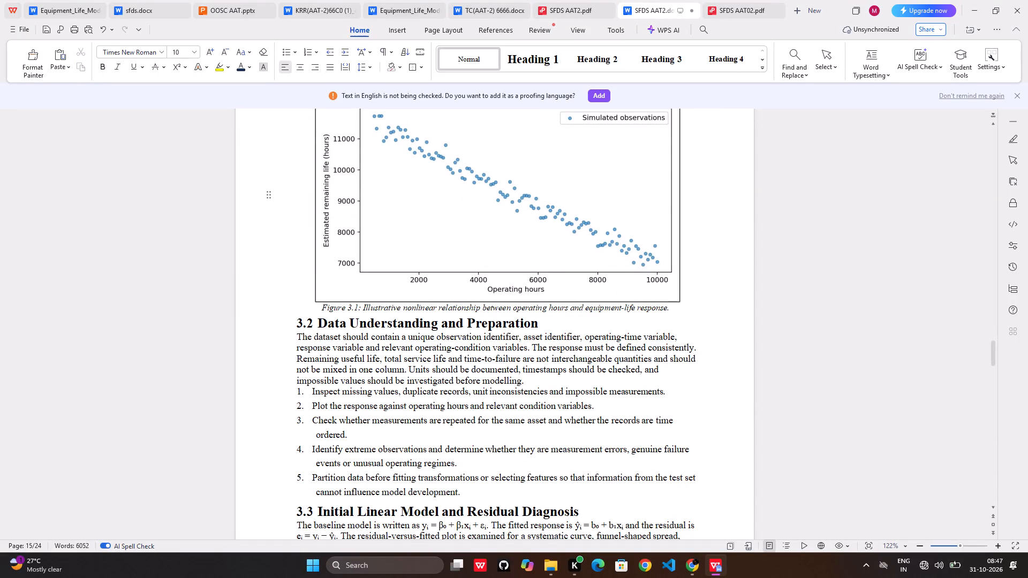
pyautogui.press('Down')
pyautogui.press('Return')
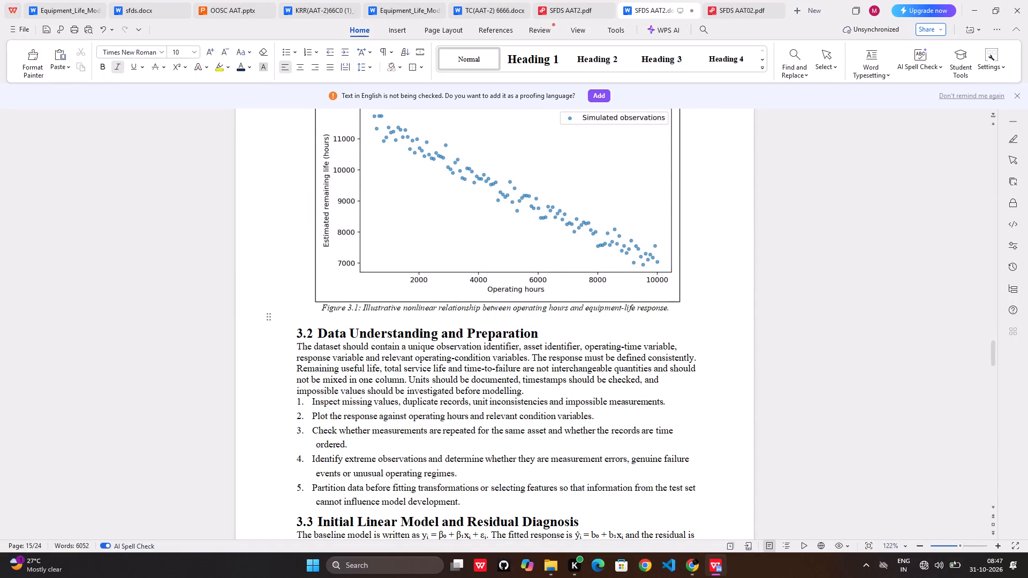
# Make the Figure 3.1 caption bold and set its font size to 10.5.
pyautogui.moveTo(673, 307); pyautogui.dragTo(291, 310)
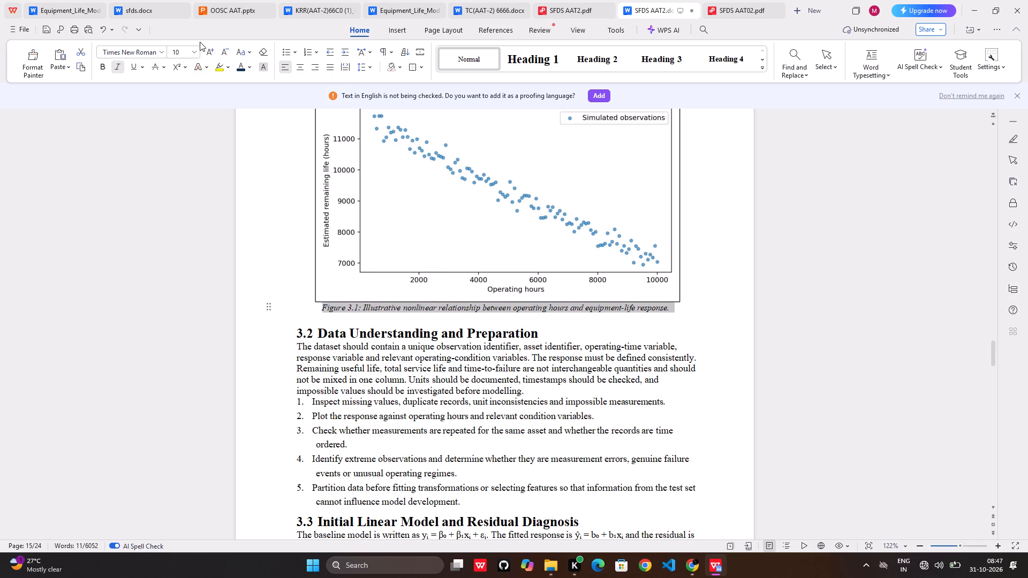
pyautogui.click(195, 52)
pyautogui.click(188, 155)
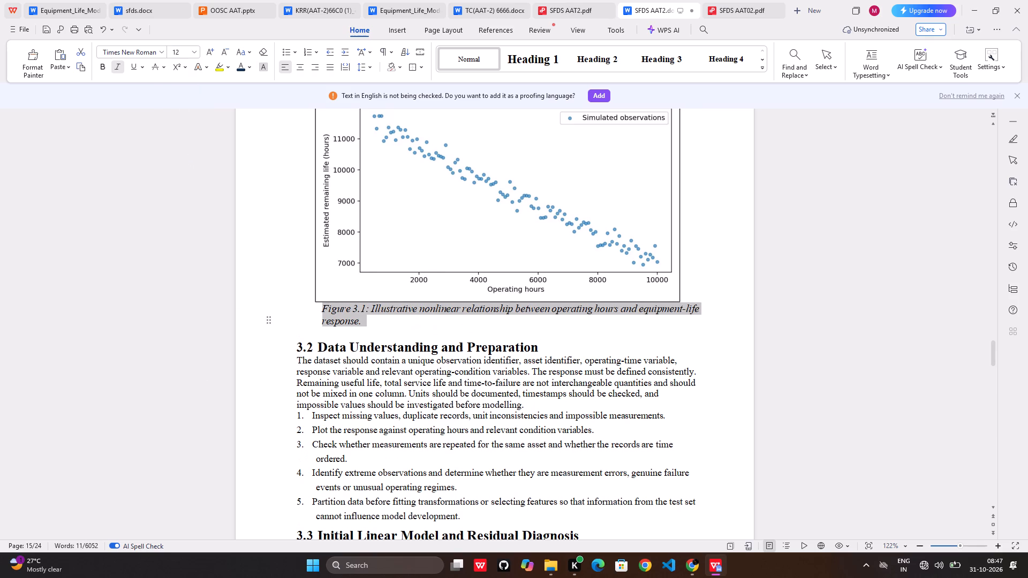
pyautogui.click(196, 49)
pyautogui.click(179, 138)
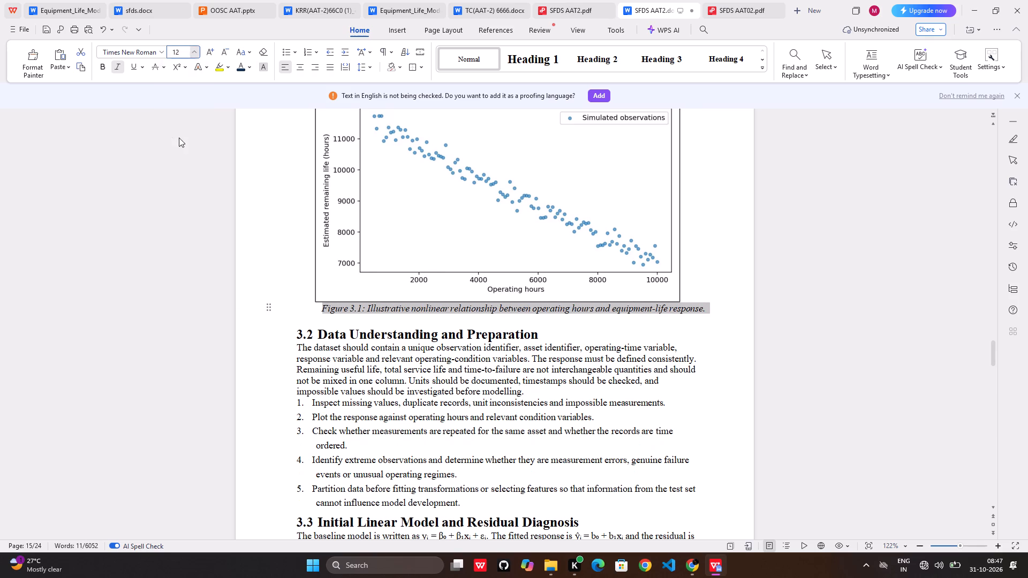
pyautogui.click(103, 70)
pyautogui.click(196, 55)
pyautogui.click(182, 110)
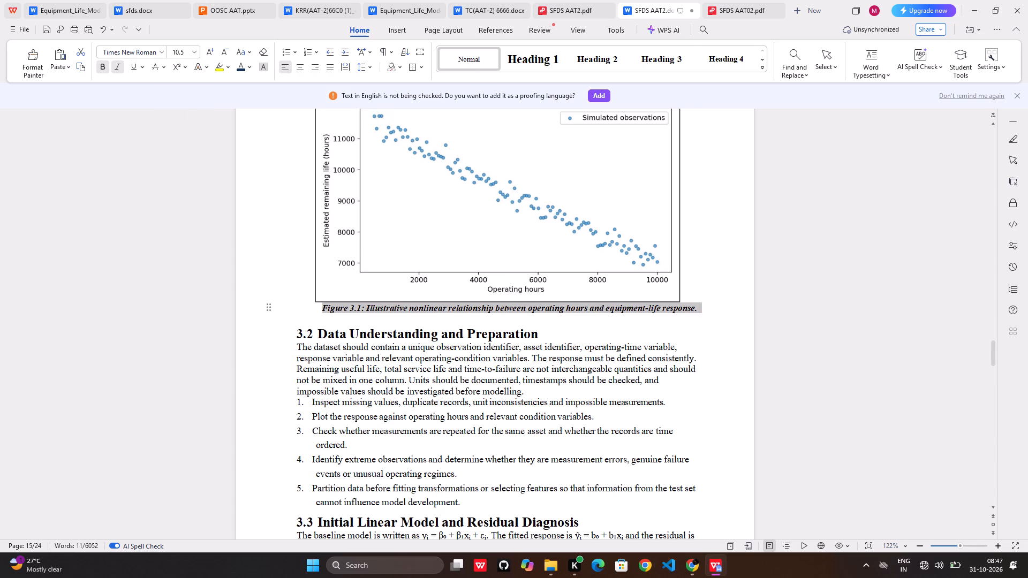
# Make the "Data Understanding and Preparation" heading text dark blue and set both the text and its section number to font size 12.
pyautogui.click(510, 339)
pyautogui.moveTo(296, 332); pyautogui.dragTo(556, 329)
pyautogui.click(243, 66)
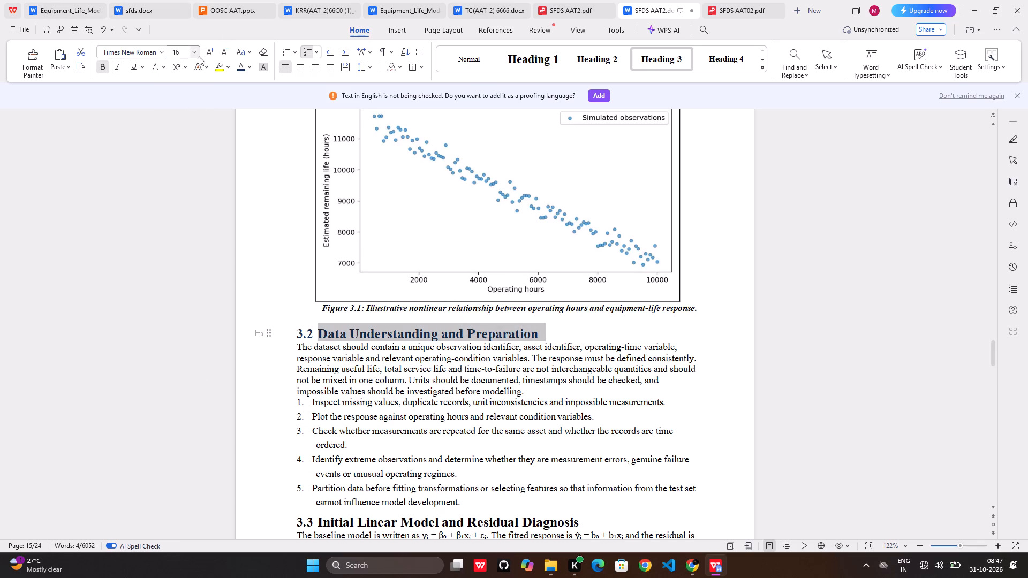
pyautogui.click(196, 51)
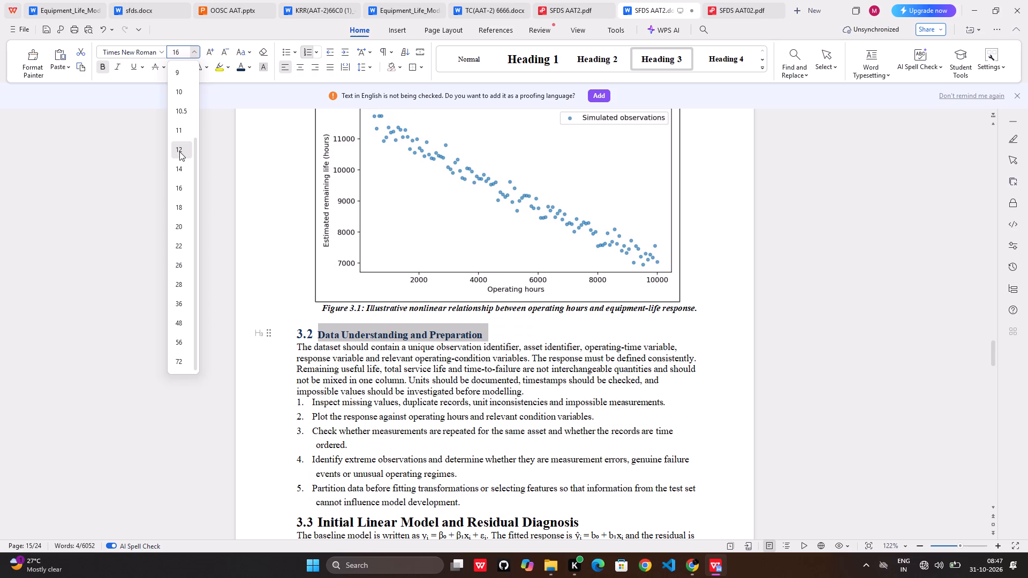
pyautogui.click(180, 151)
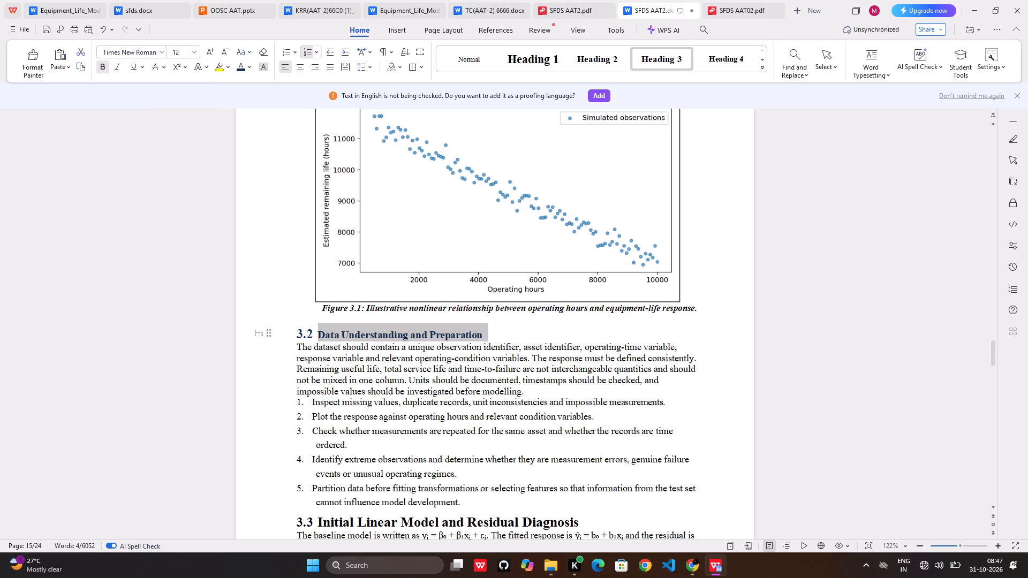
pyautogui.click(312, 331)
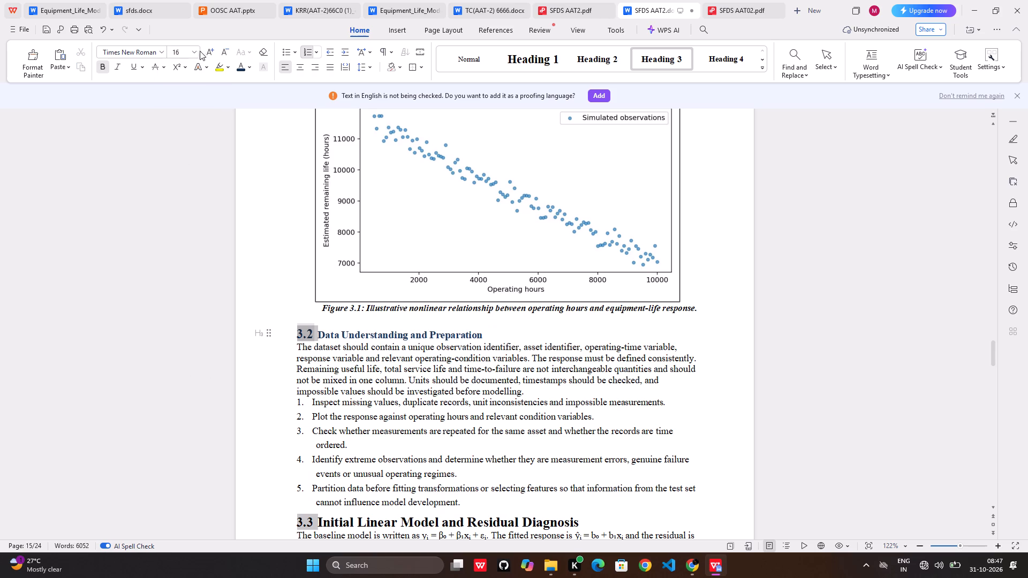
pyautogui.click(193, 51)
pyautogui.click(177, 154)
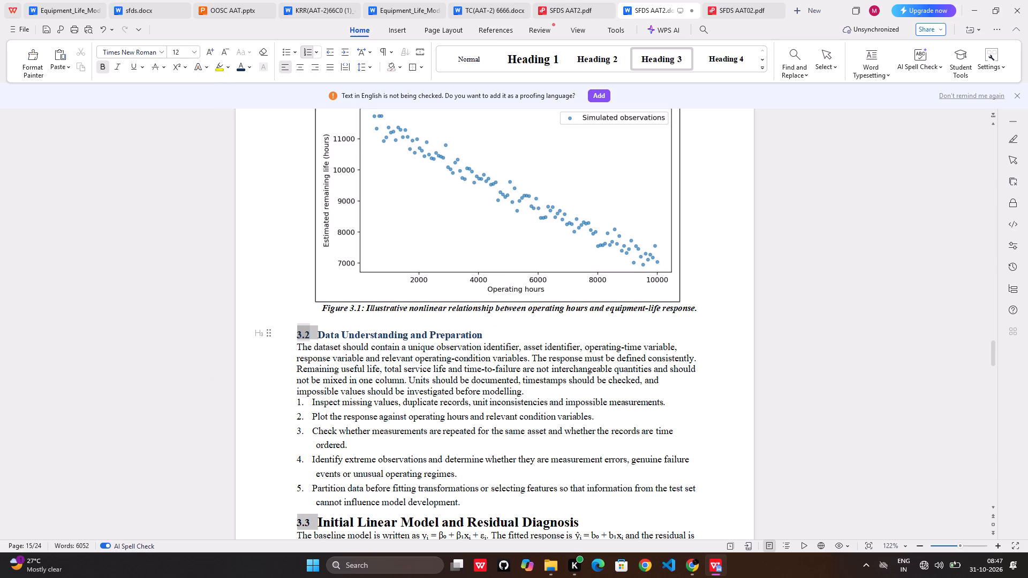
pyautogui.click(805, 329)
# Give the section 3.2 paragraph and its five-item numbered list justified alignment and a line spacing of 1.5.
pyautogui.scroll(-4, 687, 356)
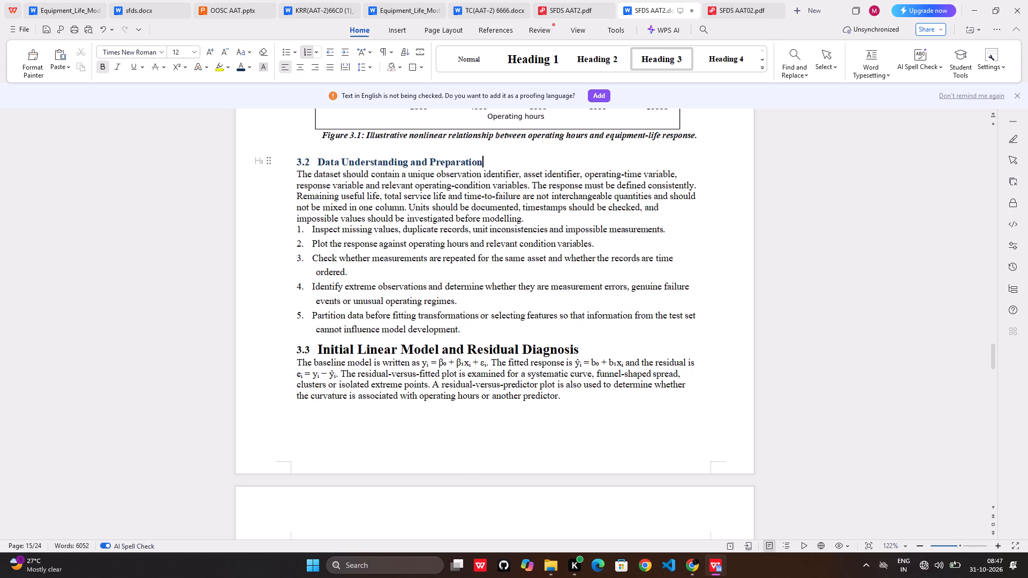
pyautogui.moveTo(297, 177); pyautogui.dragTo(482, 328)
pyautogui.hotkey('ctrl', 'j')
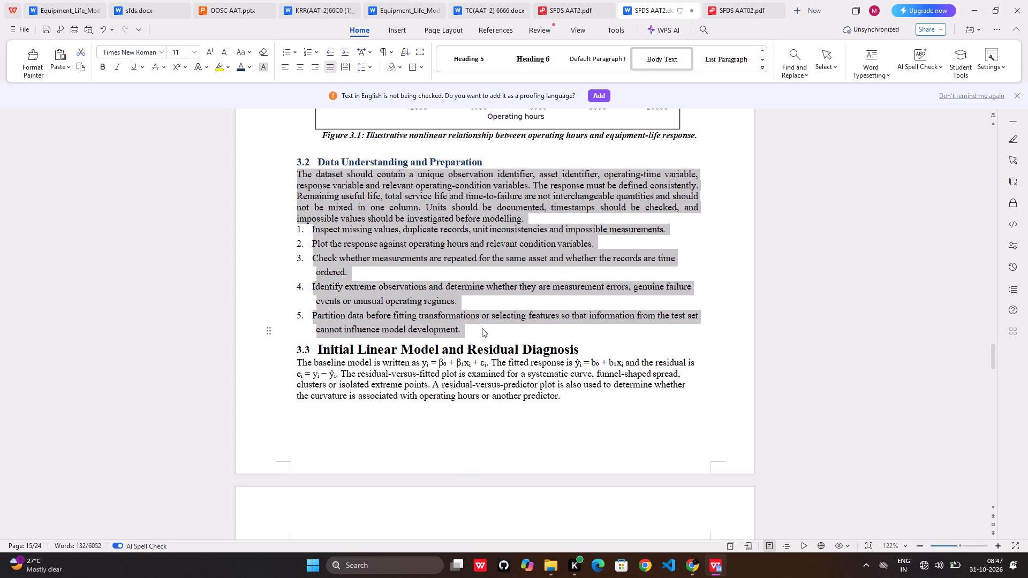
pyautogui.click(367, 71)
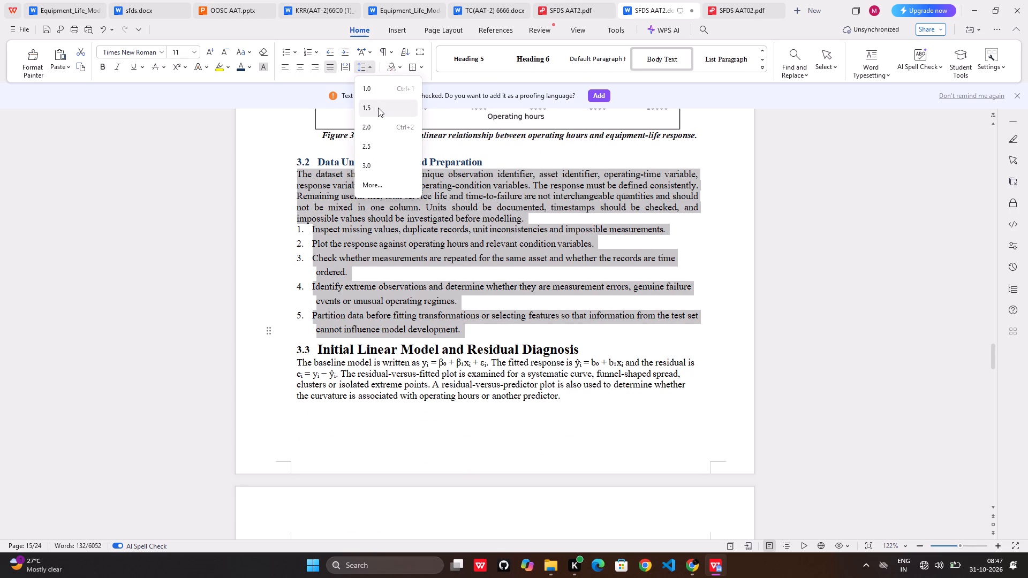
pyautogui.click(378, 108)
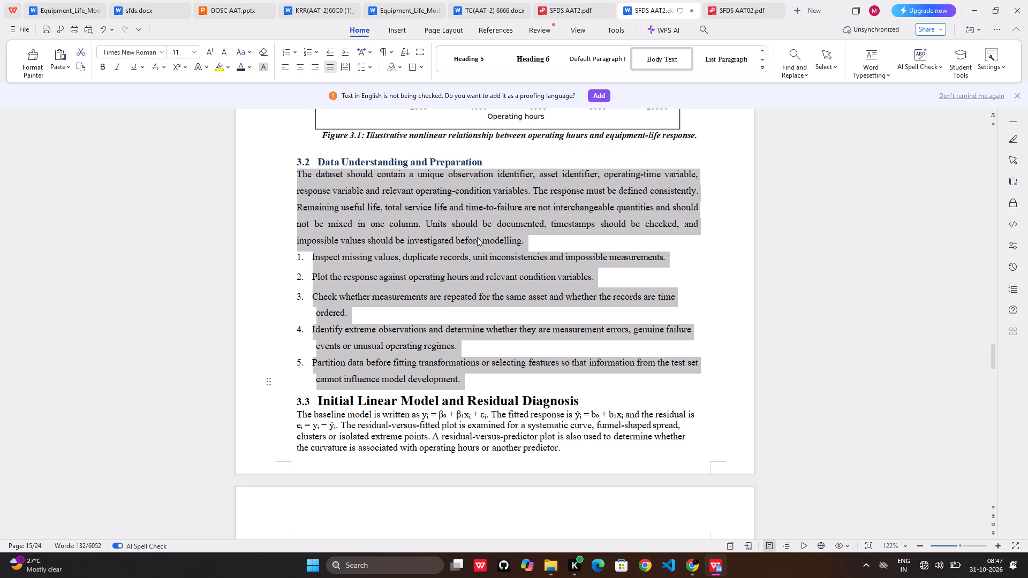
pyautogui.click(723, 334)
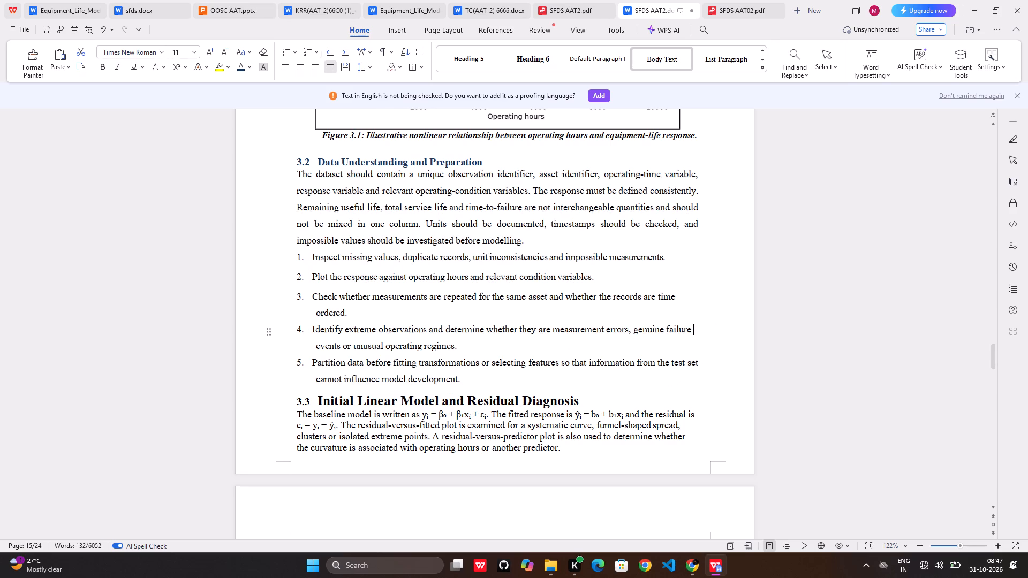
# Make the "Initial Linear Model and Residual Diagnosis" heading text in section 3.3 dark blue with font size 12.
pyautogui.scroll(-3, 723, 334)
pyautogui.moveTo(582, 271); pyautogui.dragTo(292, 275)
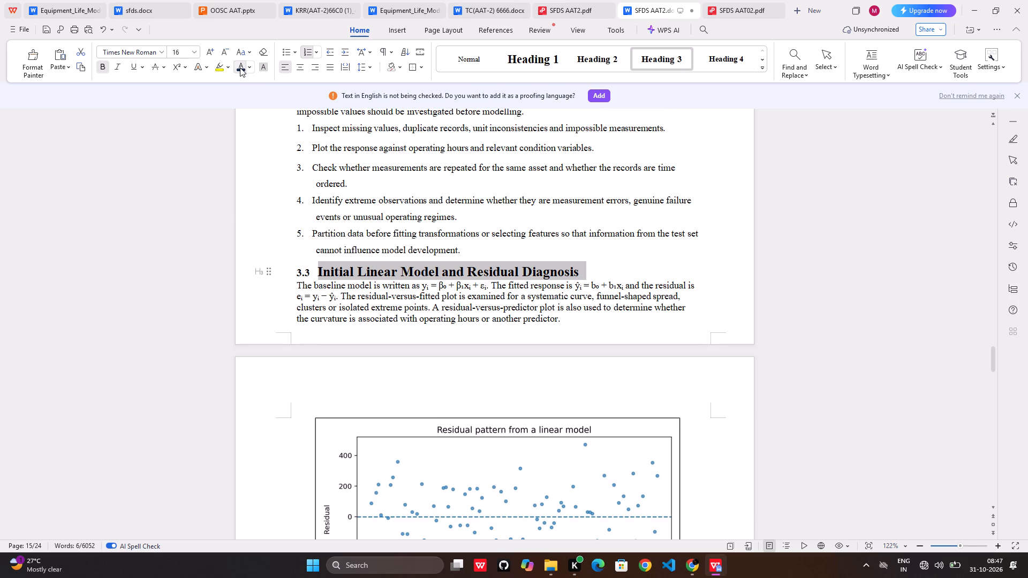
pyautogui.click(240, 67)
pyautogui.click(196, 52)
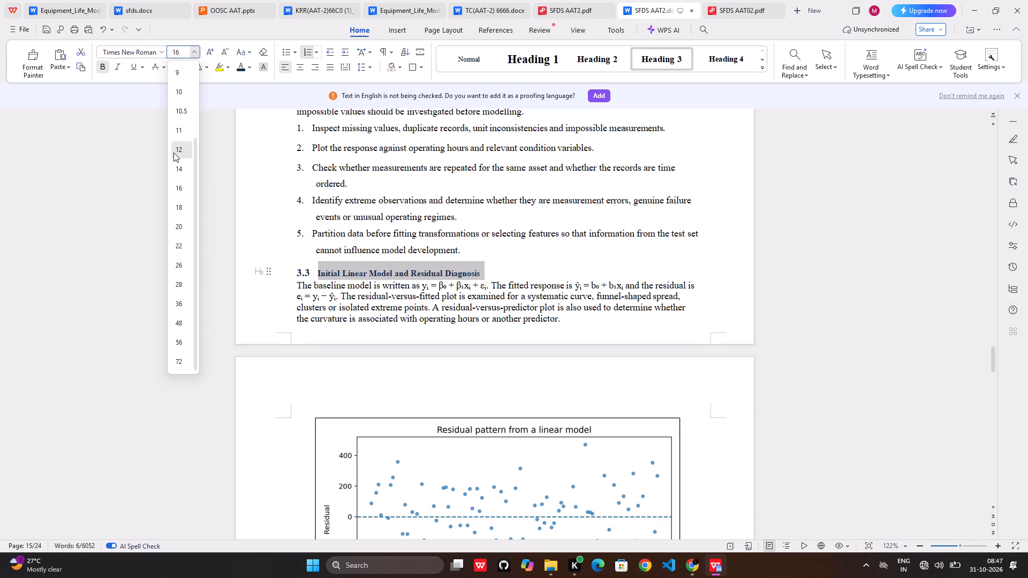
pyautogui.click(173, 153)
pyautogui.click(591, 276)
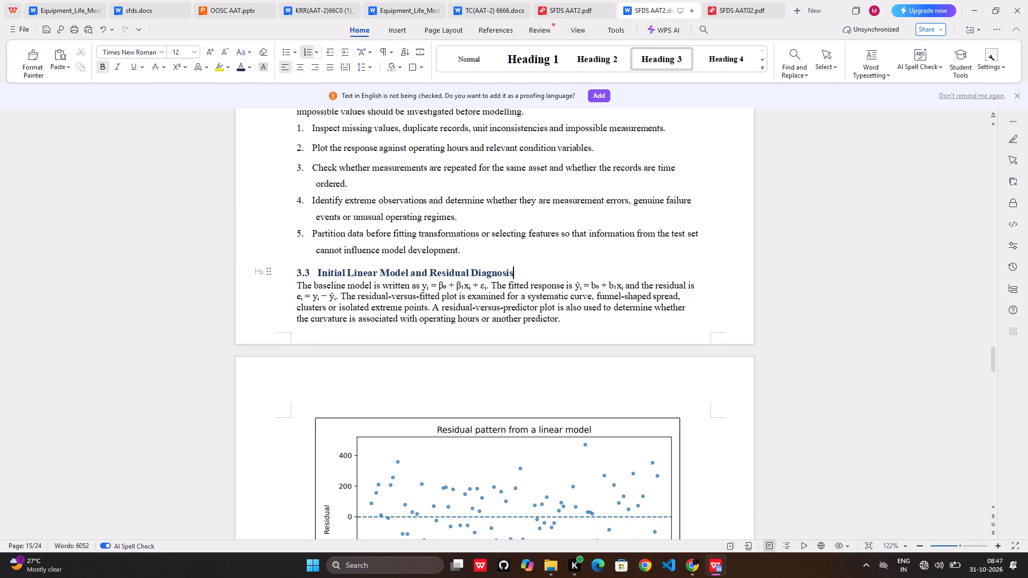
# Insert empty paragraphs after the last numbered item of section 3.2 to push the section 3.3 heading onto the next page.
pyautogui.click(475, 252)
pyautogui.press('Return')
pyautogui.press('Return')
pyautogui.press('Return')
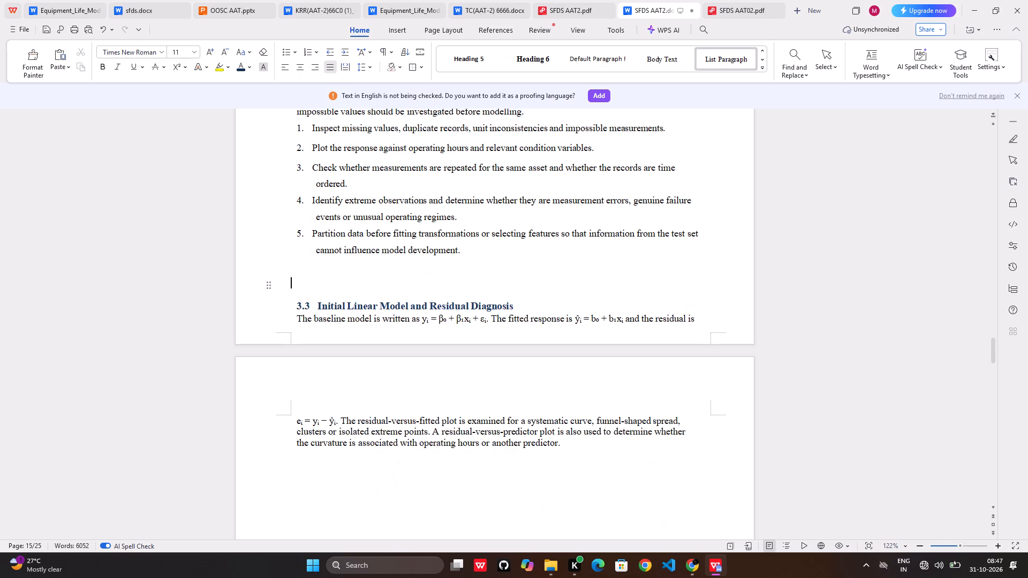
pyautogui.press('Return')
pyautogui.press('Return')
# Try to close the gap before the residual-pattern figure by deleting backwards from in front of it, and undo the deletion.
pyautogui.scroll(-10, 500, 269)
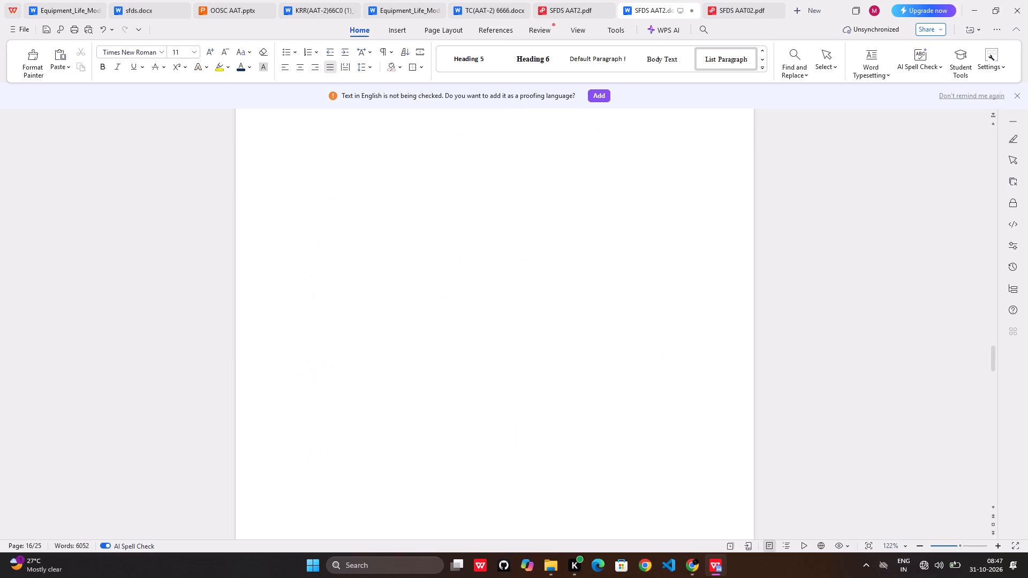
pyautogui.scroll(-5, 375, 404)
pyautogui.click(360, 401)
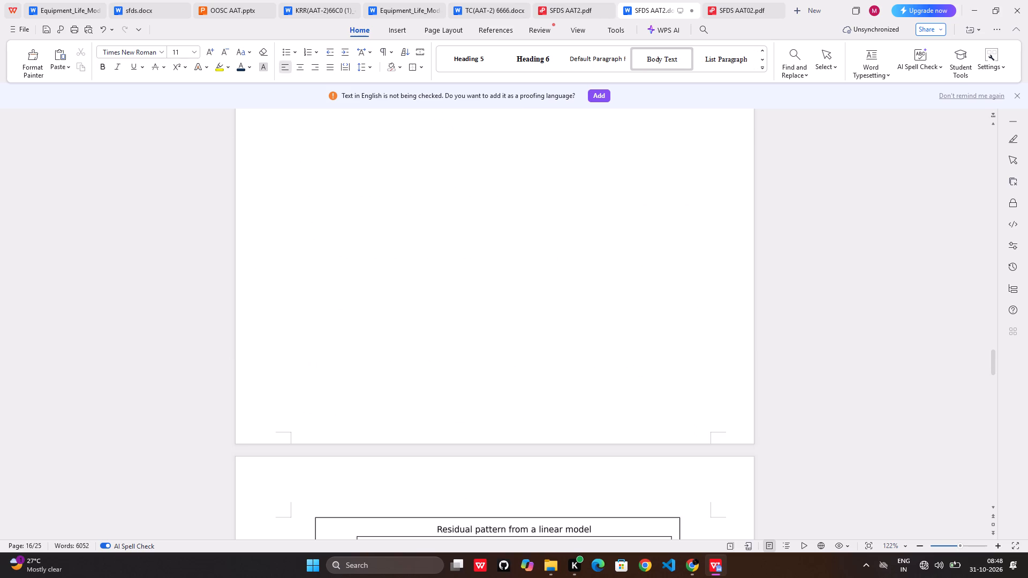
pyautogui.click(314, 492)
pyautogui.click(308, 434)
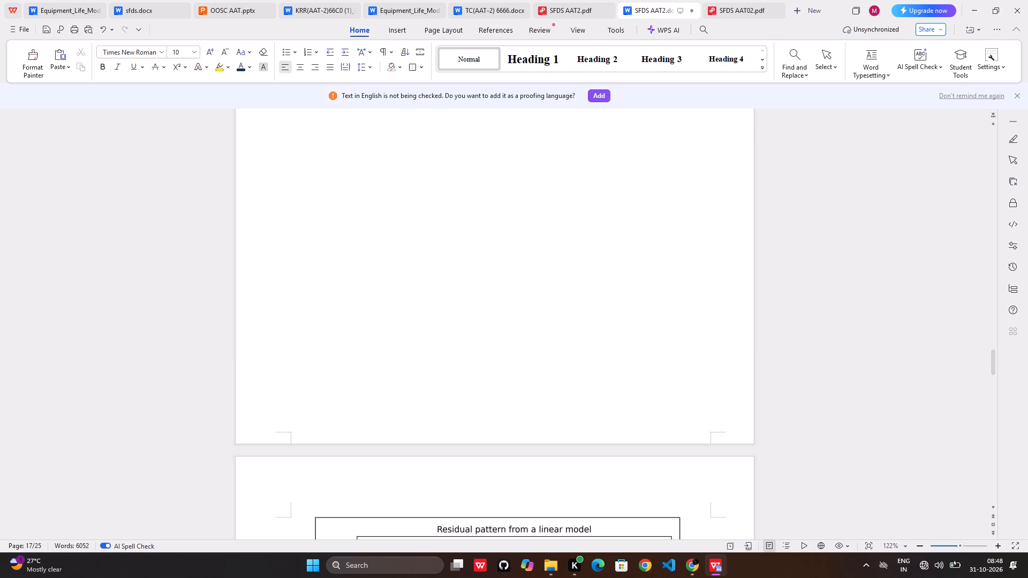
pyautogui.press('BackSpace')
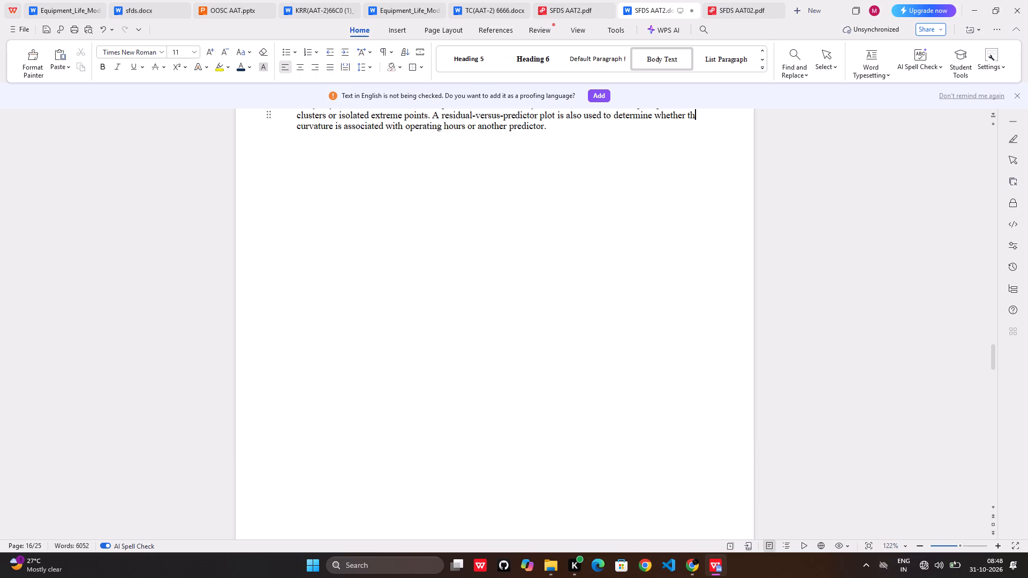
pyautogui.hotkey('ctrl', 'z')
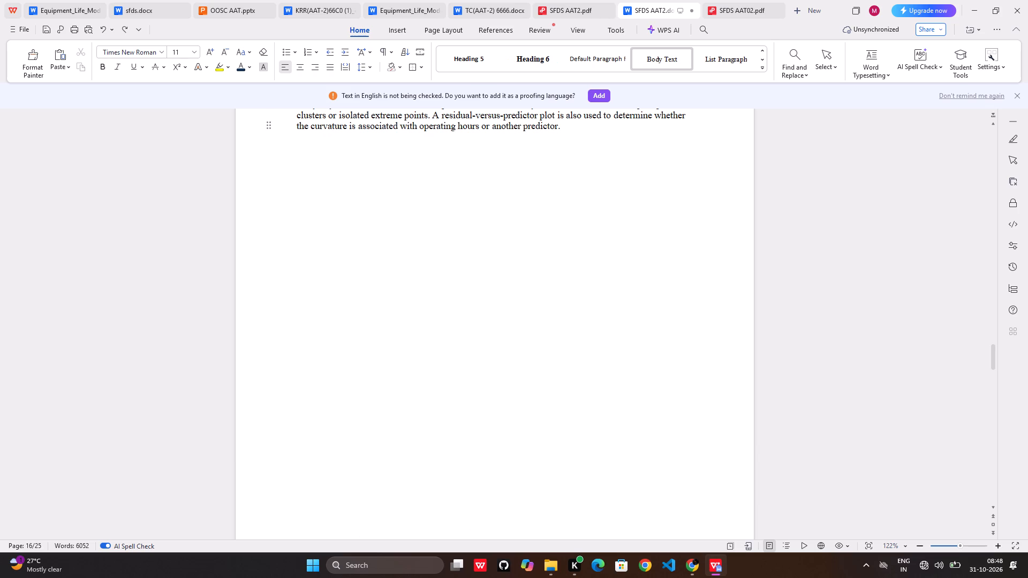
# Delete backwards from in front of the residual-pattern figure to remove its indent and bring it closer to the section 3.3 paragraph.
pyautogui.scroll(-10, 308, 433)
pyautogui.click(305, 422)
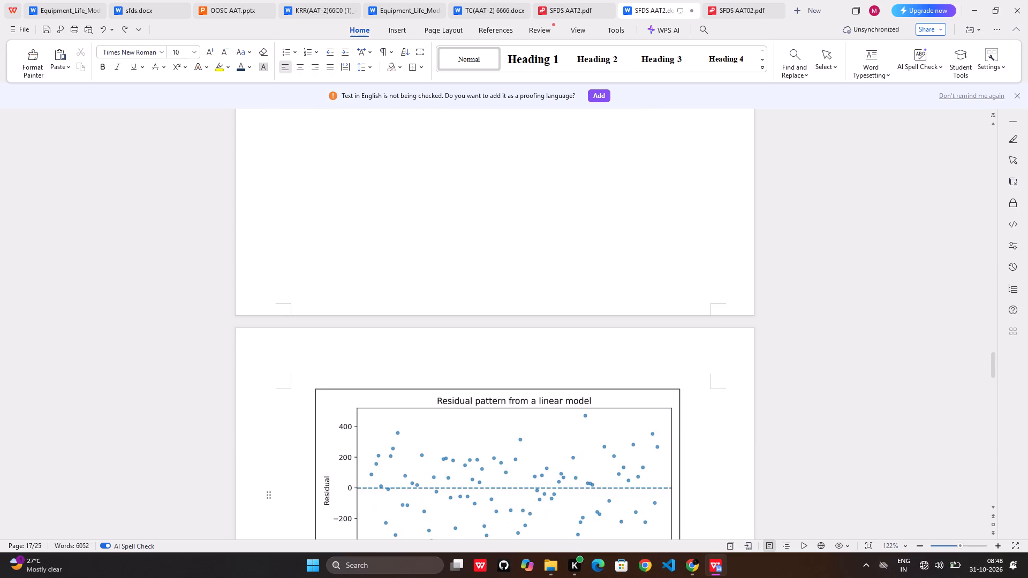
pyautogui.press('BackSpace')
pyautogui.press('BackSpace')
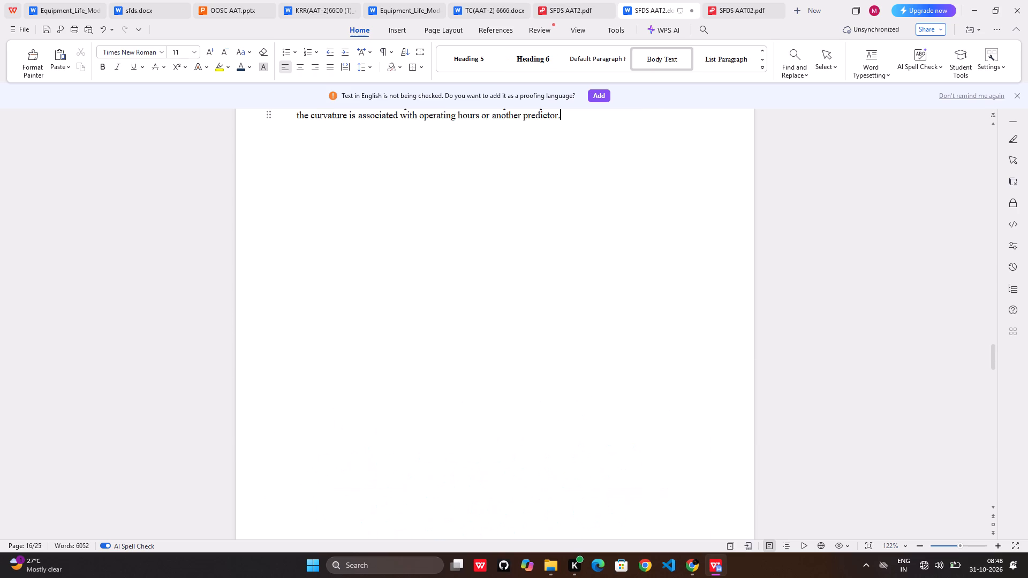
# Shrink the residual-pattern picture of Figure 3.2 to about 5.05 cm high and 13.01 cm wide.
pyautogui.scroll(-6, 305, 422)
pyautogui.scroll(-11, 425, 353)
pyautogui.scroll(-6, 471, 324)
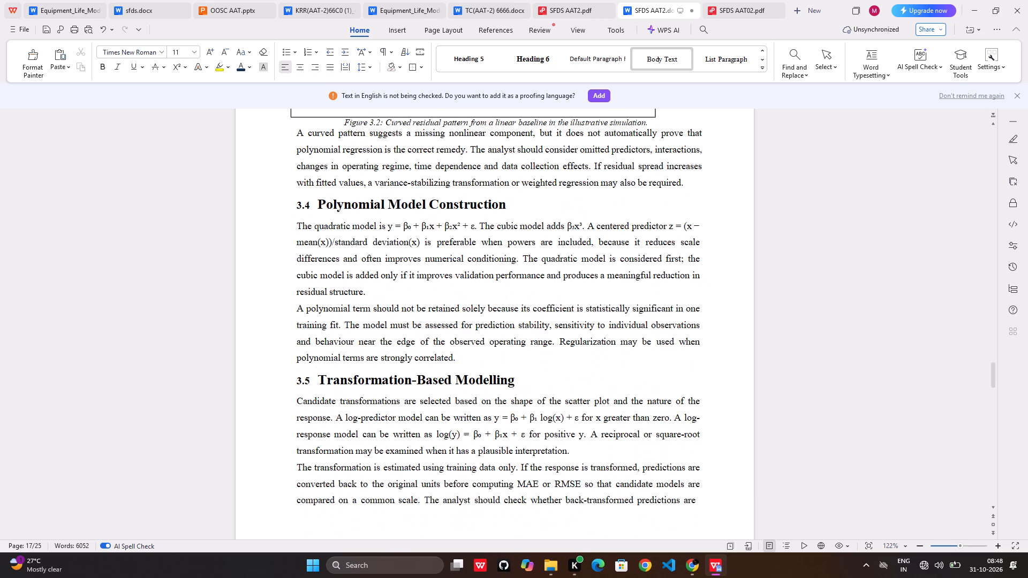
pyautogui.scroll(5, 471, 324)
pyautogui.click(602, 246)
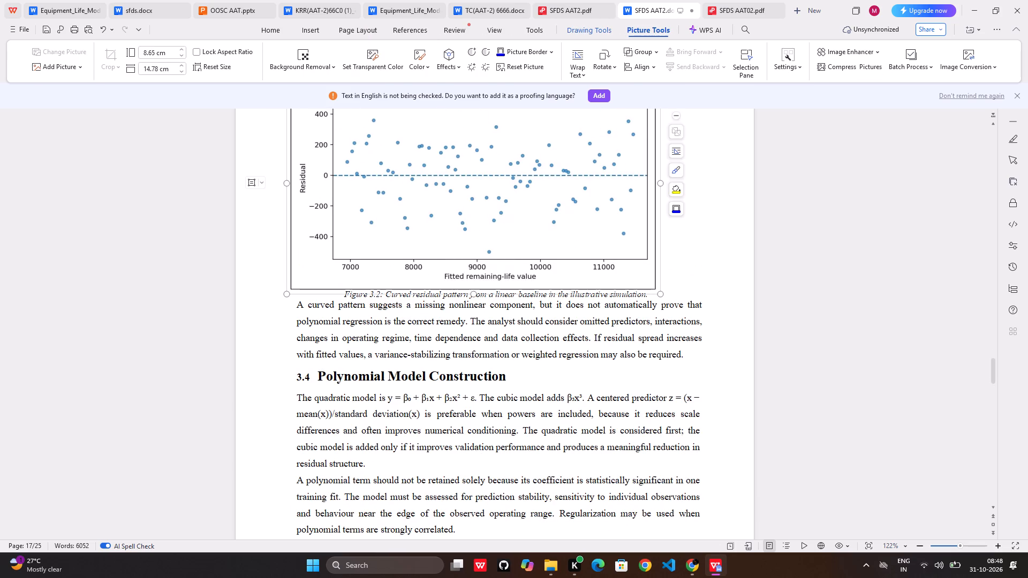
pyautogui.moveTo(659, 294); pyautogui.dragTo(645, 258)
pyautogui.moveTo(647, 258); pyautogui.dragTo(617, 206)
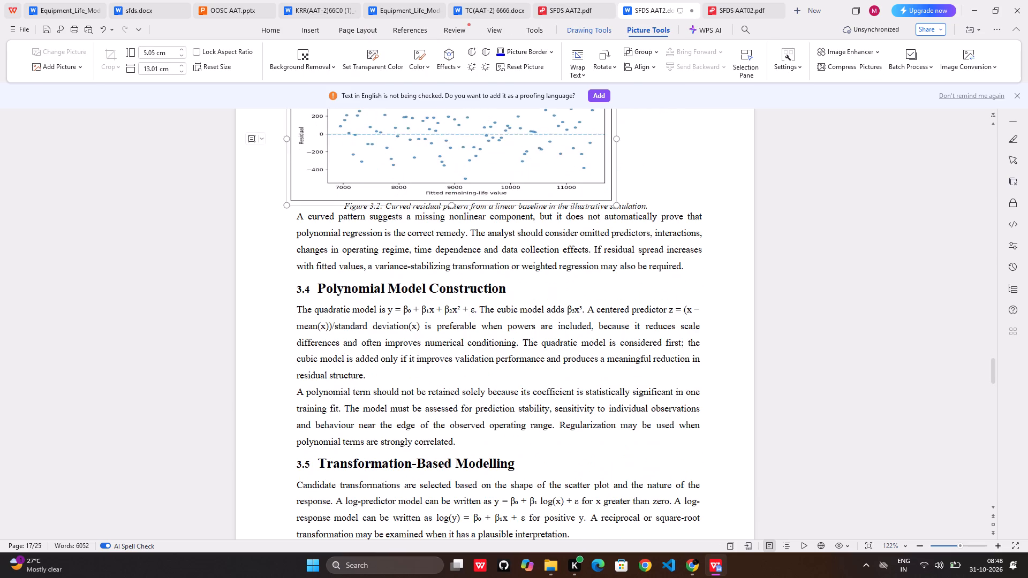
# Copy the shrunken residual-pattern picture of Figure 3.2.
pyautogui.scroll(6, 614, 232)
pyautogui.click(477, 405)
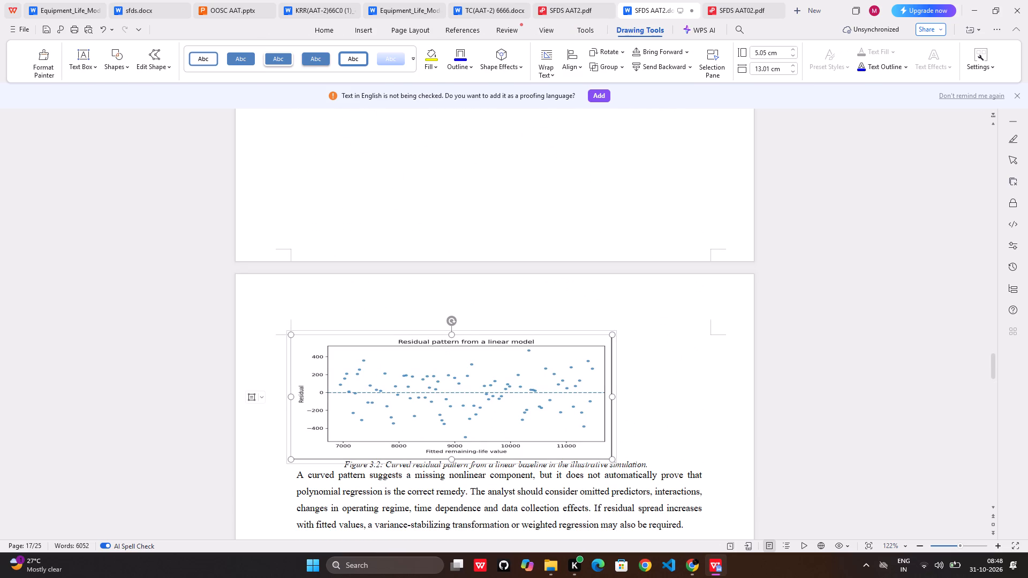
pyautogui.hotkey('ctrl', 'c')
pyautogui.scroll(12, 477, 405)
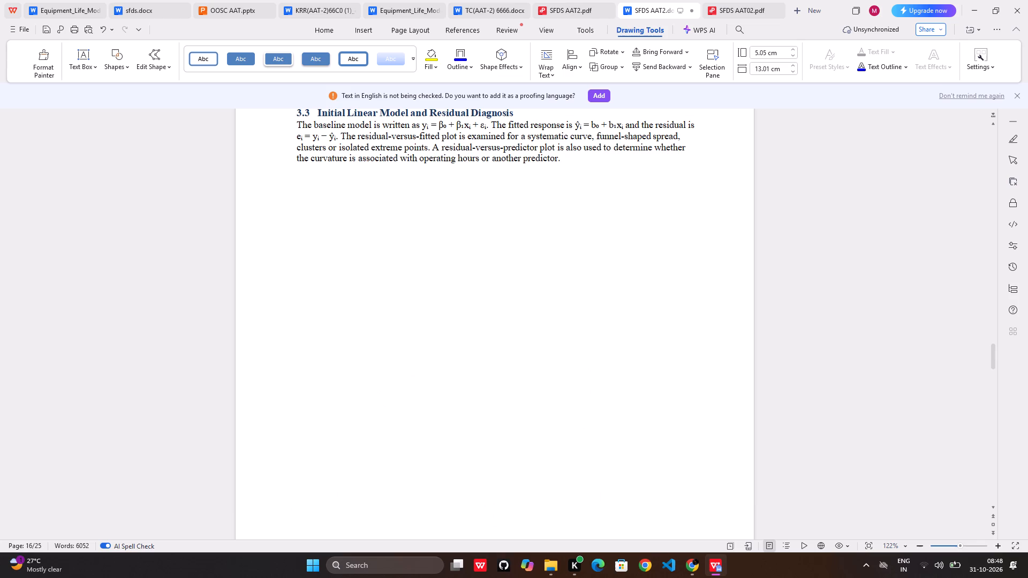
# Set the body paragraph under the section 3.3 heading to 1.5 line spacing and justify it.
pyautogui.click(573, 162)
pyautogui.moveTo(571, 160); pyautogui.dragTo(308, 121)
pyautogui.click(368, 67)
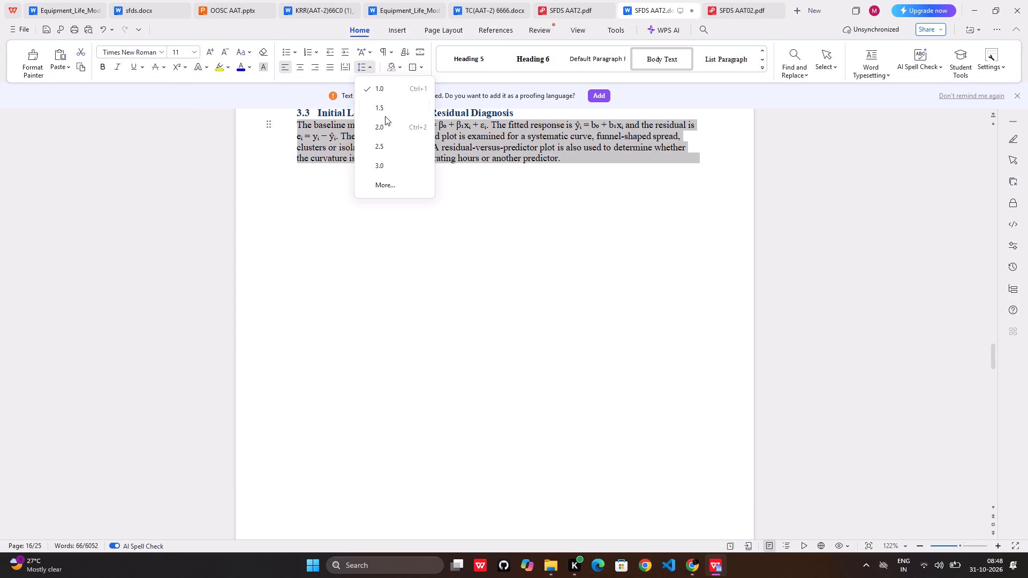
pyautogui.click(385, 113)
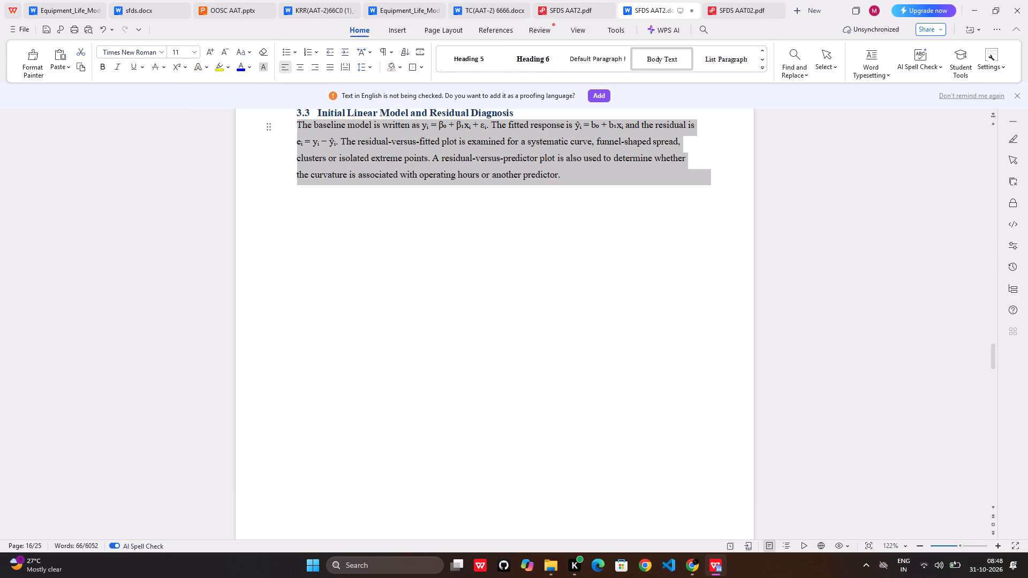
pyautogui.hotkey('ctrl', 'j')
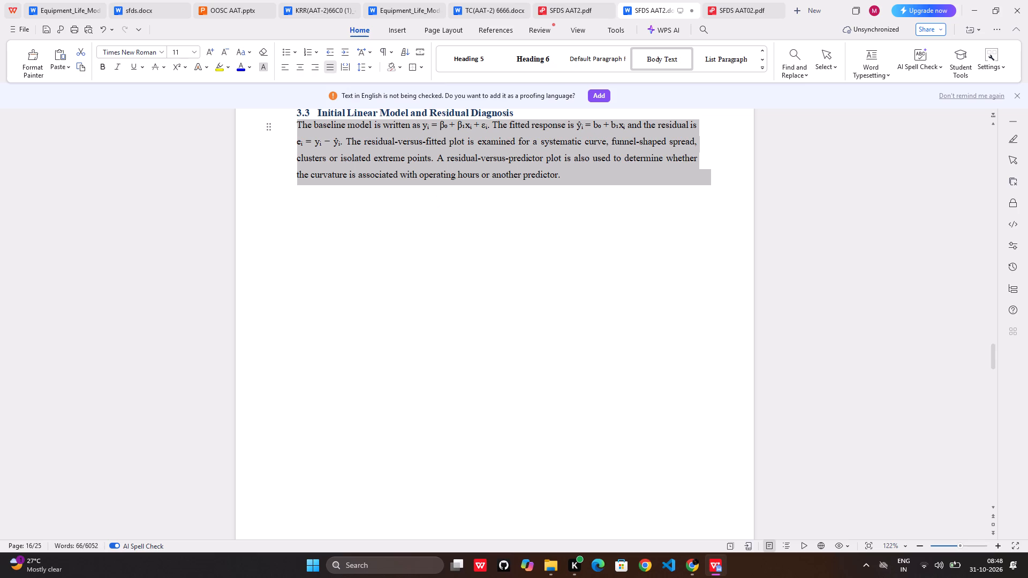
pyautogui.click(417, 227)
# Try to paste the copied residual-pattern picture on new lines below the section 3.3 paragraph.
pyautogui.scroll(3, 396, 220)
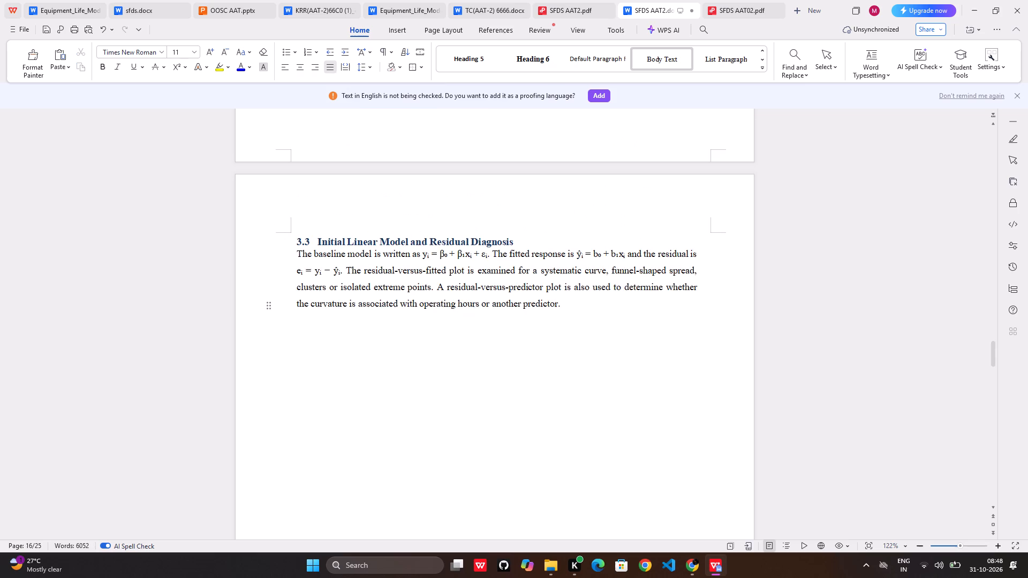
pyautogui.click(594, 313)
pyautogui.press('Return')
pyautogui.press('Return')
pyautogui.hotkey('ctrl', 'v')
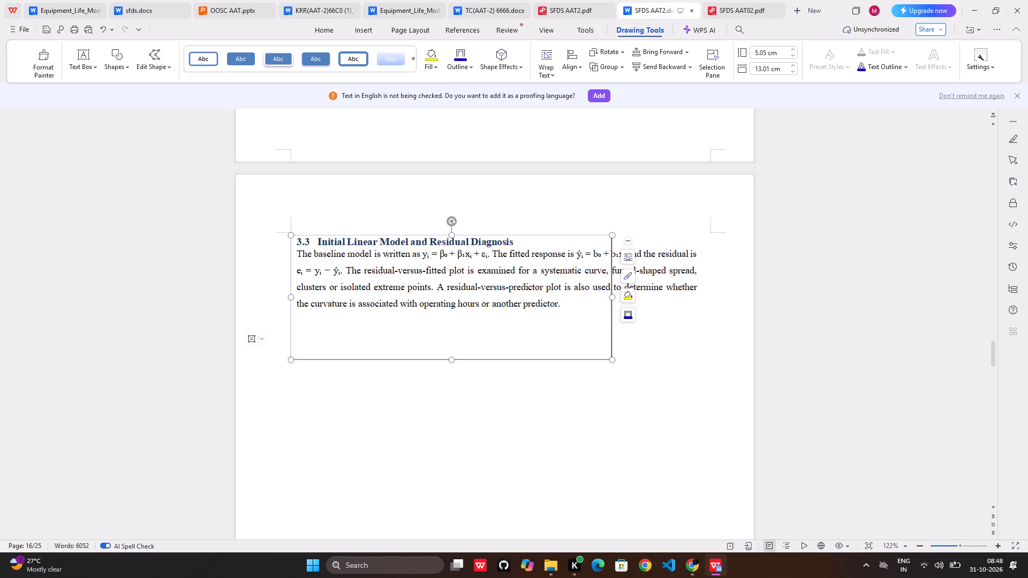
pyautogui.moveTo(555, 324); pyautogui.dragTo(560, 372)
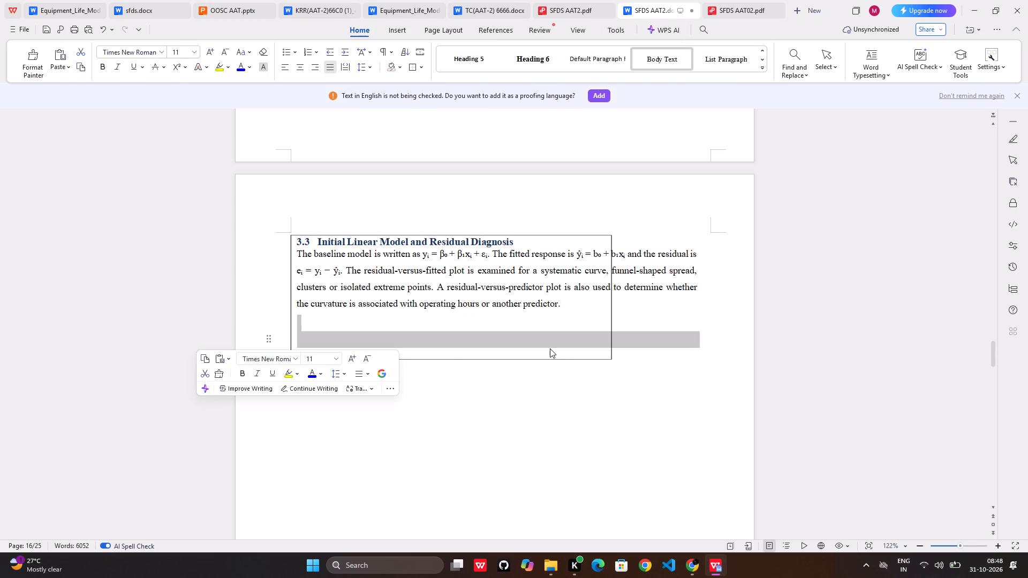
# Undo the picture paste, the section 3.3 paragraph formatting, the figure resizing and the empty paragraphs inserted before the section 3.3 heading.
pyautogui.hotkey('ctrl', 'z')
pyautogui.hotkey('ctrl', 'z')
pyautogui.hotkey('ctrl', 'z')
pyautogui.hotkey('ctrl', 'z')
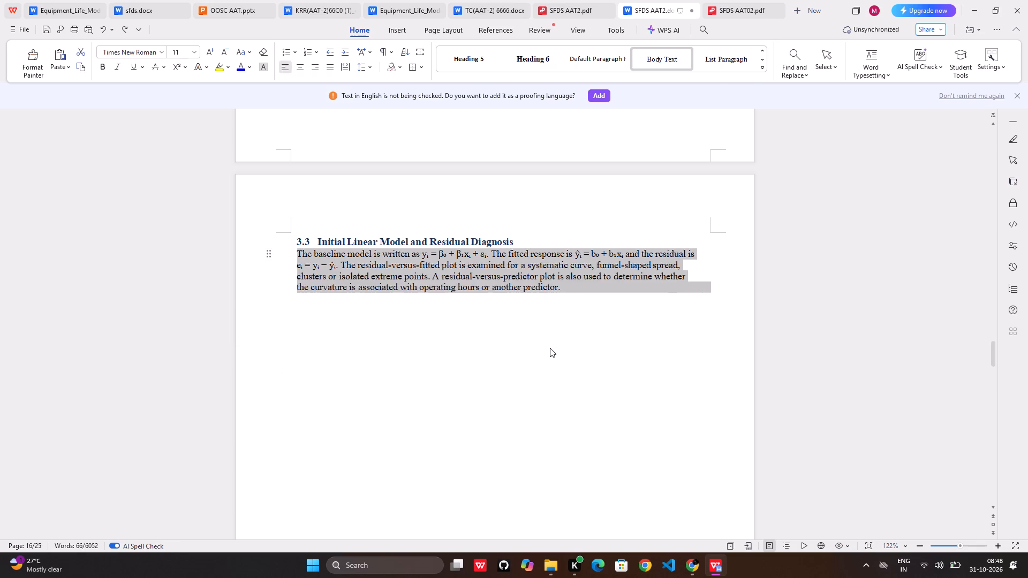
pyautogui.hotkey('ctrl', 'z')
pyautogui.hotkey('ctrl', 'z')
pyautogui.hotkey('ctrl', 'z')
pyautogui.hotkey('ctrl', 'z')
pyautogui.hotkey('ctrl', 'z')
pyautogui.hotkey('ctrl', 'z')
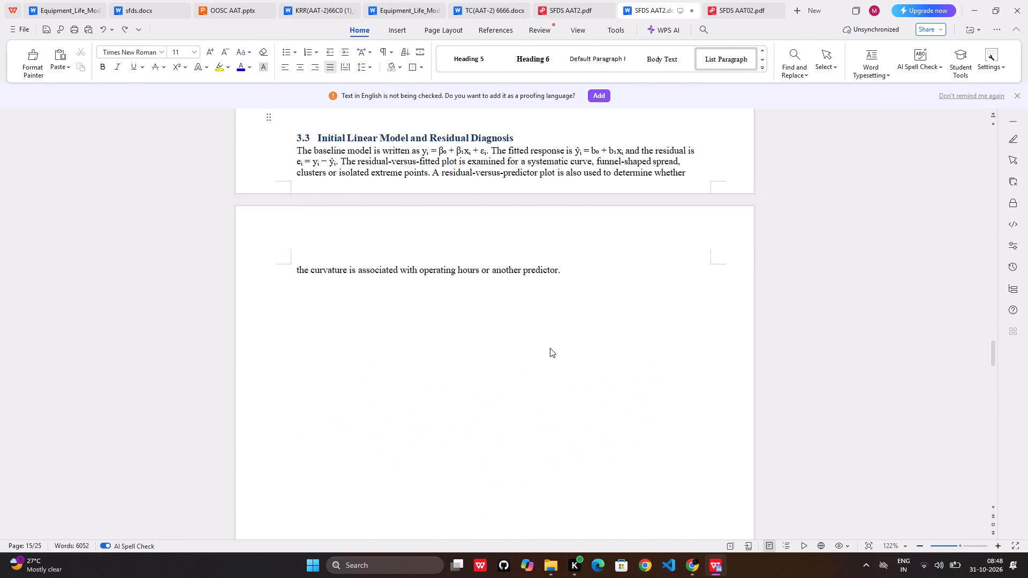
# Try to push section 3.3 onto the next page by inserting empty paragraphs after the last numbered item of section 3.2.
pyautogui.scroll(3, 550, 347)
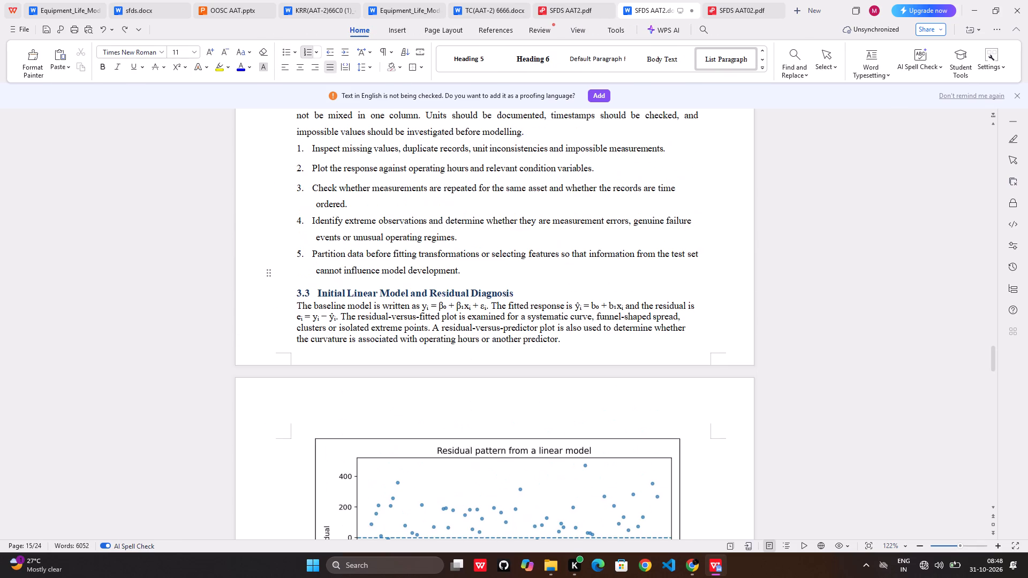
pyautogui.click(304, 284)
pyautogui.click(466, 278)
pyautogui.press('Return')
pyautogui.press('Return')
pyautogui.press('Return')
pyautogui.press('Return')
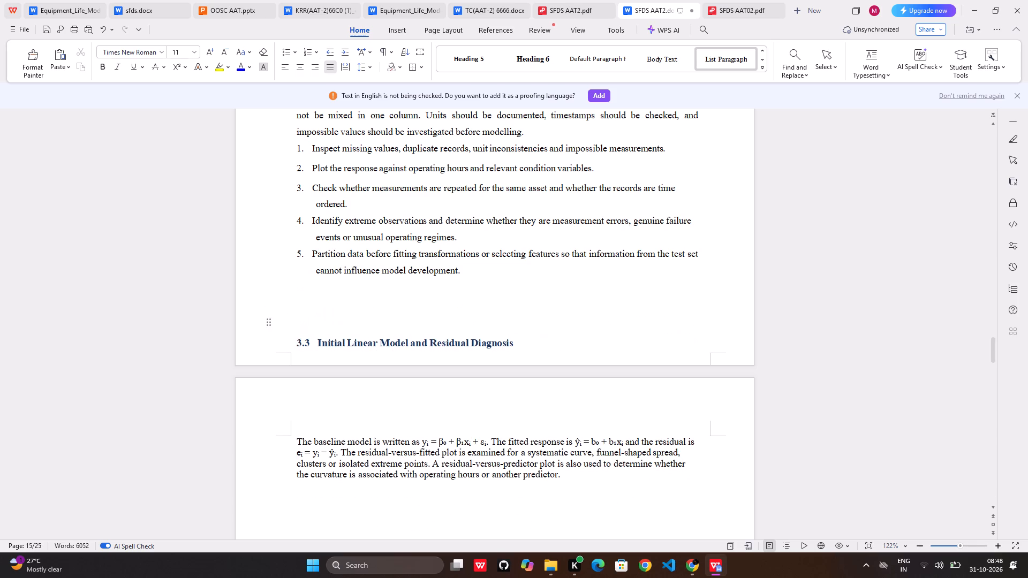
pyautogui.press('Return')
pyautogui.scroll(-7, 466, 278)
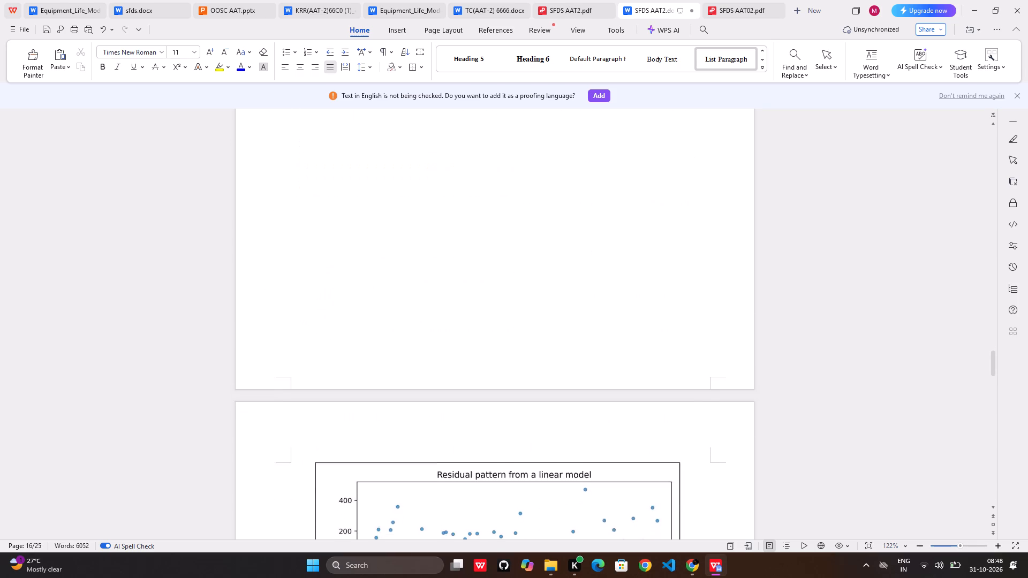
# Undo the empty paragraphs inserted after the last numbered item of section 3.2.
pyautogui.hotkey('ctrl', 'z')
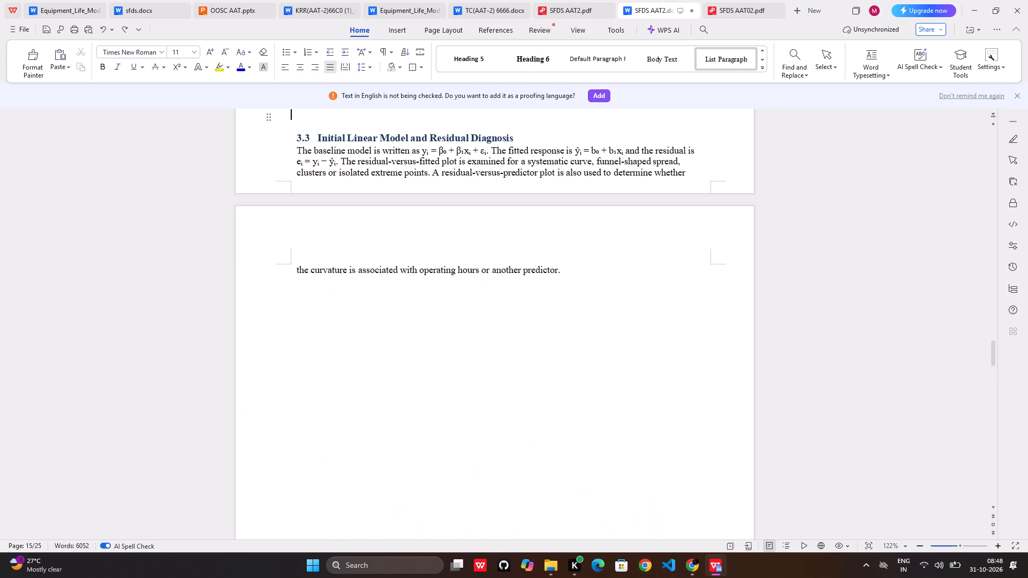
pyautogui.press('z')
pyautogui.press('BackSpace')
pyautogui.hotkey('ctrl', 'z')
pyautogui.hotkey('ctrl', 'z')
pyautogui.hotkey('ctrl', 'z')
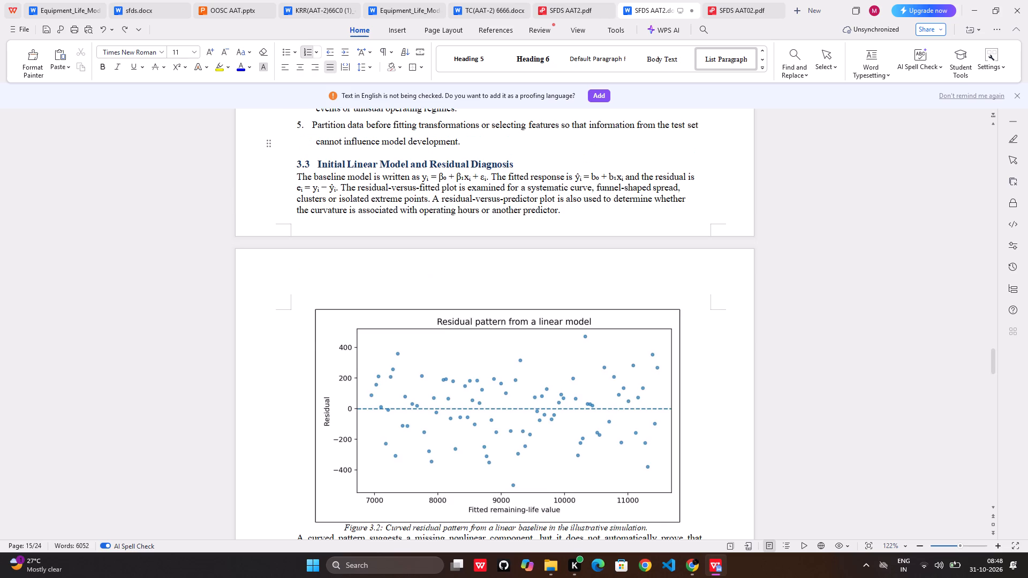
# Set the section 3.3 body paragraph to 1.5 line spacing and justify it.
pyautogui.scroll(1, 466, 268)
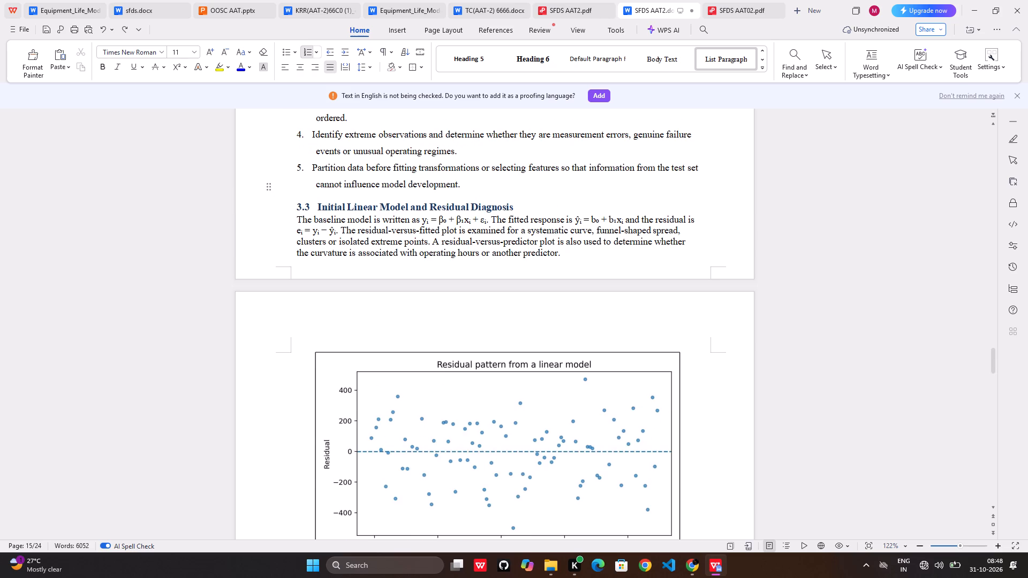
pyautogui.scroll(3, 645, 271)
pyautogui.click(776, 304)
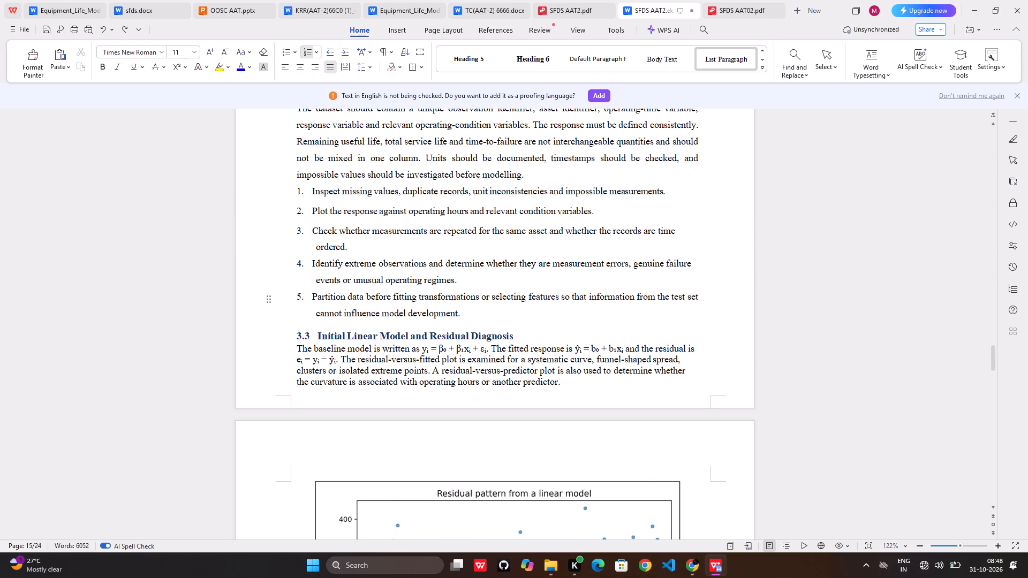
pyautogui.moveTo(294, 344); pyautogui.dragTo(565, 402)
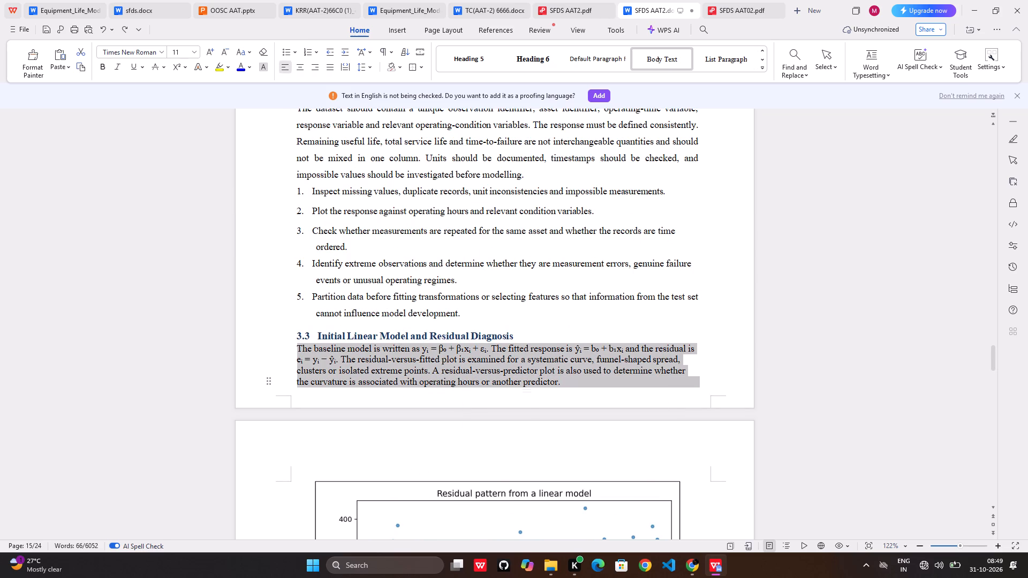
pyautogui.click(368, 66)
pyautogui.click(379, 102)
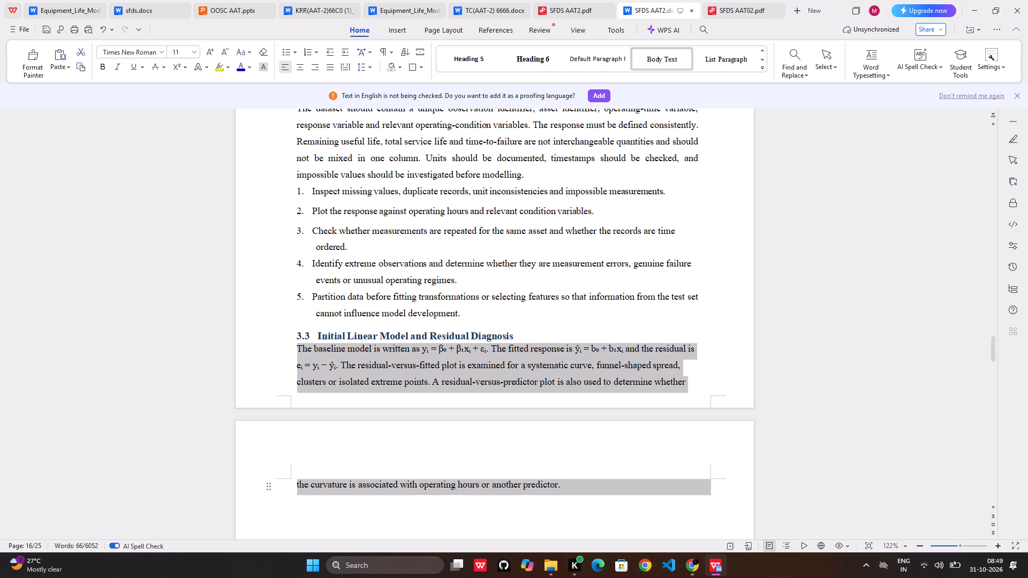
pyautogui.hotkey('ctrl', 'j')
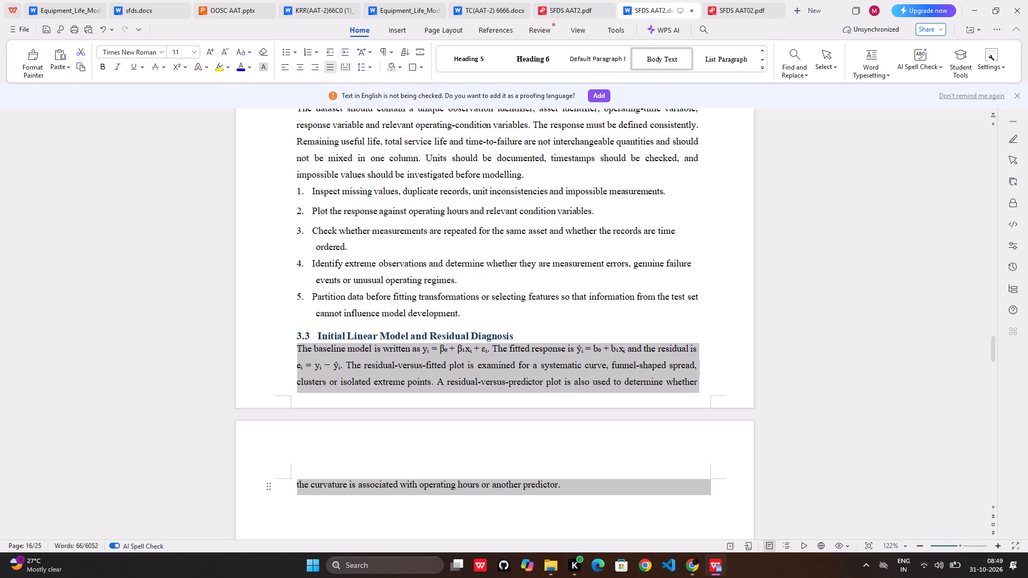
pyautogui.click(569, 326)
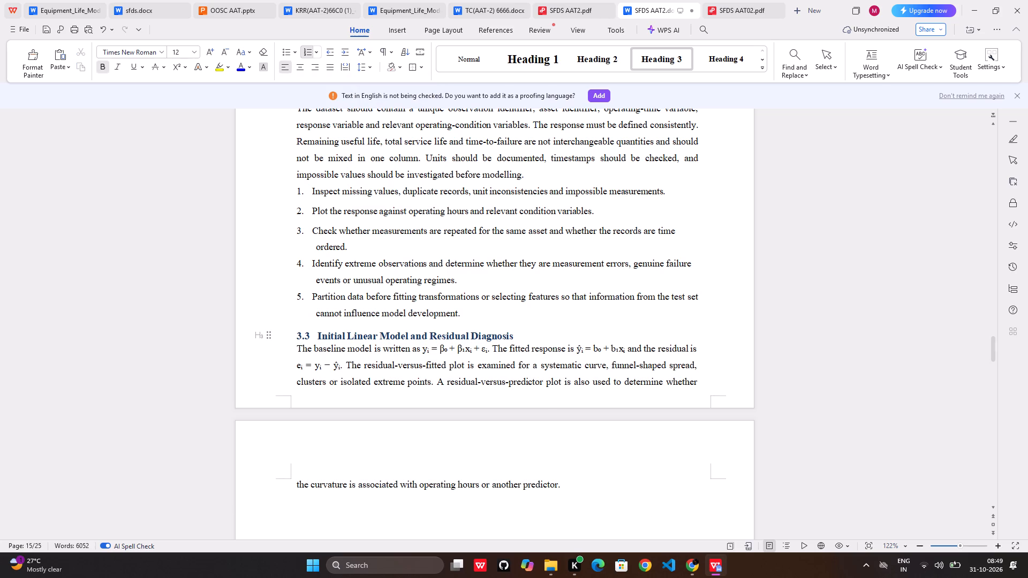
# Copy the section 3.3 heading with its body paragraph and delete both from below the section 3.2 list.
pyautogui.moveTo(296, 332); pyautogui.dragTo(562, 469)
pyautogui.hotkey('ctrl', 'c')
pyautogui.press('BackSpace')
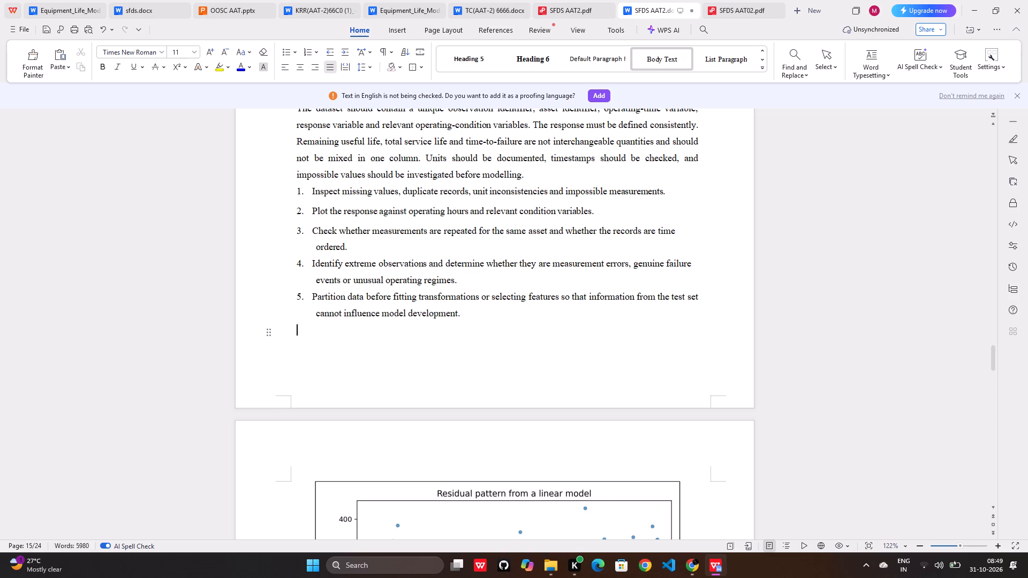
pyautogui.press('BackSpace')
# Insert nine empty paragraphs before the residual-pattern figure and paste the copied section 3.3 heading and paragraph at the top of that page.
pyautogui.scroll(-7, 562, 469)
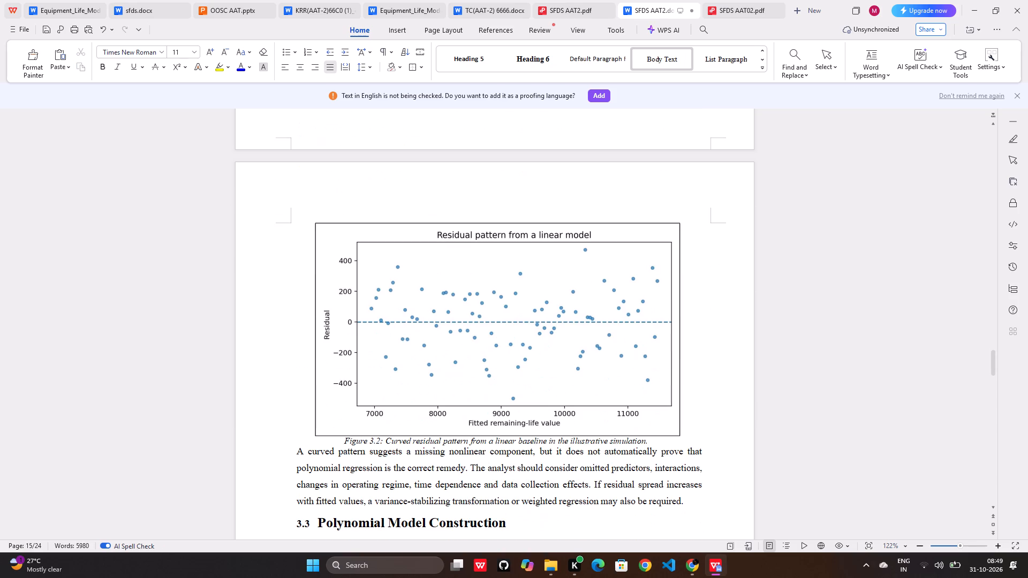
pyautogui.click(335, 210)
pyautogui.click(313, 213)
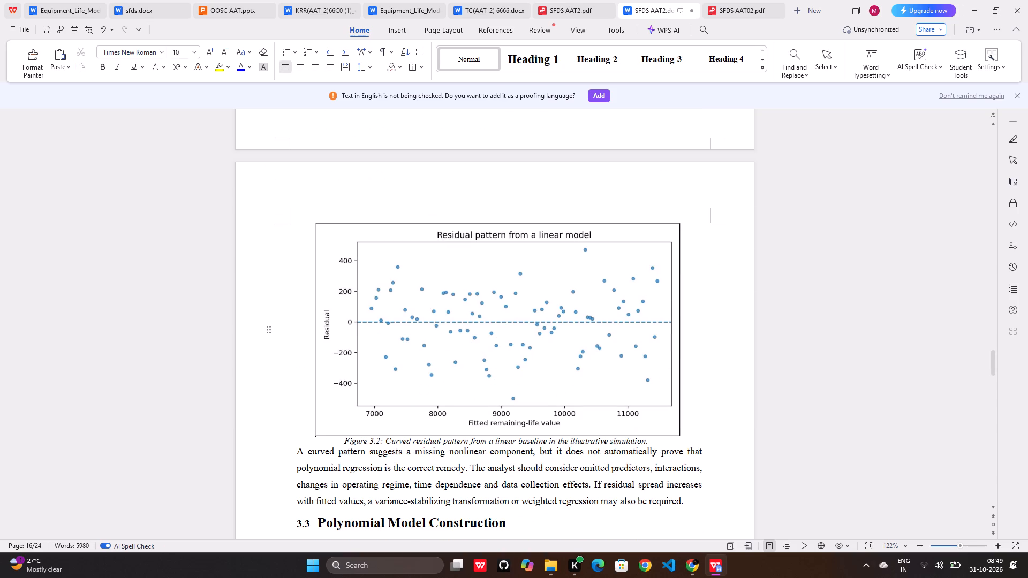
pyautogui.press('Return')
pyautogui.press('Return')
pyautogui.press('Return')
pyautogui.press('Return')
pyautogui.press('Return')
pyautogui.press('Return')
pyautogui.press('Return')
pyautogui.press('Return')
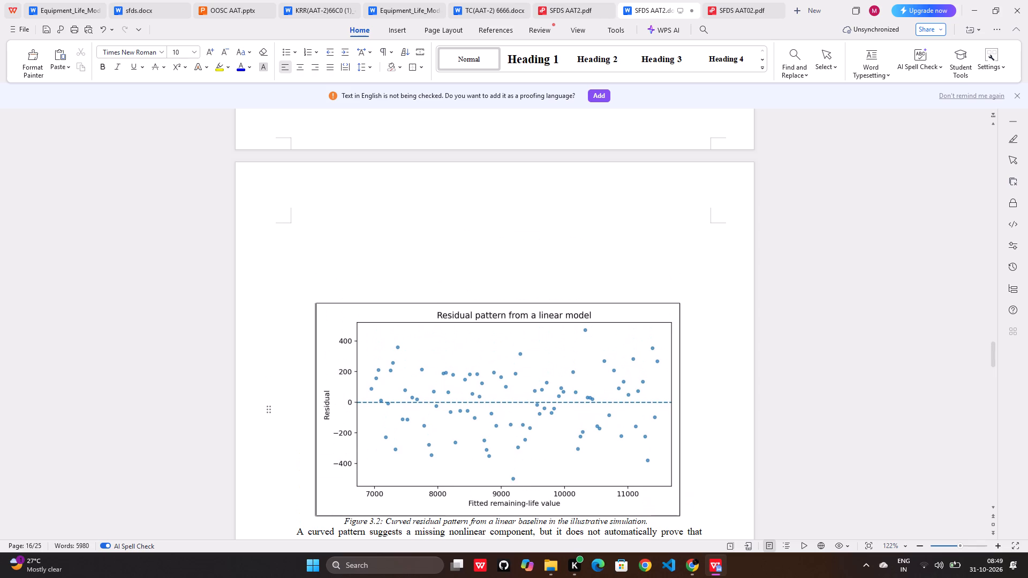
pyautogui.press('Return')
pyautogui.click(311, 212)
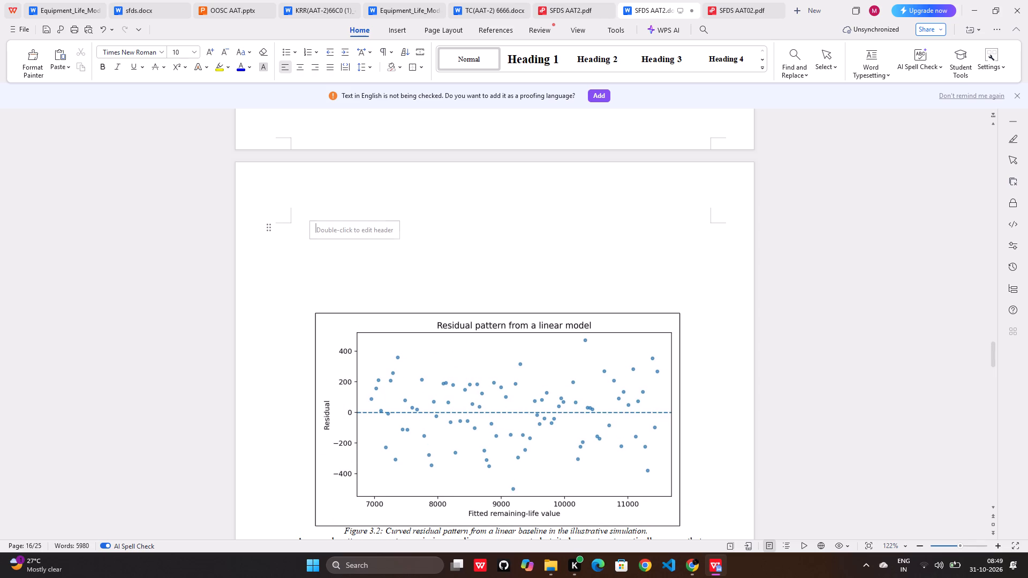
pyautogui.hotkey('ctrl', 'v')
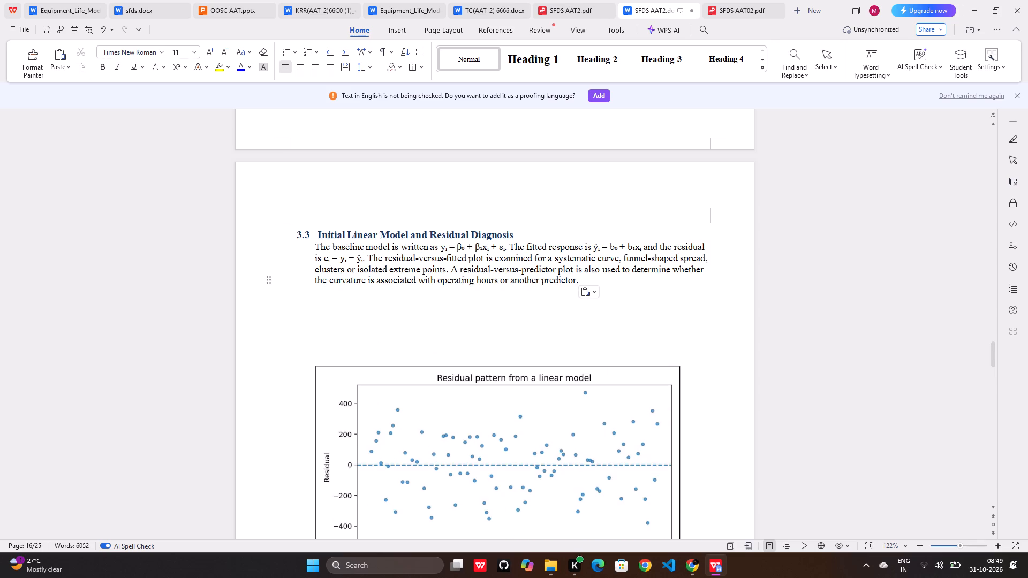
# Delete the surplus empty paragraphs between the section 3.3 paragraph and the residual-pattern figure.
pyautogui.click(324, 348)
pyautogui.press('BackSpace')
pyautogui.press('BackSpace')
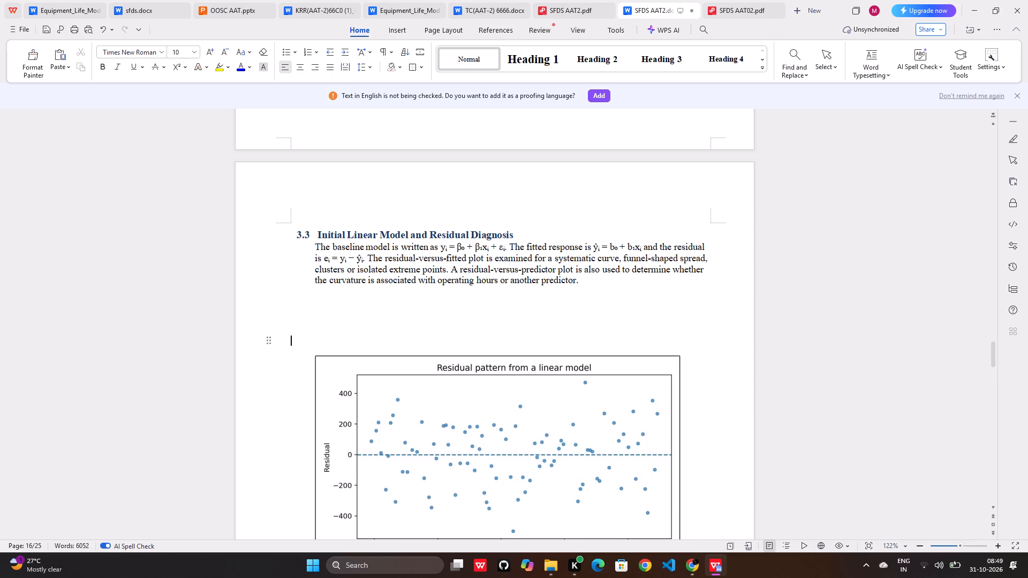
pyautogui.press('BackSpace')
pyautogui.press('BackSpace')
pyautogui.press('BackSpace')
pyautogui.press('BackSpace')
pyautogui.press('BackSpace')
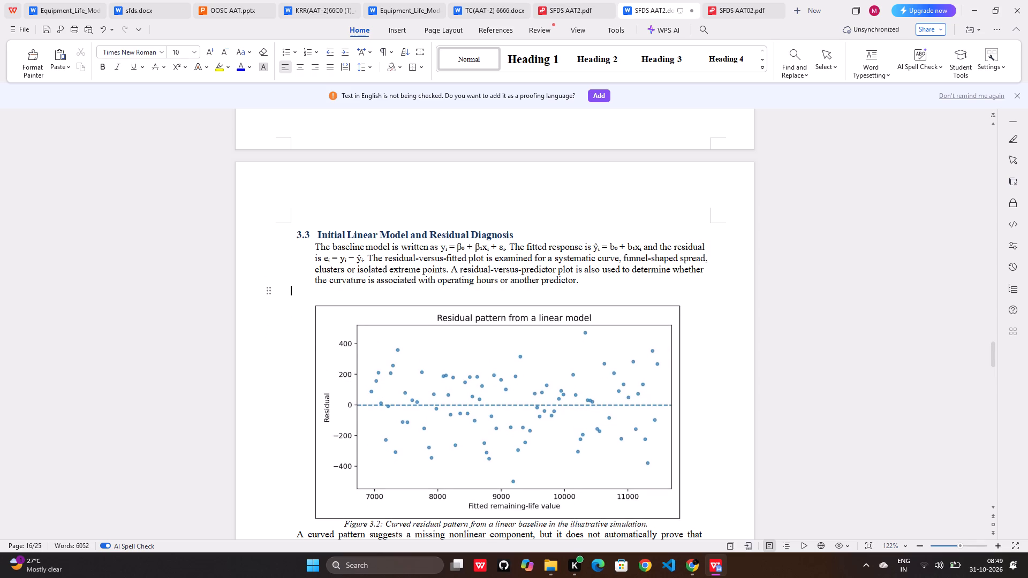
# Set the pasted section 3.3 body paragraph to 1.5 line spacing.
pyautogui.click(293, 234)
pyautogui.moveTo(315, 247); pyautogui.dragTo(355, 256)
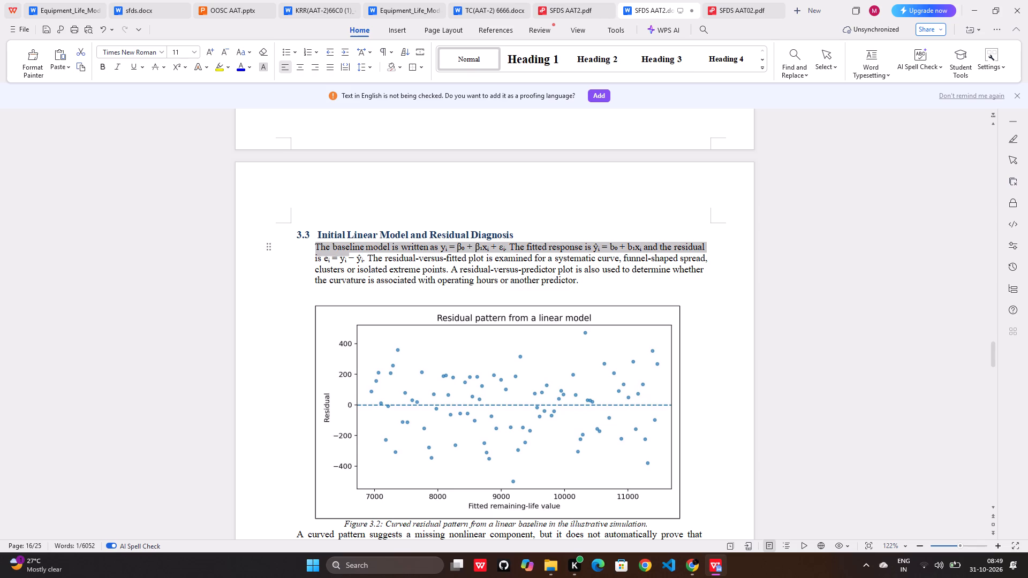
pyautogui.moveTo(355, 256); pyautogui.dragTo(599, 281)
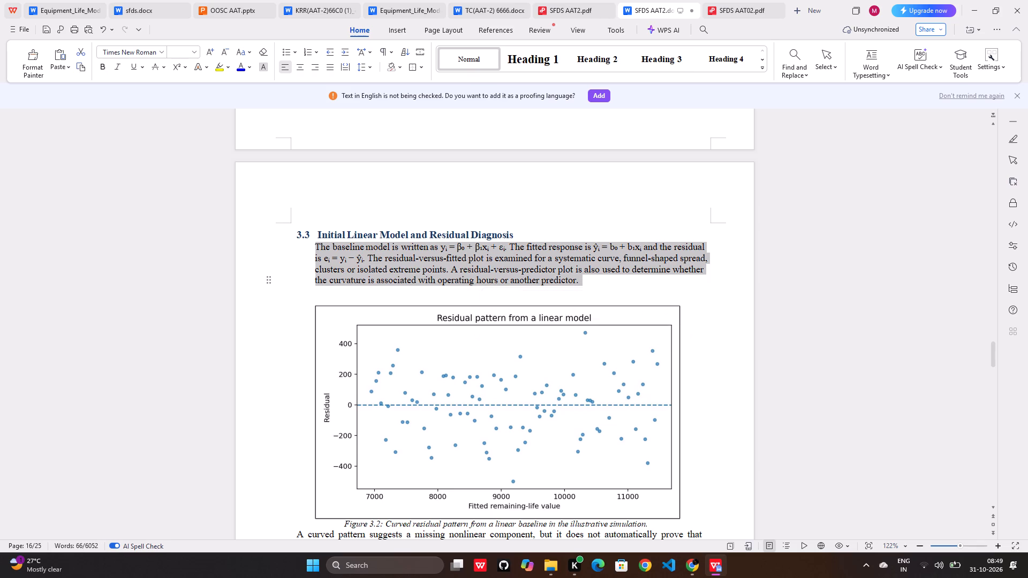
pyautogui.click(374, 63)
pyautogui.click(369, 107)
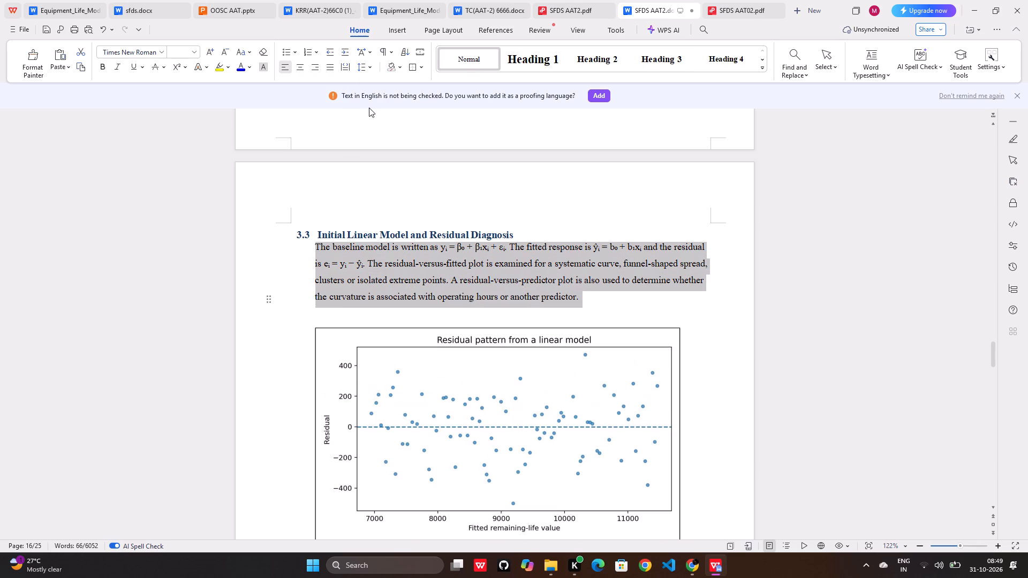
# Format the section 3.4 Polynomial Model Construction heading in dark blue at 12 pt.
pyautogui.click(601, 301)
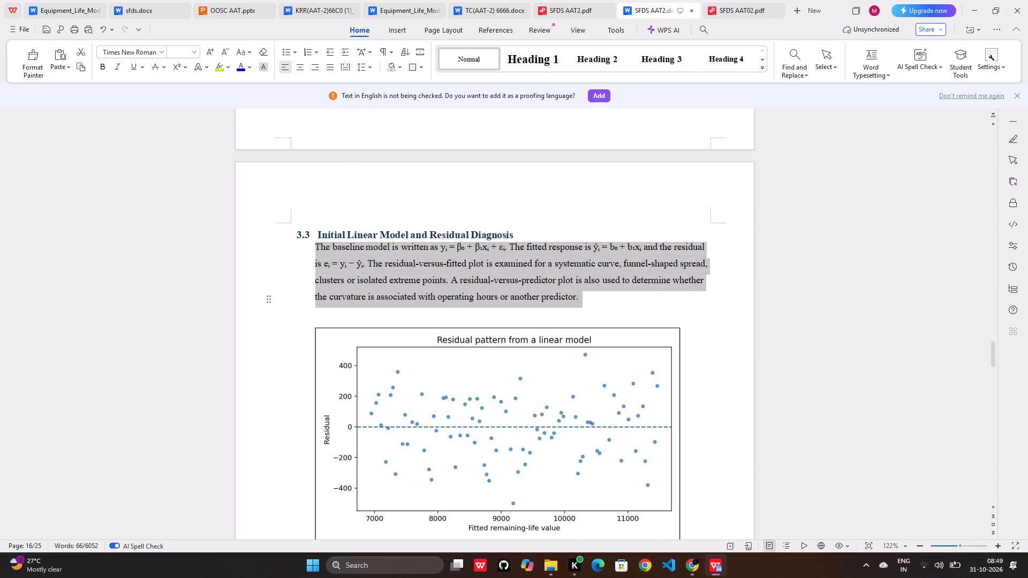
pyautogui.click(747, 241)
pyautogui.scroll(-5, 606, 270)
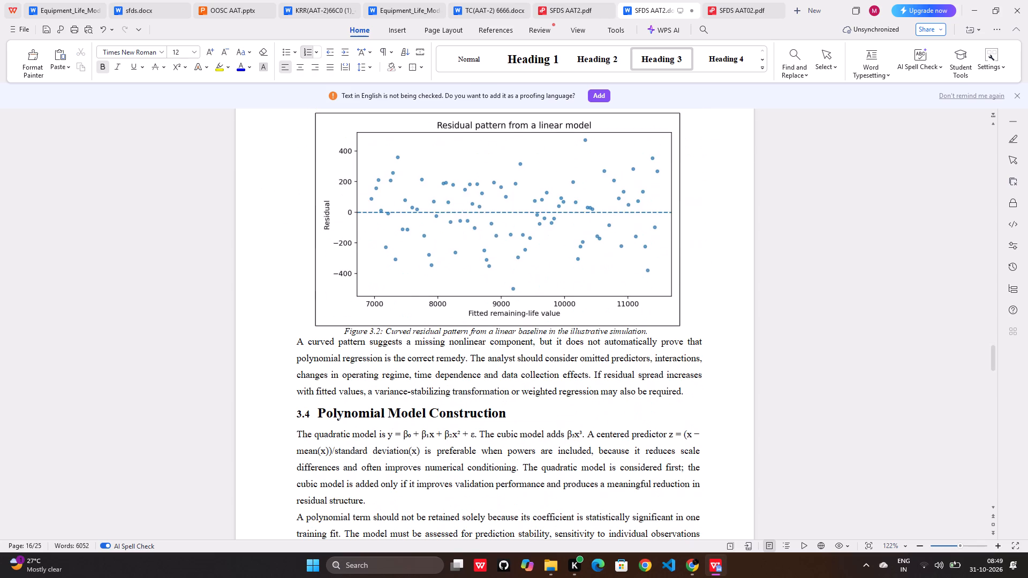
pyautogui.moveTo(517, 415); pyautogui.dragTo(304, 413)
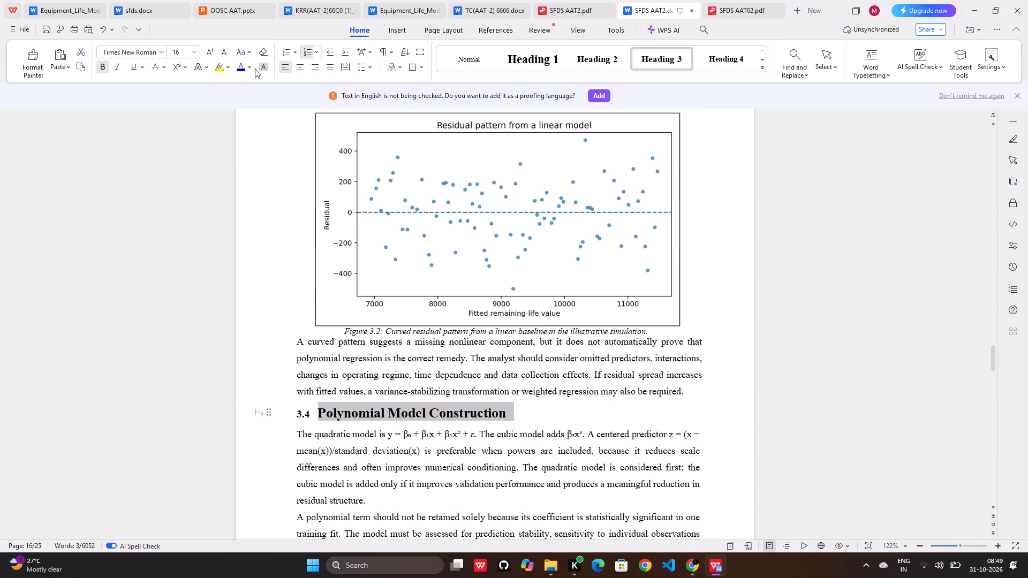
pyautogui.click(255, 64)
pyautogui.click(252, 66)
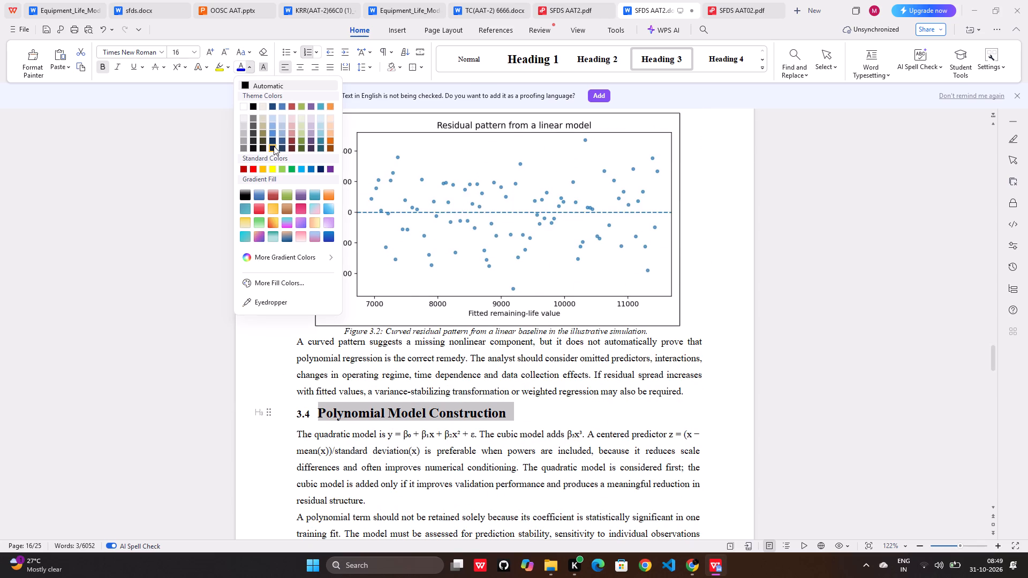
pyautogui.click(274, 144)
pyautogui.click(196, 52)
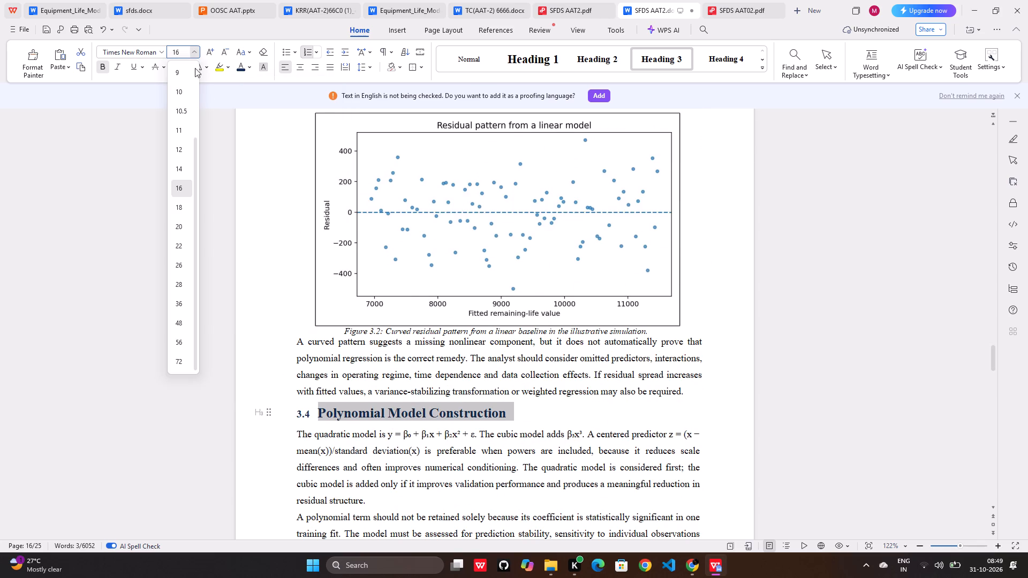
pyautogui.click(181, 150)
pyautogui.click(754, 293)
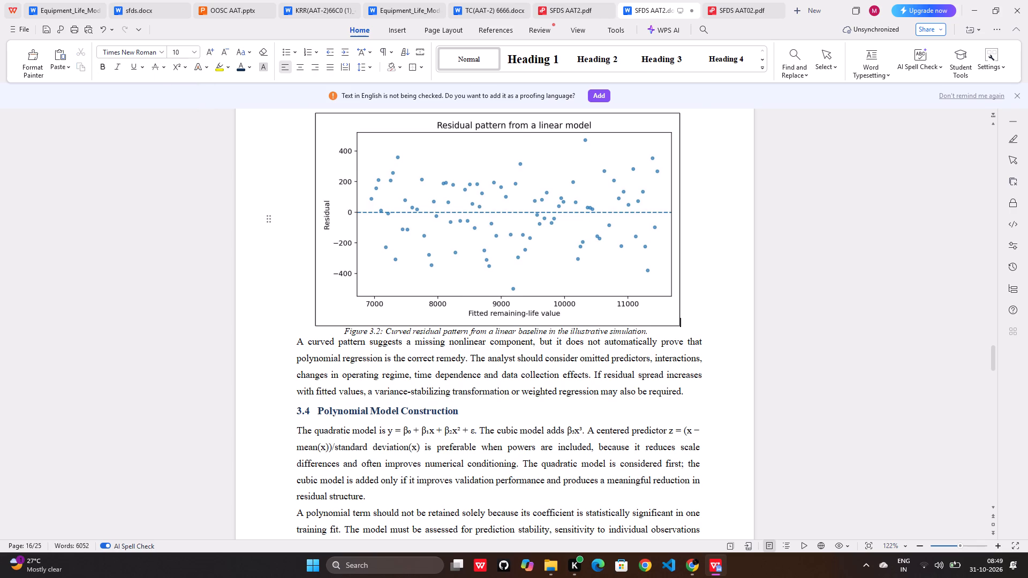
# Set the Figure 3.2 residual-pattern caption to 10.5 pt bold.
pyautogui.scroll(3, 698, 316)
pyautogui.scroll(-3, 700, 360)
pyautogui.moveTo(646, 333); pyautogui.dragTo(346, 324)
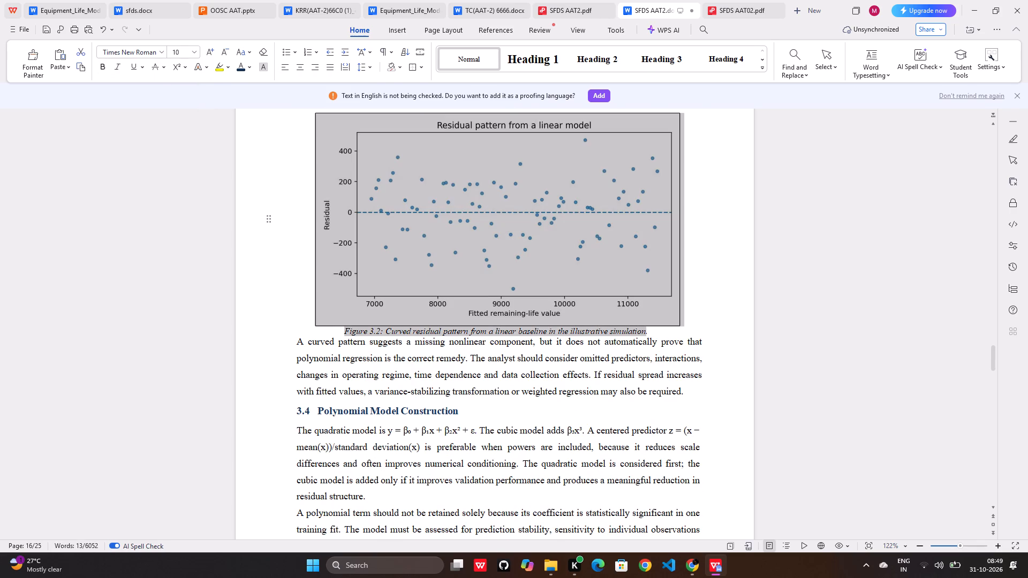
pyautogui.moveTo(346, 324); pyautogui.dragTo(346, 325)
pyautogui.click(193, 51)
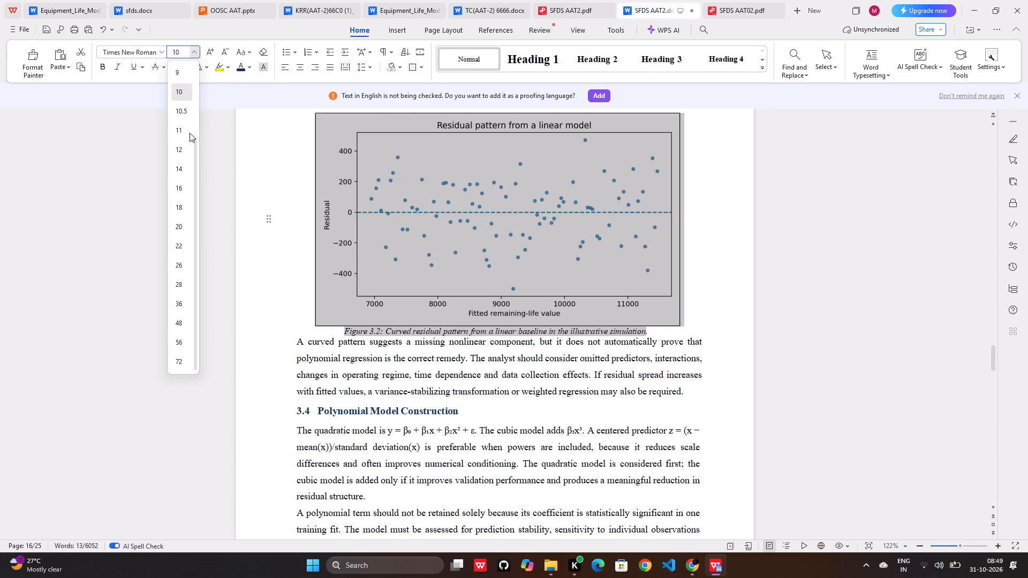
pyautogui.click(187, 114)
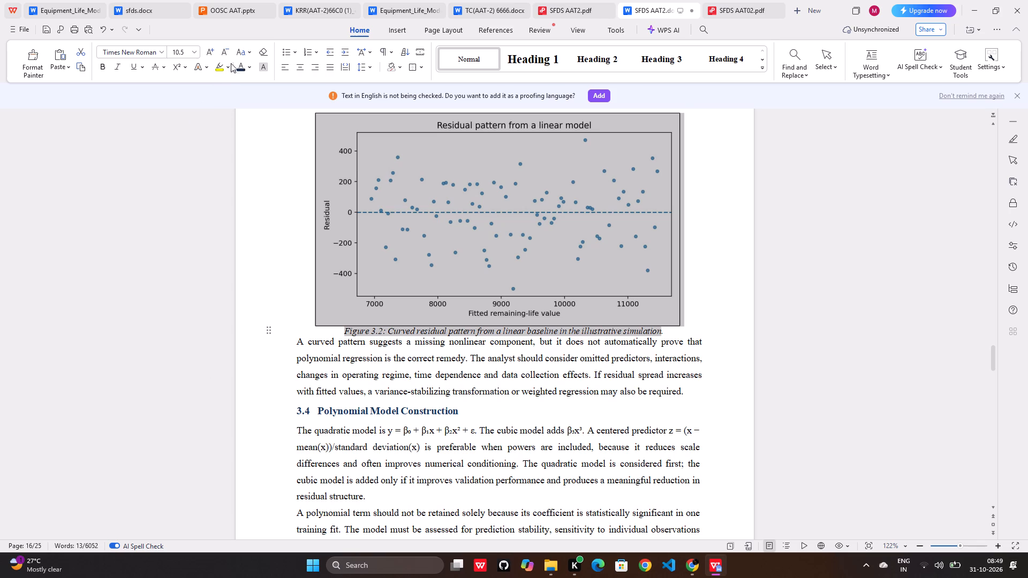
pyautogui.click(105, 68)
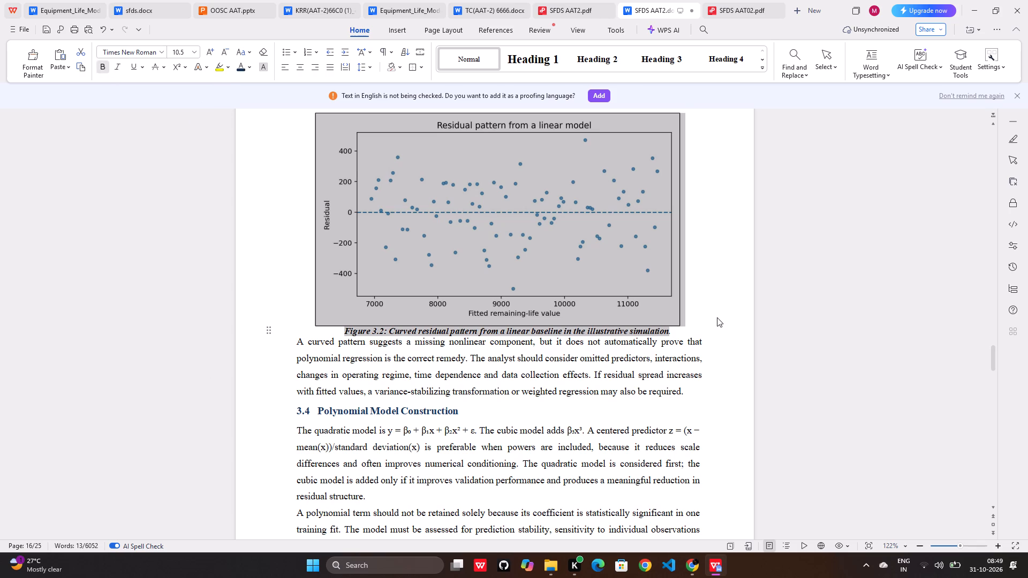
pyautogui.click(717, 317)
# Insert an empty paragraph between the Figure 3.2 caption and the body paragraph below it.
pyautogui.click(686, 335)
pyautogui.press('Return')
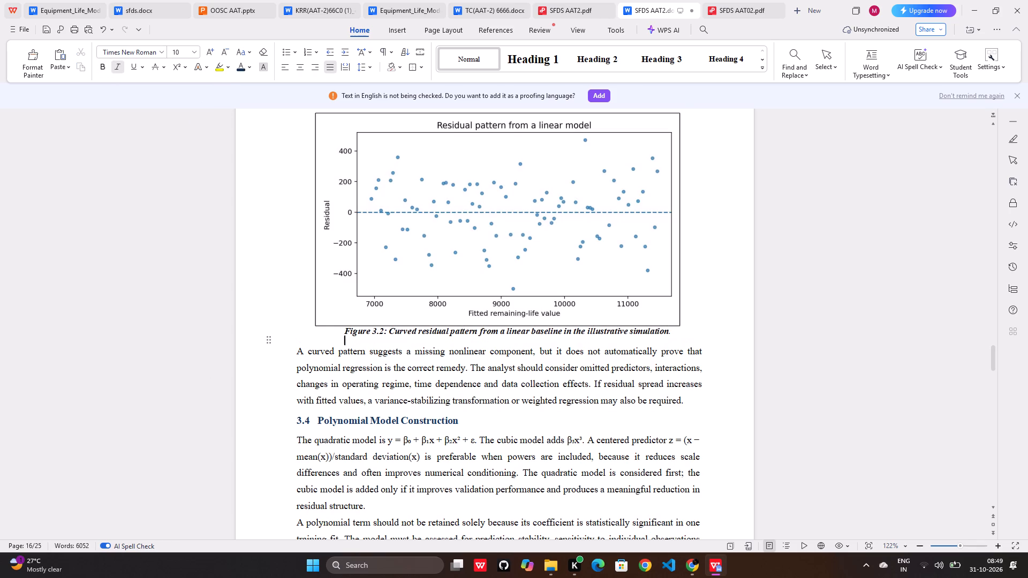
# Format the section 3.5 Transformation-Based Modelling heading at 12 pt in the same dark blue.
pyautogui.scroll(-5, 686, 335)
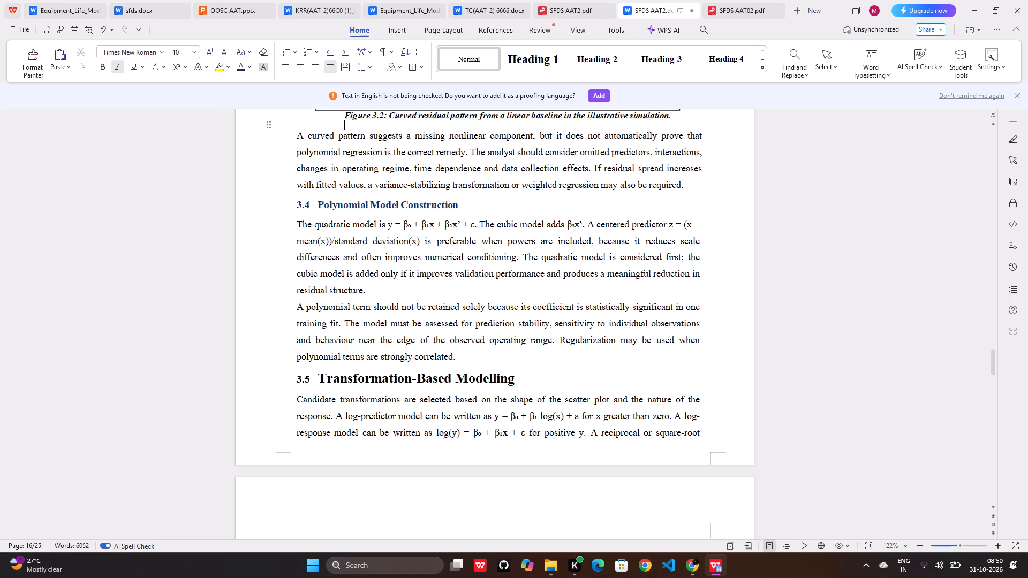
pyautogui.moveTo(515, 380); pyautogui.dragTo(315, 383)
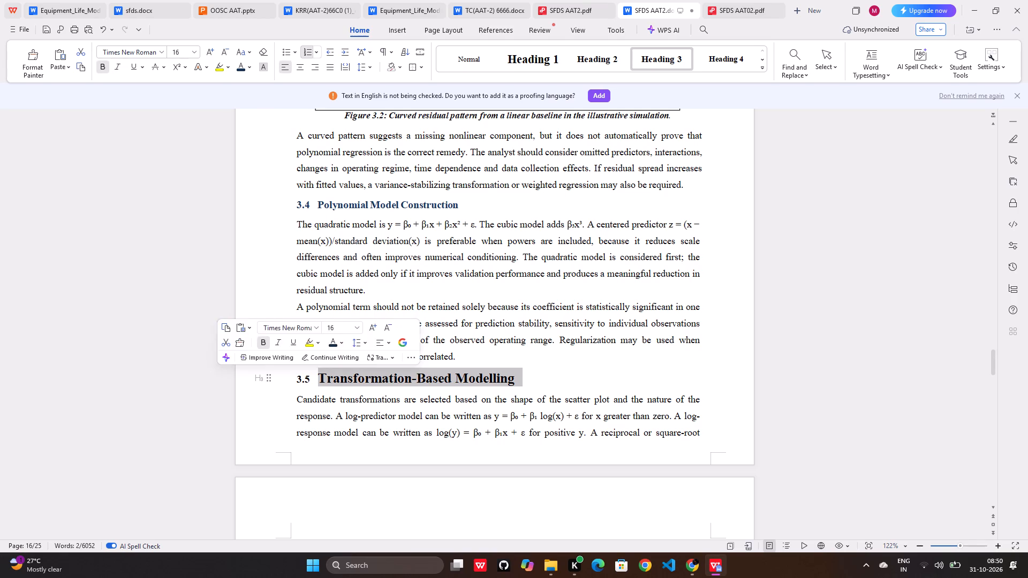
pyautogui.click(195, 54)
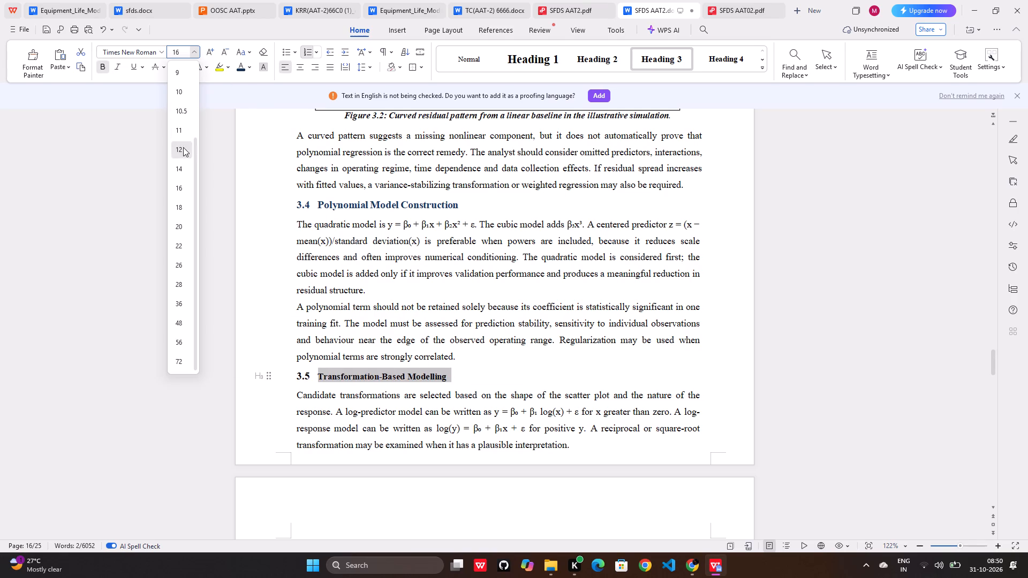
pyautogui.click(184, 148)
pyautogui.click(243, 65)
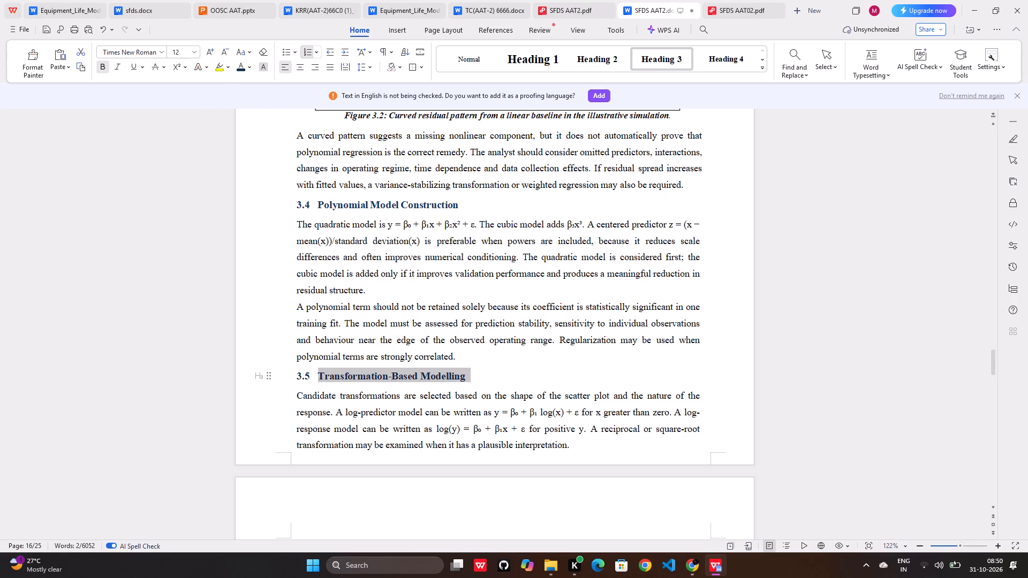
pyautogui.click(498, 359)
# Copy everything from "biased and whether prediction intervals" through the end of the references, and delete it along with the leftover [3] marker.
pyautogui.scroll(-2, 501, 369)
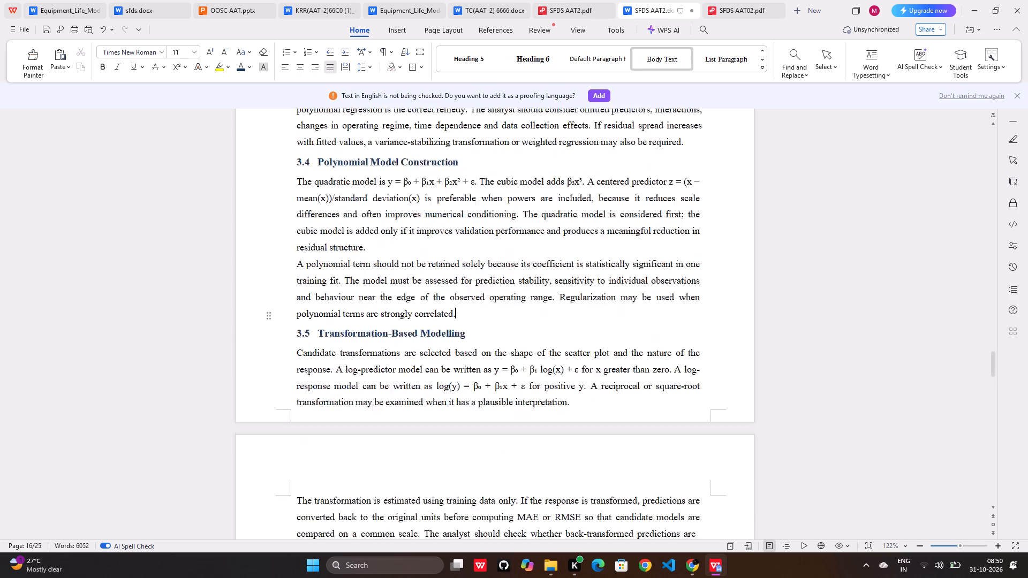
pyautogui.scroll(-20, 501, 369)
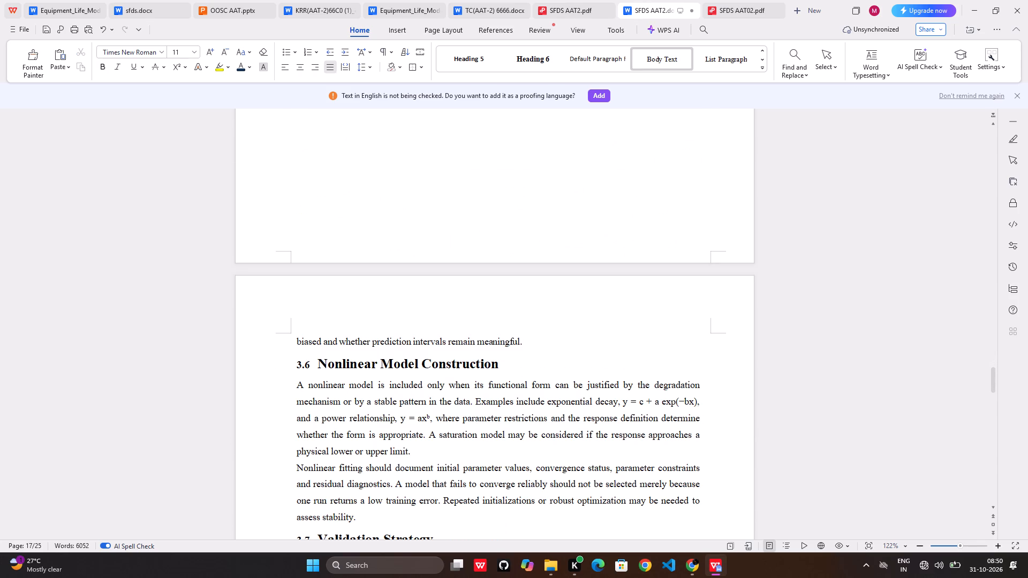
pyautogui.moveTo(294, 343); pyautogui.dragTo(356, 571)
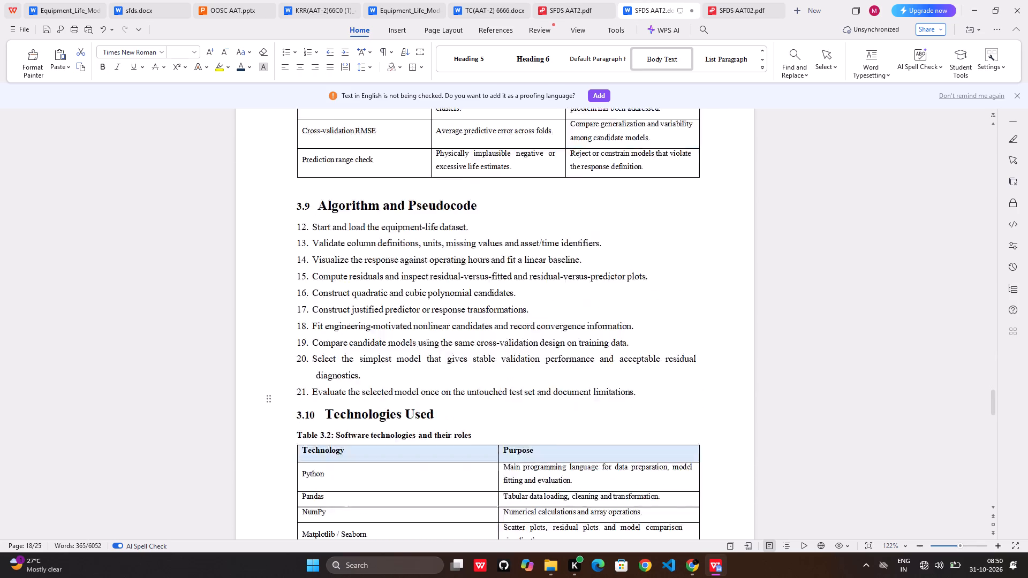
pyautogui.moveTo(356, 571); pyautogui.dragTo(357, 571)
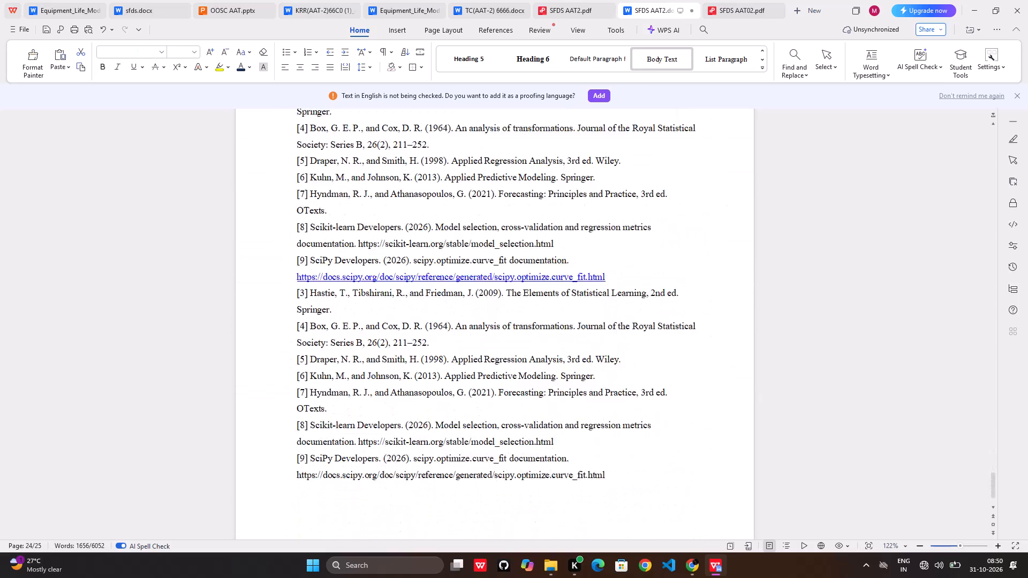
pyautogui.moveTo(357, 571); pyautogui.dragTo(625, 436)
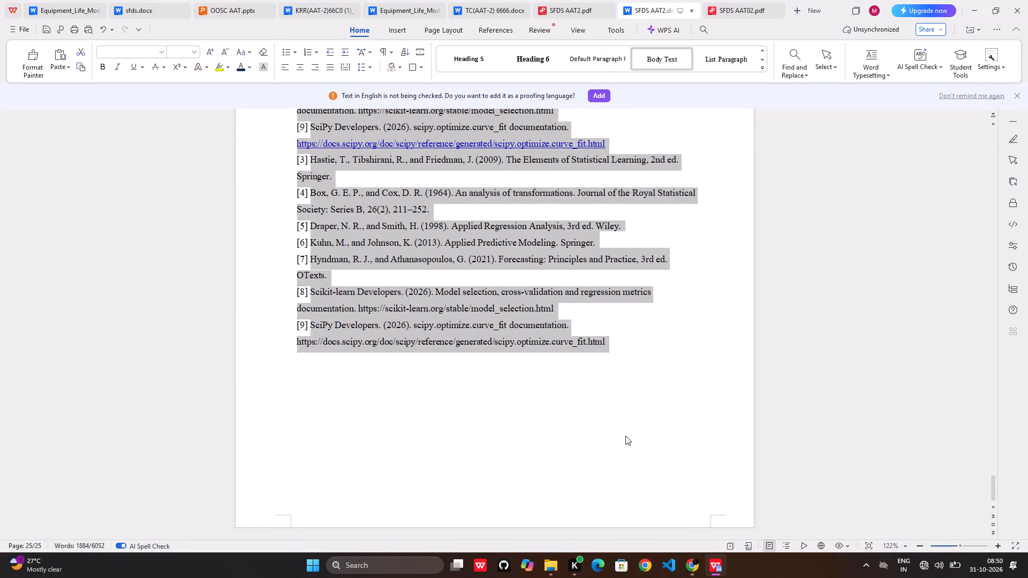
pyautogui.hotkey('ctrl', 'c')
pyautogui.press('BackSpace')
pyautogui.scroll(6, 623, 434)
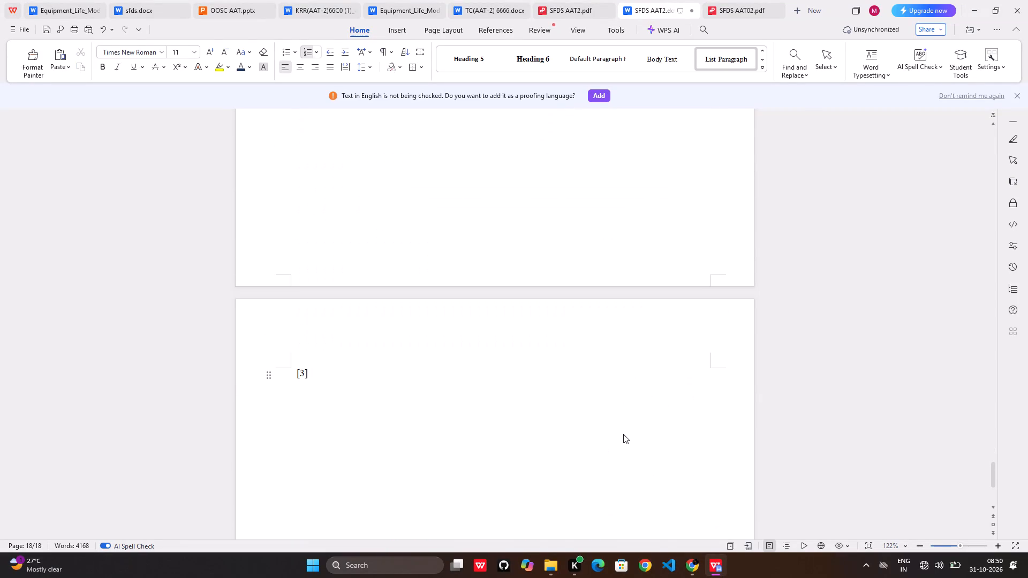
pyautogui.press('BackSpace')
pyautogui.press('BackSpace')
pyautogui.scroll(16, 623, 434)
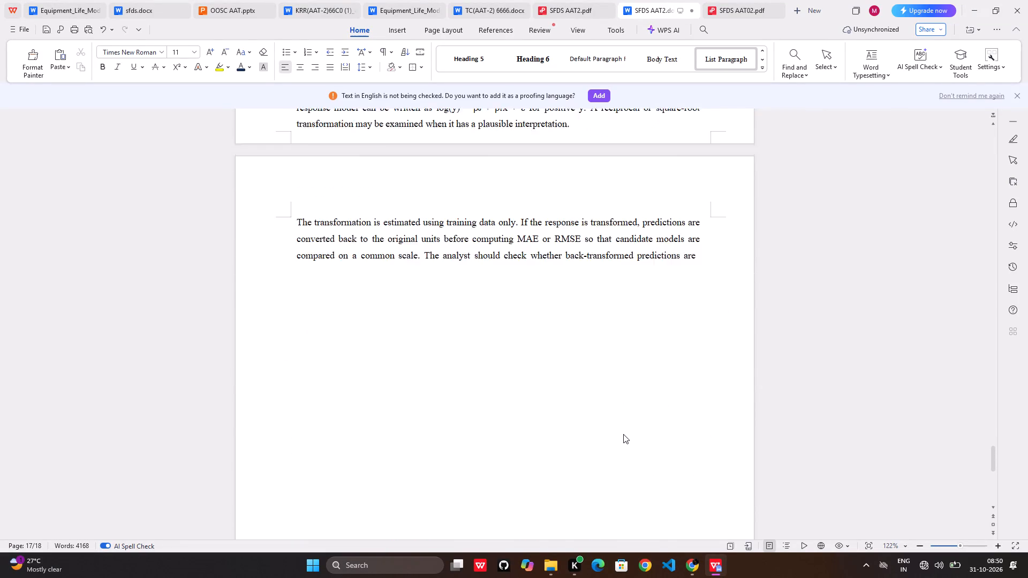
pyautogui.scroll(1, 623, 434)
# Insert five empty paragraphs before the section 3.5 heading to move it to the top of the next page.
pyautogui.click(713, 395)
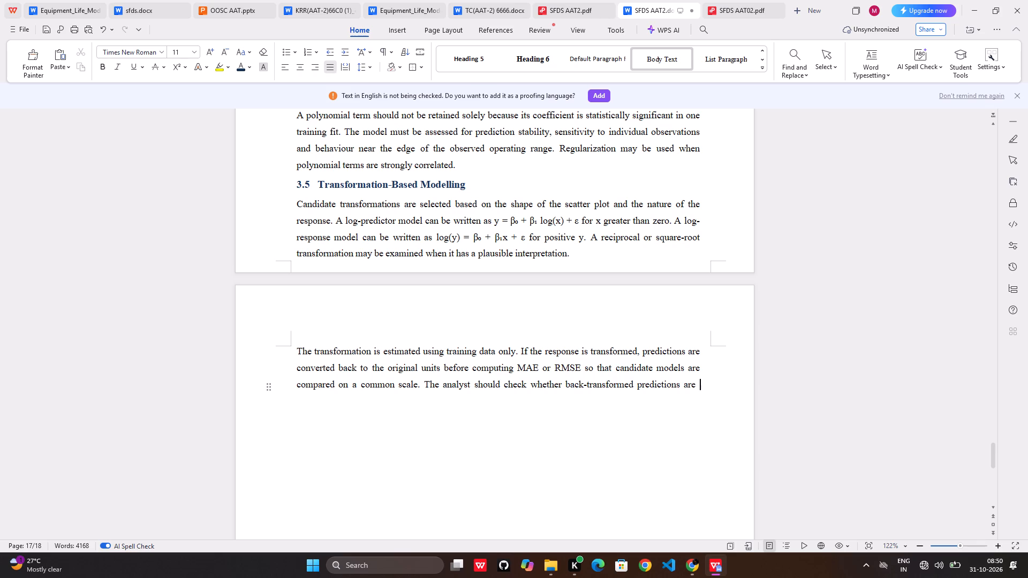
pyautogui.click(294, 186)
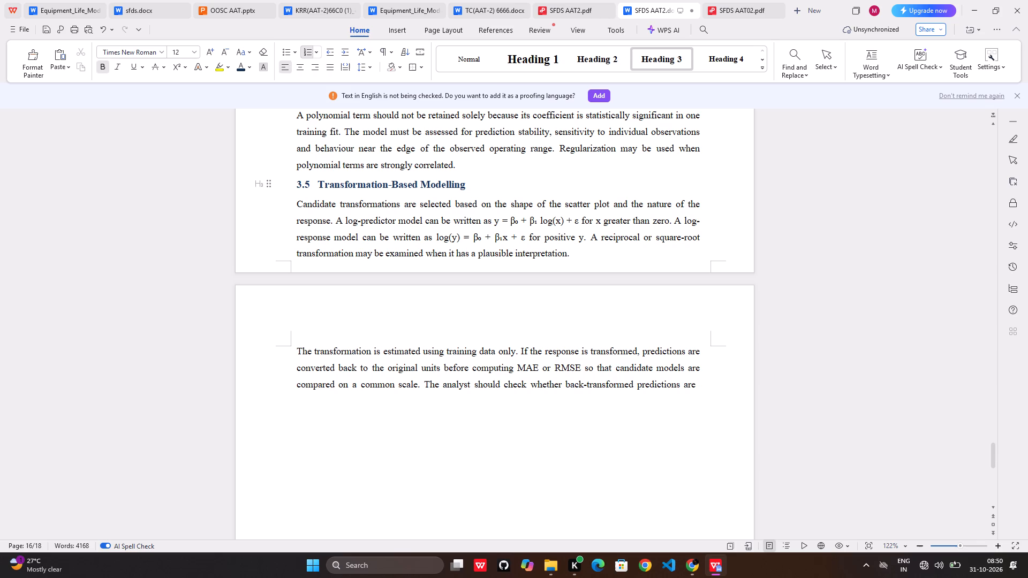
pyautogui.click(460, 168)
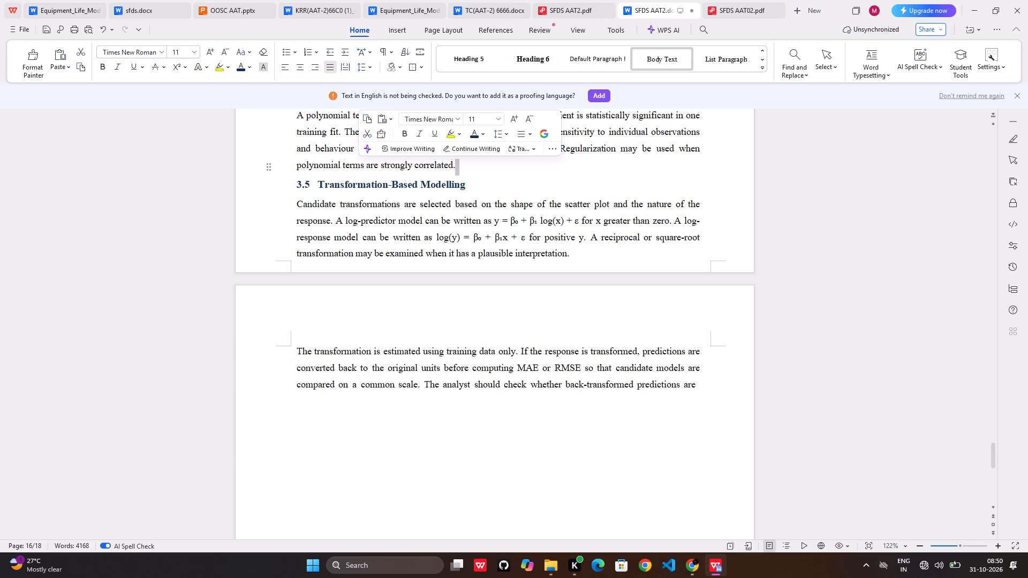
pyautogui.click(460, 168)
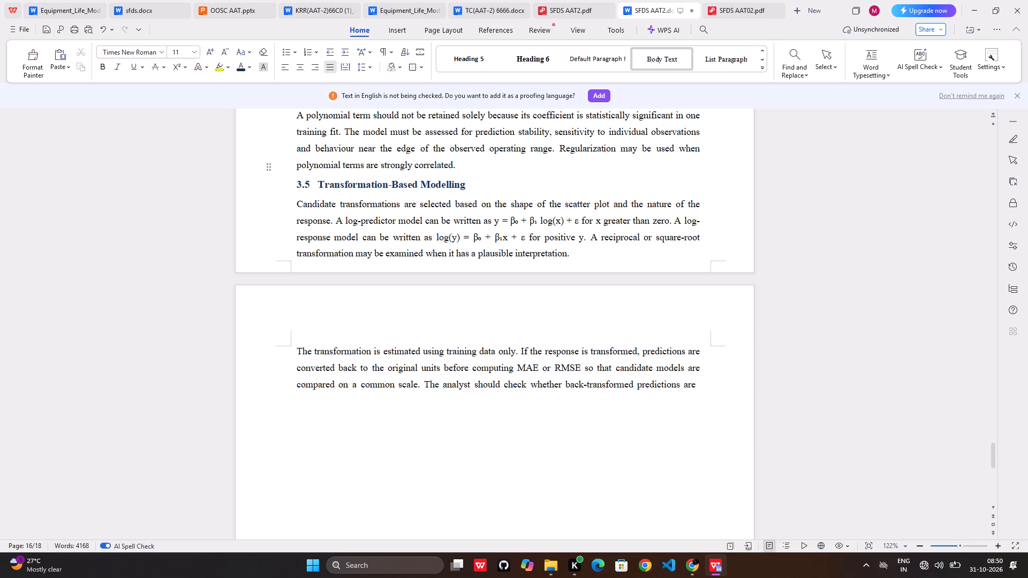
pyautogui.press('Return')
pyautogui.press('Return')
pyautogui.press('Return')
pyautogui.press('Return')
pyautogui.press('Return')
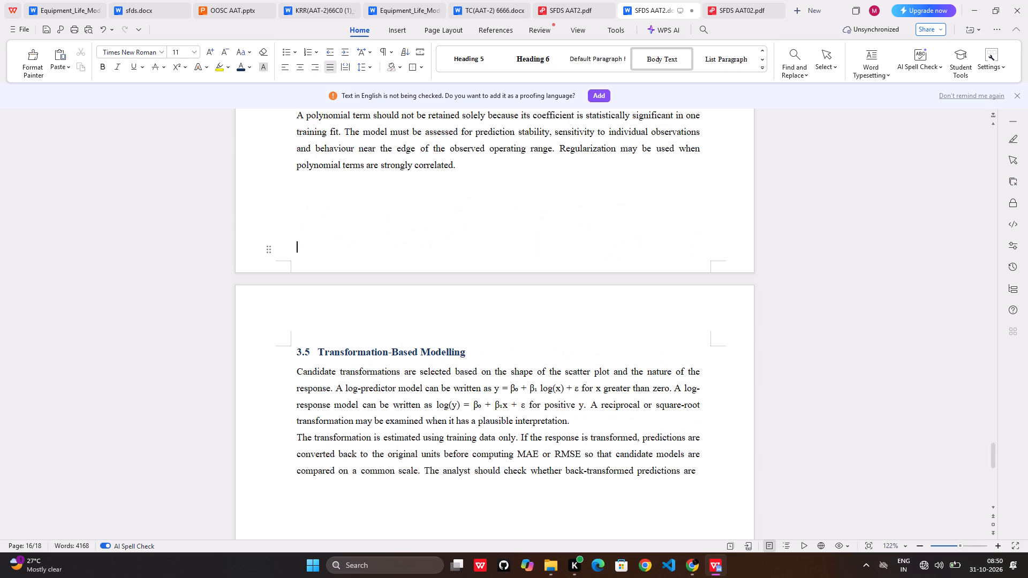
# Paste the copied content after "back-transformed predictions are" at the end of the section 3.5 text.
pyautogui.click(699, 473)
pyautogui.hotkey('ctrl', 'v')
# Review the layout of the pasted pages from the references back up to section 3.4.
pyautogui.scroll(7, 699, 473)
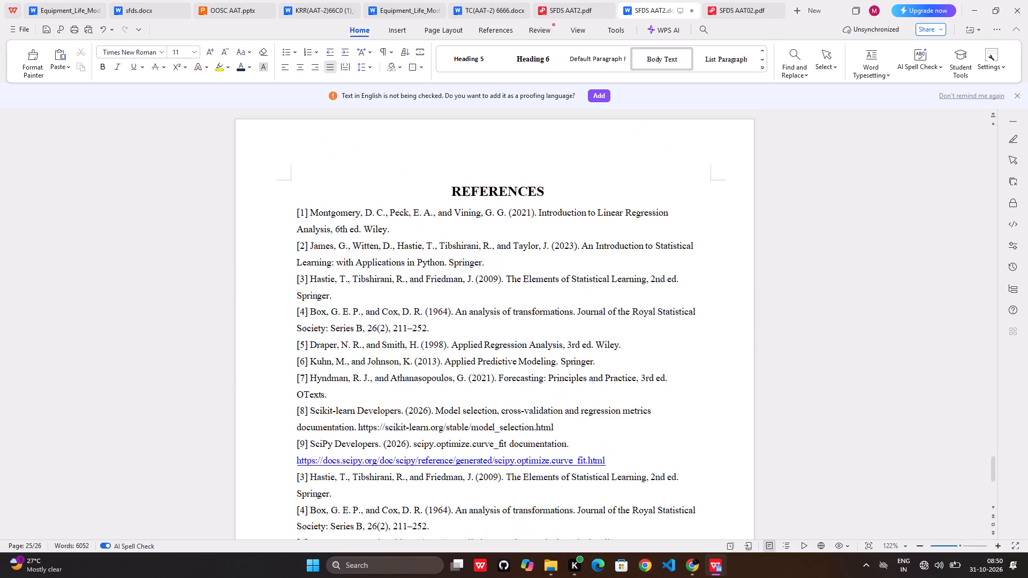
pyautogui.scroll(13, 699, 473)
pyautogui.scroll(20, 699, 473)
pyautogui.scroll(8, 699, 473)
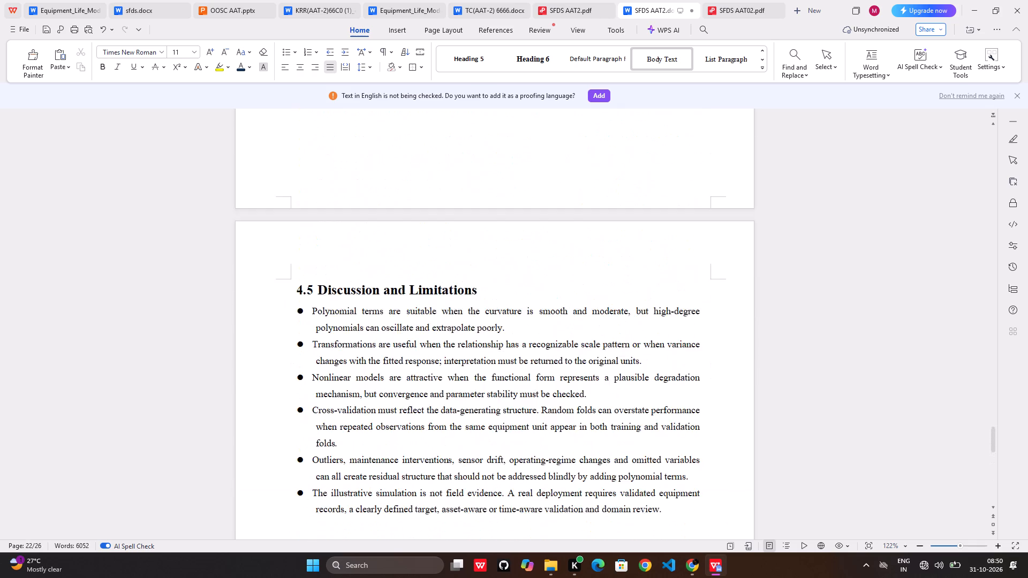
pyautogui.scroll(20, 699, 473)
pyautogui.scroll(20, 699, 473)
pyautogui.scroll(13, 699, 473)
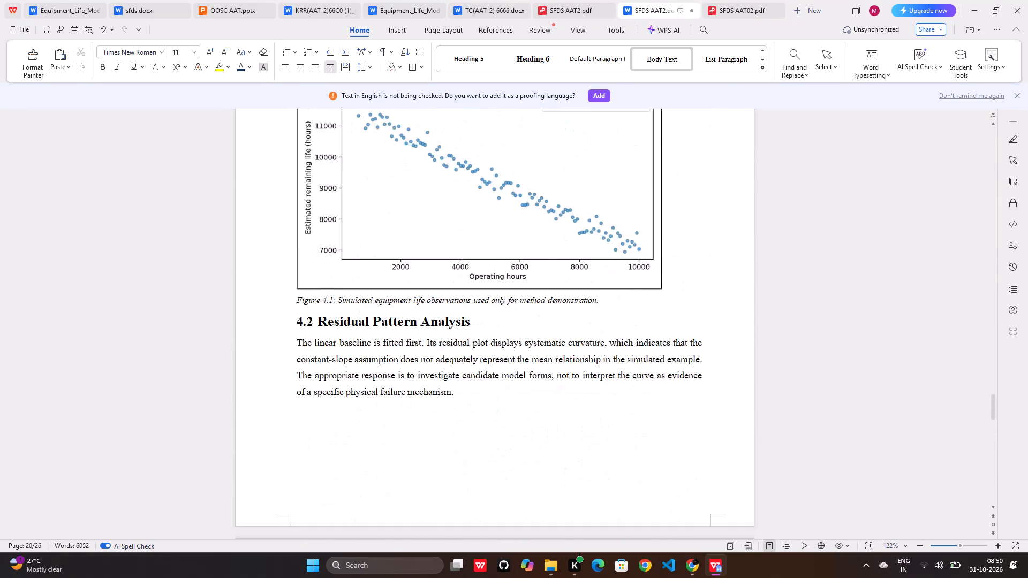
pyautogui.scroll(20, 699, 473)
pyautogui.scroll(20, 699, 473)
pyautogui.scroll(10, 699, 473)
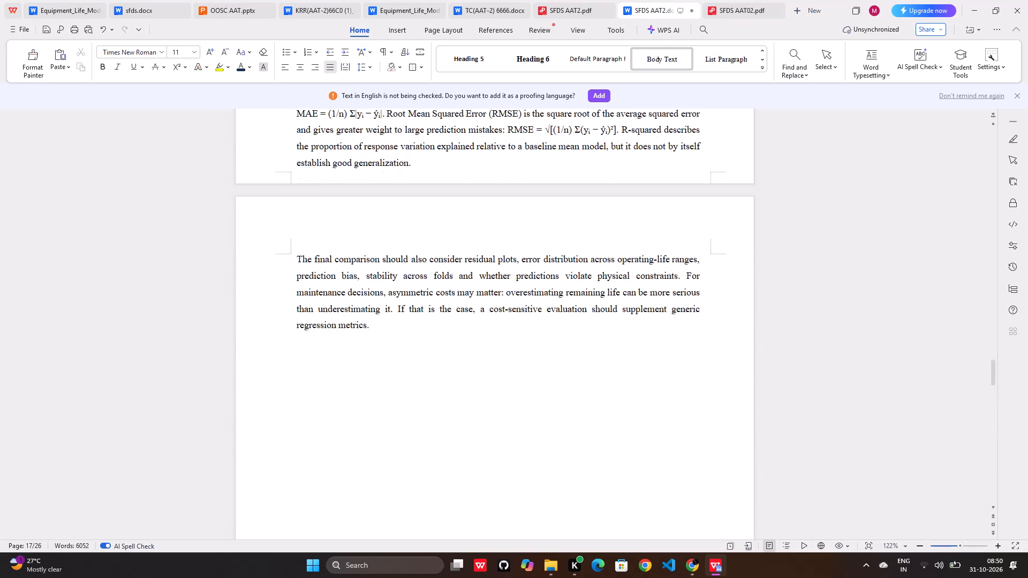
pyautogui.scroll(11, 699, 473)
pyautogui.scroll(12, 699, 473)
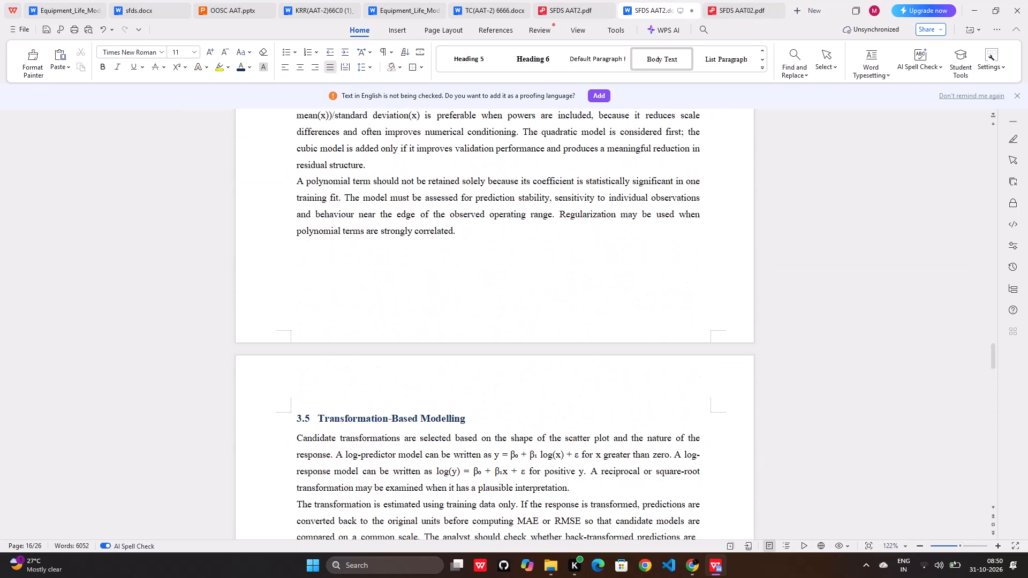
pyautogui.scroll(5, 682, 470)
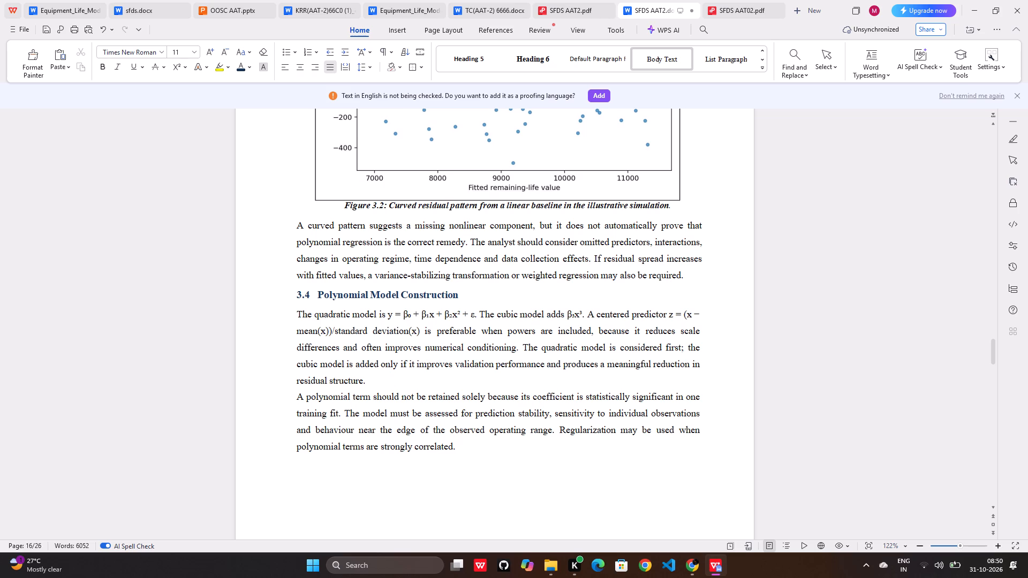
# Copy the section 3.4 text from "and often improves numerical conditioning" through "residual structure." and paste it after "strongly correlated.".
pyautogui.moveTo(342, 346); pyautogui.dragTo(372, 381)
pyautogui.hotkey('ctrl', 'c')
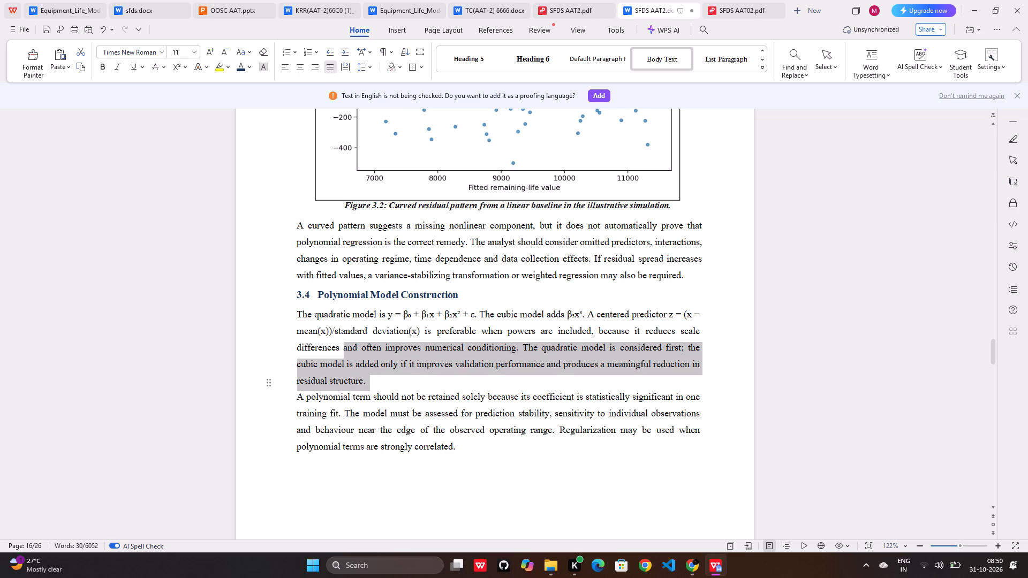
pyautogui.click(474, 452)
pyautogui.hotkey('ctrl', 'v')
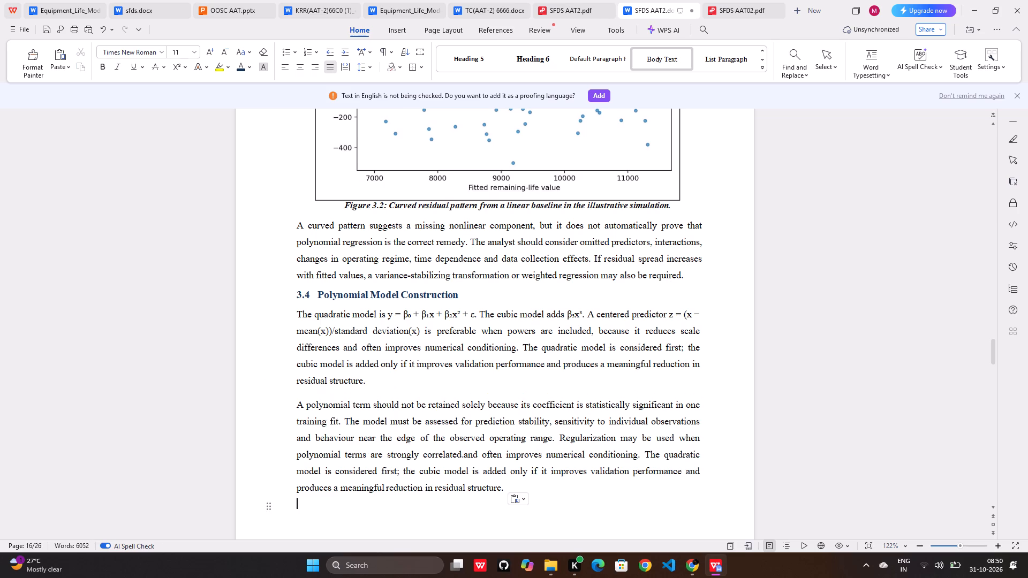
# Delete the extra empty lines above the section 3.5 Transformation-Based Modelling heading at the top of its page.
pyautogui.scroll(-9, 494, 433)
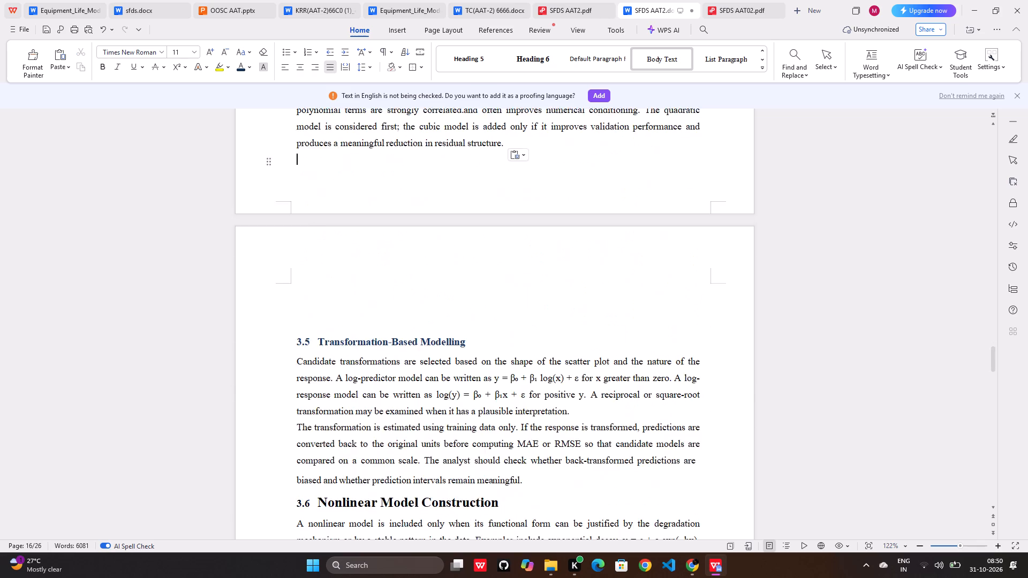
pyautogui.moveTo(306, 278); pyautogui.dragTo(307, 233)
pyautogui.press('BackSpace')
pyautogui.press('BackSpace')
pyautogui.press('BackSpace')
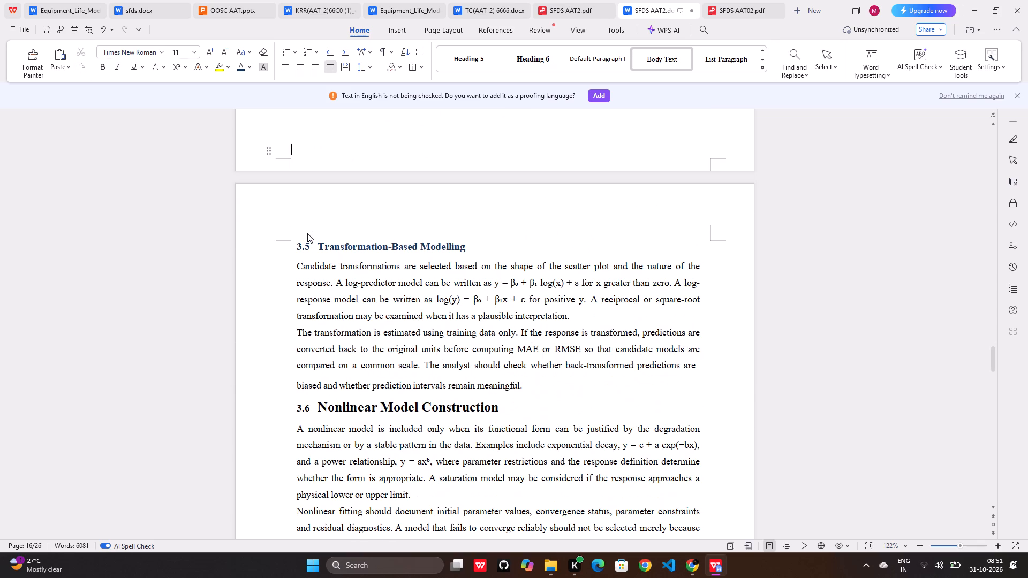
# Format the section 3.6 Nonlinear Model Construction heading as 12 pt in dark blue.
pyautogui.scroll(-4, 311, 225)
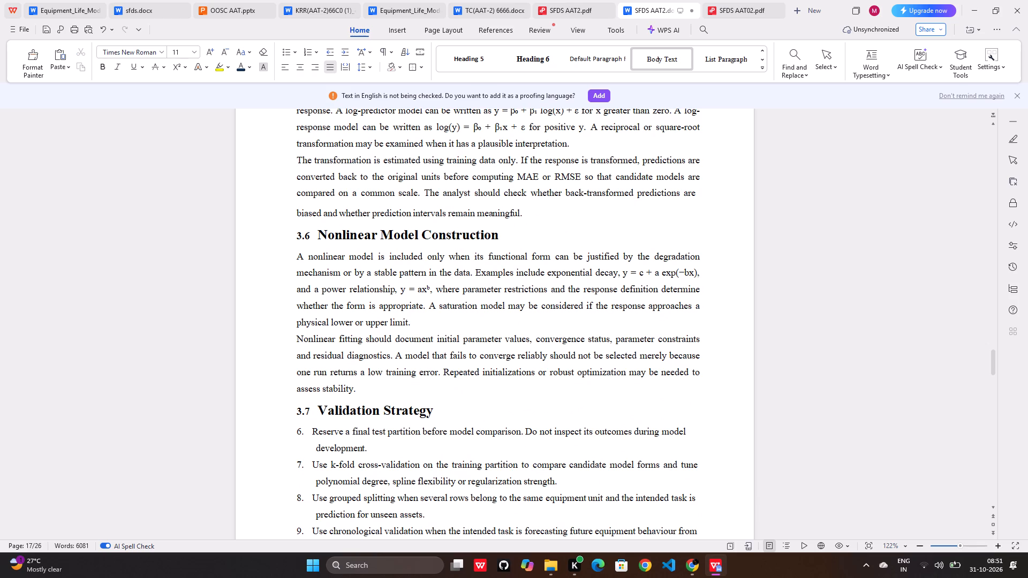
pyautogui.moveTo(504, 237); pyautogui.dragTo(309, 234)
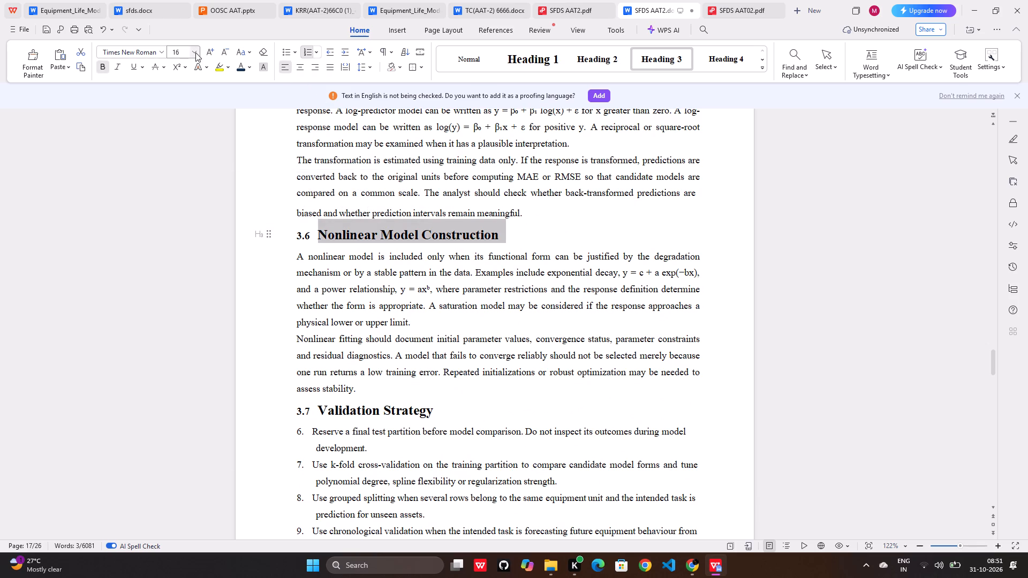
pyautogui.click(195, 52)
pyautogui.click(176, 151)
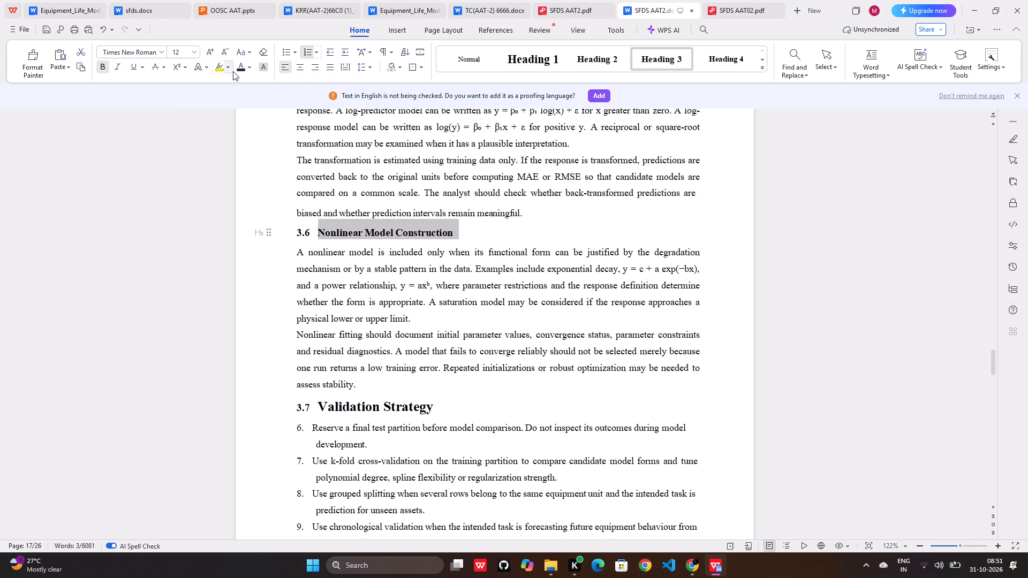
pyautogui.click(243, 72)
pyautogui.click(533, 245)
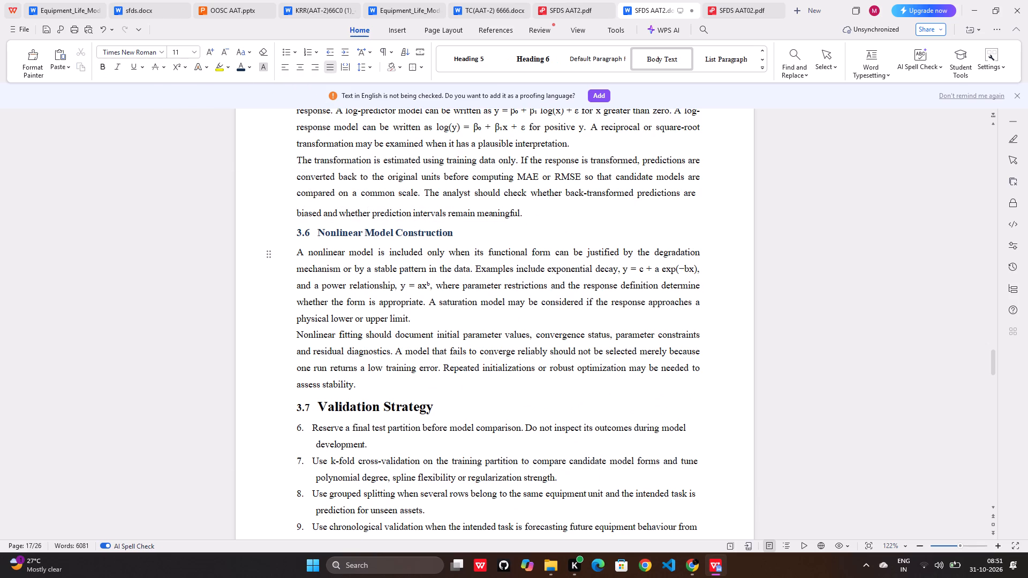
# Set the section 3.7 Validation Strategy heading to 12 pt.
pyautogui.scroll(-5, 516, 278)
pyautogui.moveTo(443, 194); pyautogui.dragTo(293, 181)
pyautogui.click(195, 49)
pyautogui.click(185, 146)
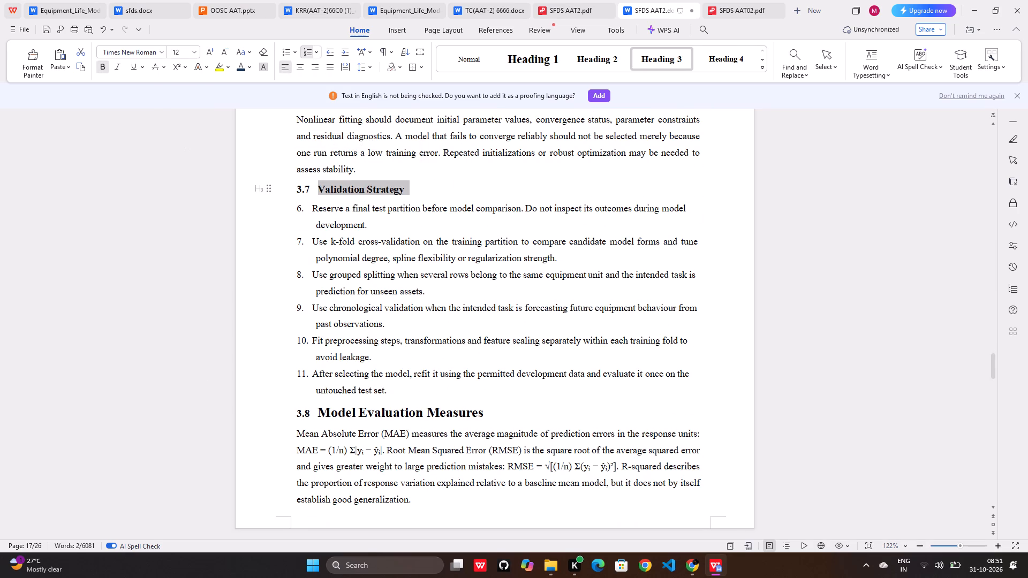
pyautogui.click(418, 179)
# Format the section 3.8 Model Evaluation Measures heading as 12 pt in dark blue.
pyautogui.scroll(-3, 419, 206)
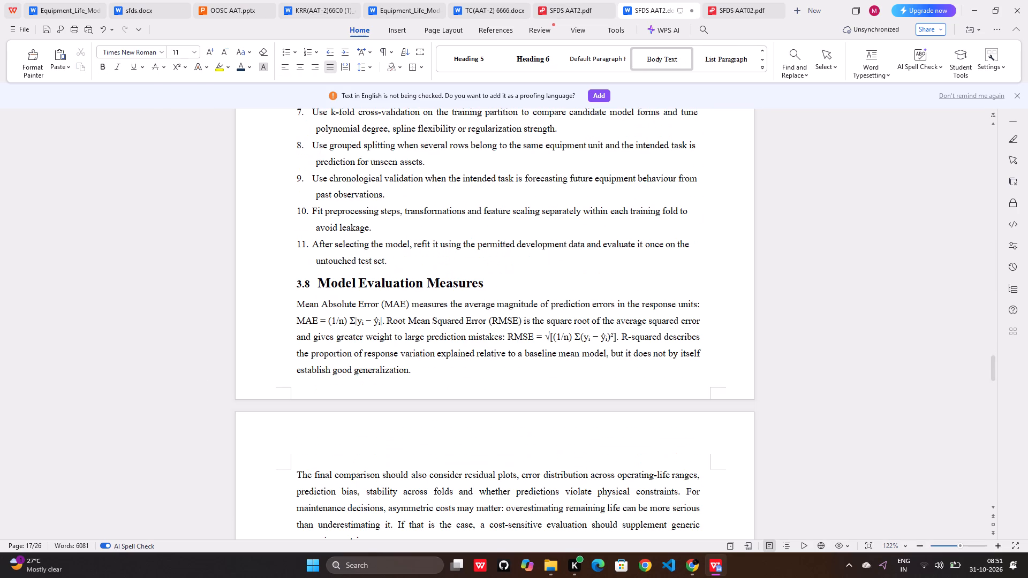
pyautogui.moveTo(489, 283); pyautogui.dragTo(312, 273)
pyautogui.click(240, 70)
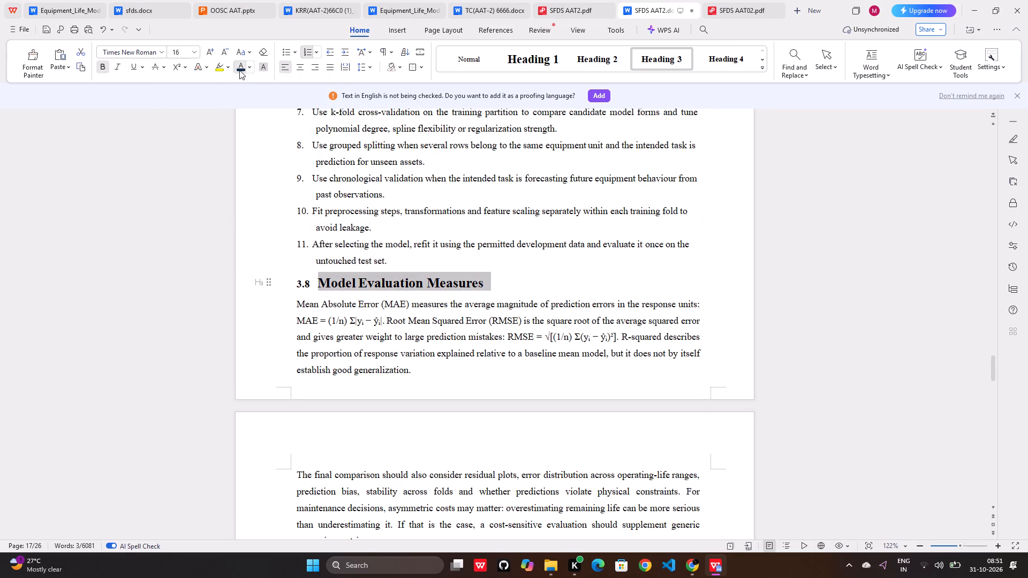
pyautogui.click(198, 54)
pyautogui.click(190, 149)
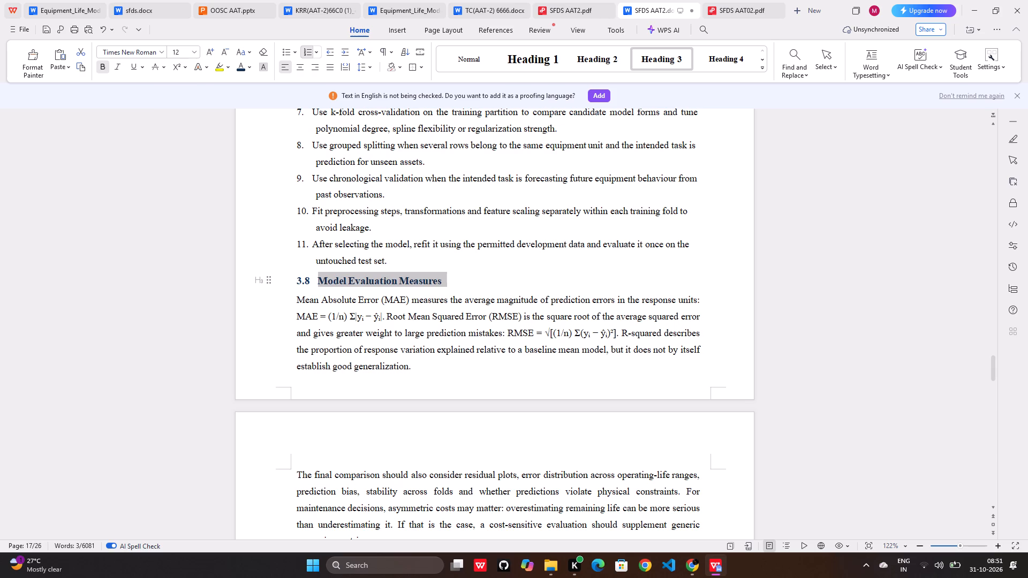
pyautogui.click(455, 268)
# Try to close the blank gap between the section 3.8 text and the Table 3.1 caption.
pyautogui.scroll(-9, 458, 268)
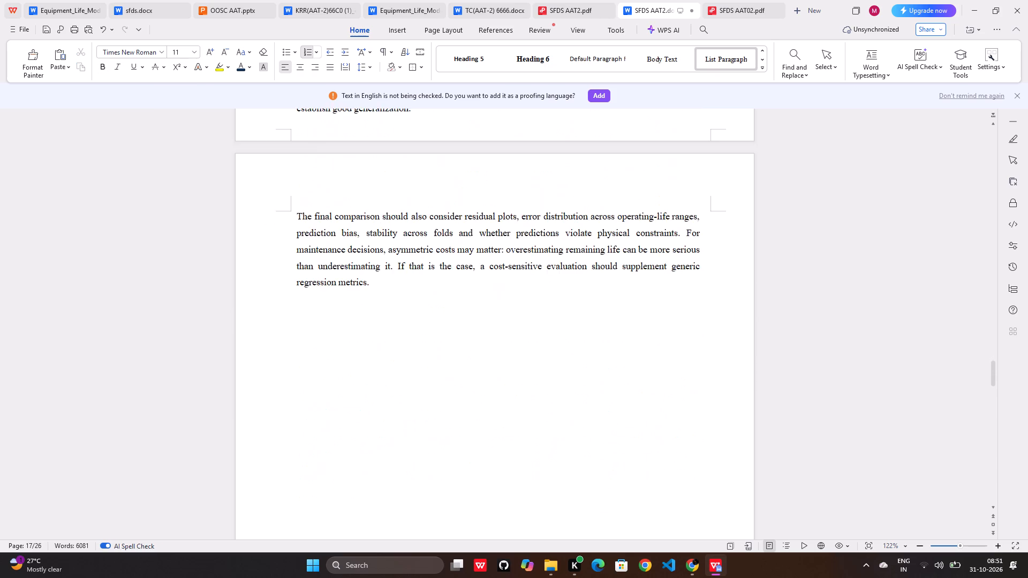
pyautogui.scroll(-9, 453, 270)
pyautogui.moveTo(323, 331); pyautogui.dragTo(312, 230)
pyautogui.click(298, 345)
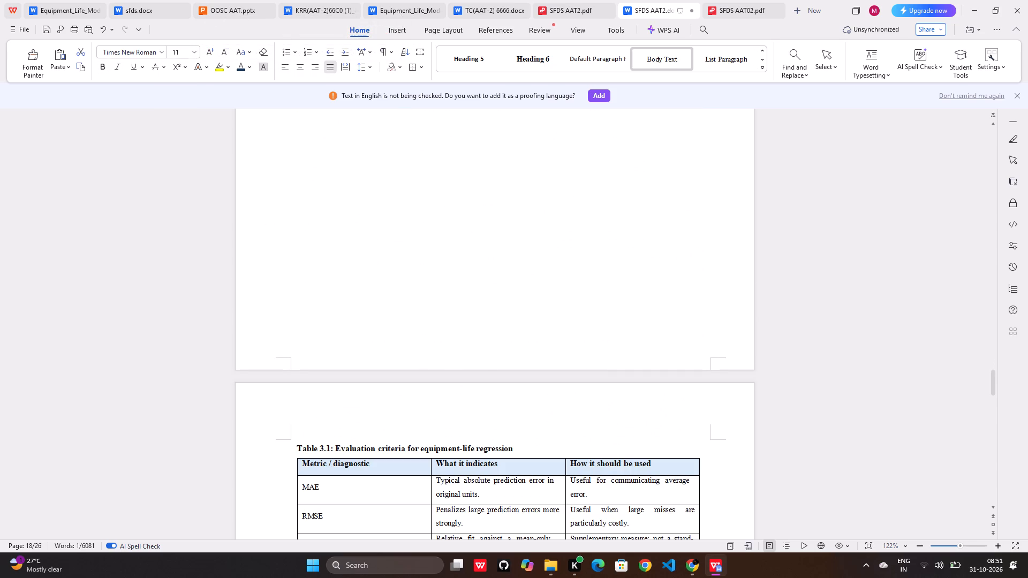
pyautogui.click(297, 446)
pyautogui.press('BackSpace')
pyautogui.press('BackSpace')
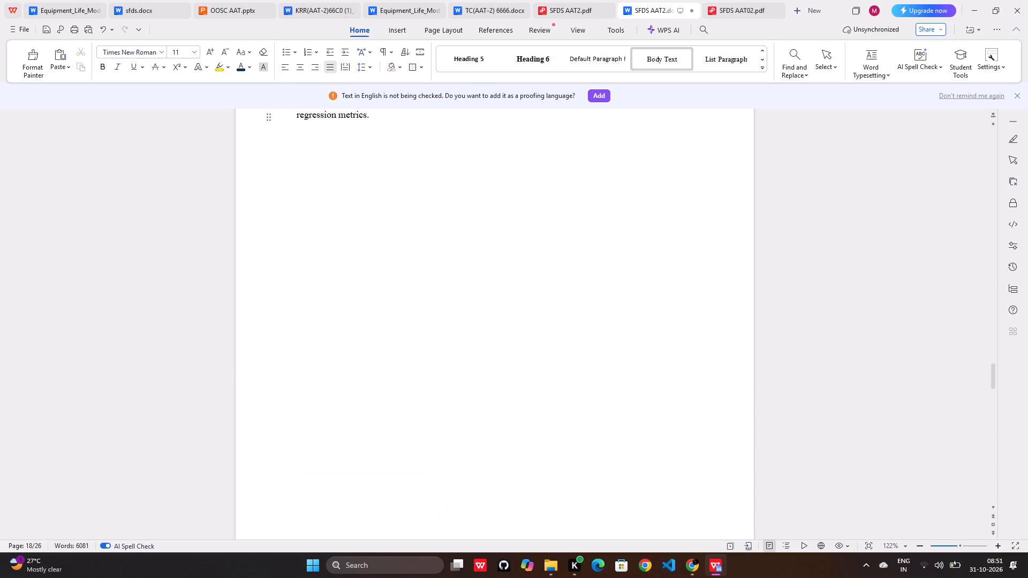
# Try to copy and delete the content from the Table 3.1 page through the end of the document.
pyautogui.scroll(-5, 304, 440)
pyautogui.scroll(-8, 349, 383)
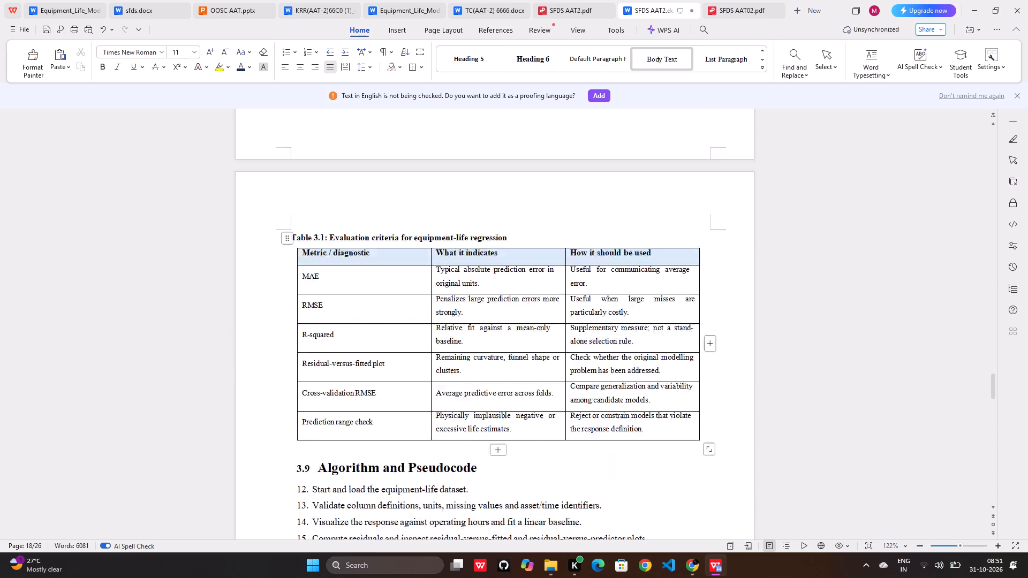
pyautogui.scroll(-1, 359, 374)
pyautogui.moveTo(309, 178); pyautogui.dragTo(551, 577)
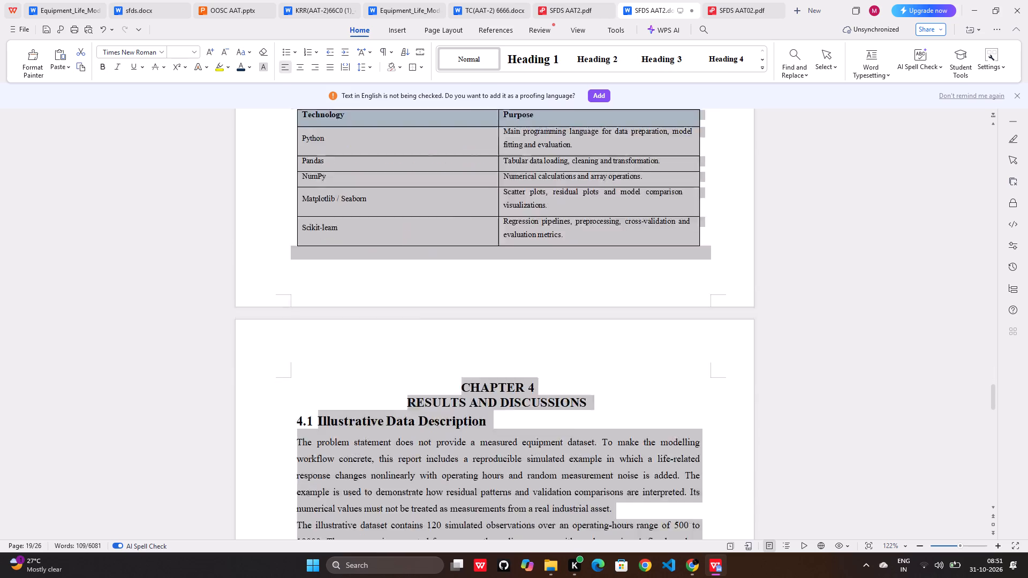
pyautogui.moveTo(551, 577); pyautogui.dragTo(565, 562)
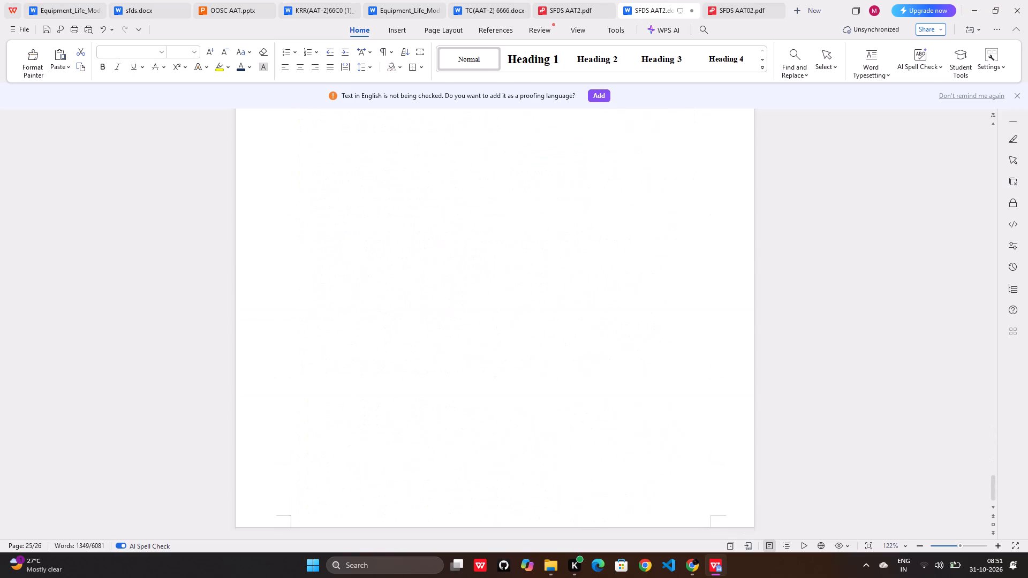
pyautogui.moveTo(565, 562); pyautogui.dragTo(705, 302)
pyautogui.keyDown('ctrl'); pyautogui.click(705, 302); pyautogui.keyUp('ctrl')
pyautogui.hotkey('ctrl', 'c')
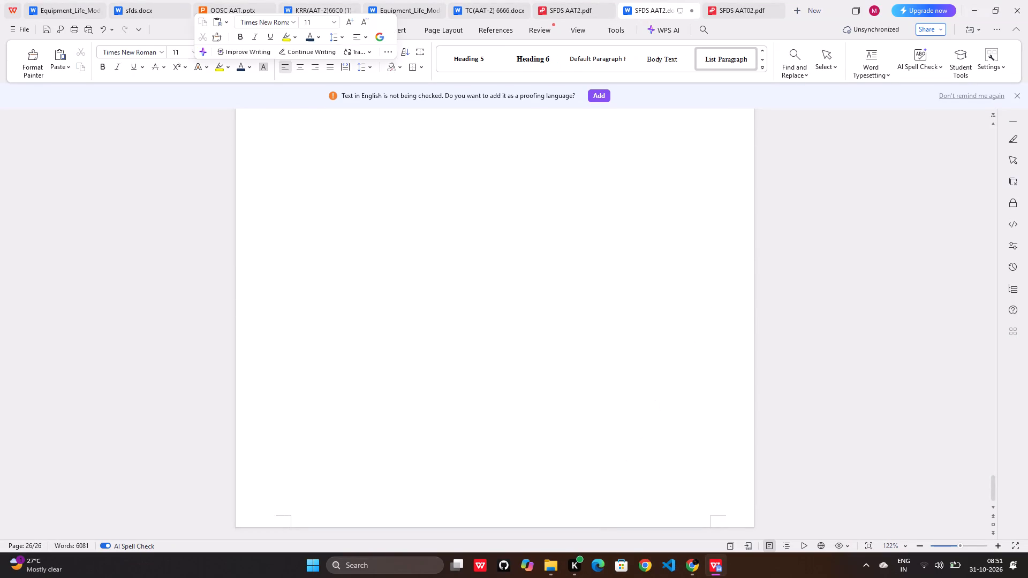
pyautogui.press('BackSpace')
# Copy everything from the Table 3.1 caption, starting after "Tabl", through the end of the document, and delete it.
pyautogui.scroll(11, 698, 300)
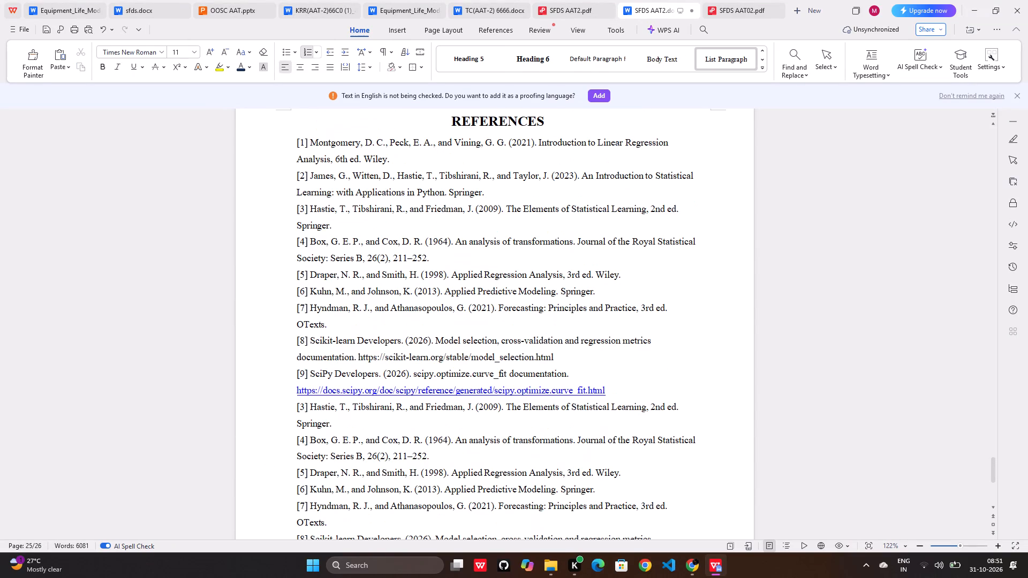
pyautogui.scroll(20, 698, 300)
pyautogui.scroll(1, 698, 300)
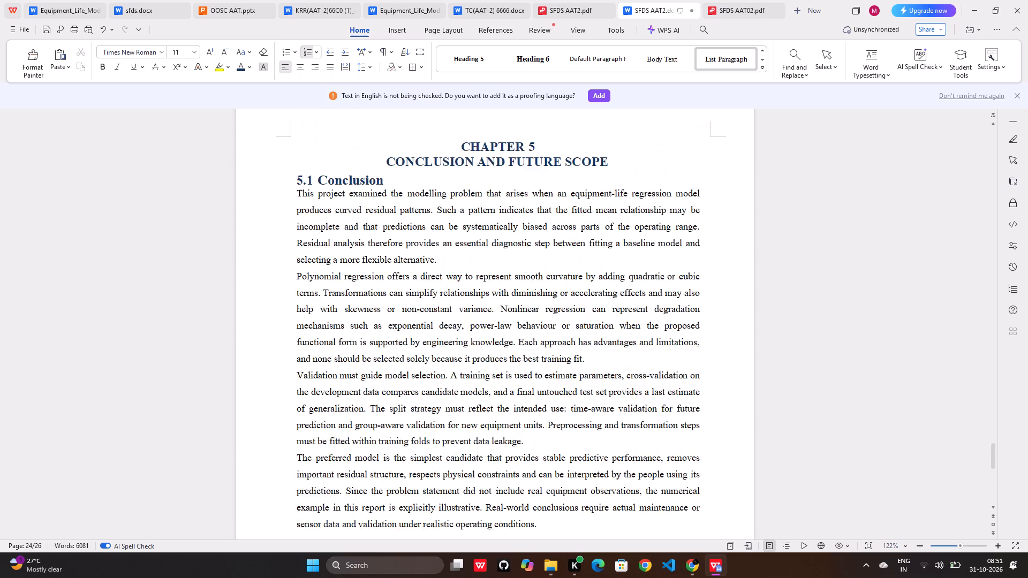
pyautogui.scroll(20, 698, 300)
pyautogui.scroll(20, 698, 300)
pyautogui.scroll(6, 698, 300)
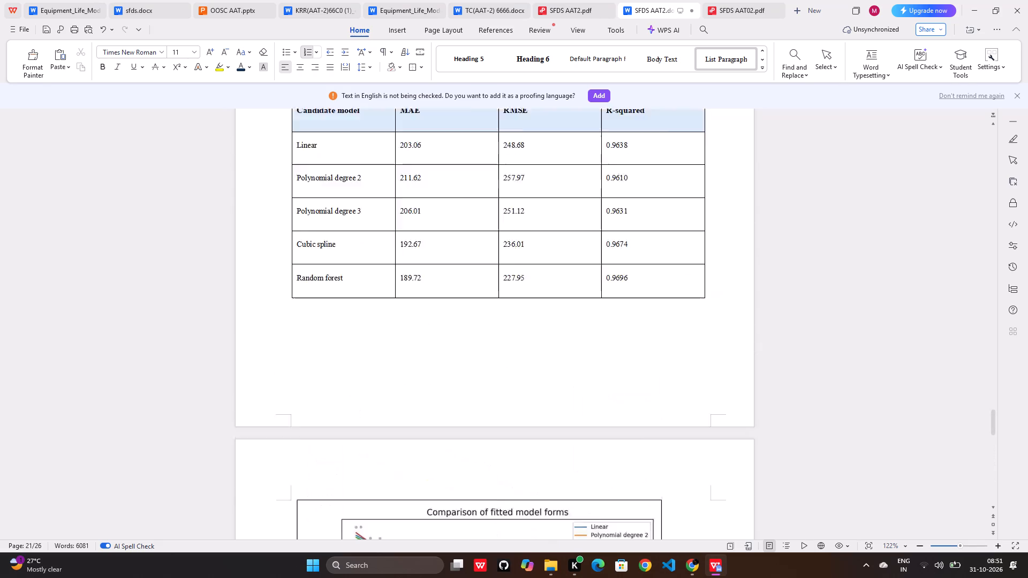
pyautogui.scroll(20, 698, 300)
pyautogui.scroll(20, 698, 300)
pyautogui.scroll(5, 698, 300)
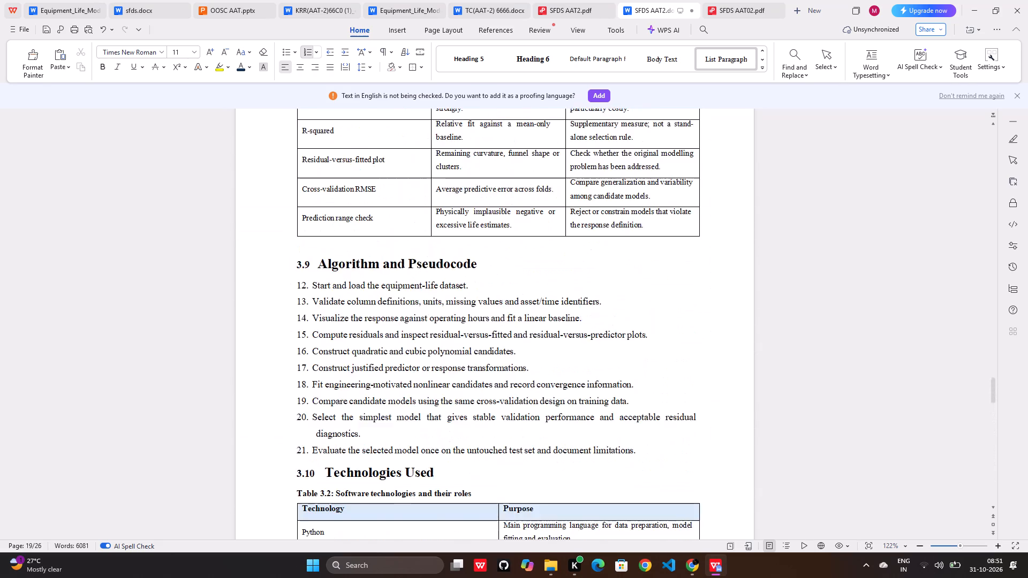
pyautogui.scroll(20, 698, 300)
pyautogui.scroll(3, 698, 300)
pyautogui.moveTo(409, 409); pyautogui.dragTo(407, 474)
pyautogui.scroll(-18, 439, 413)
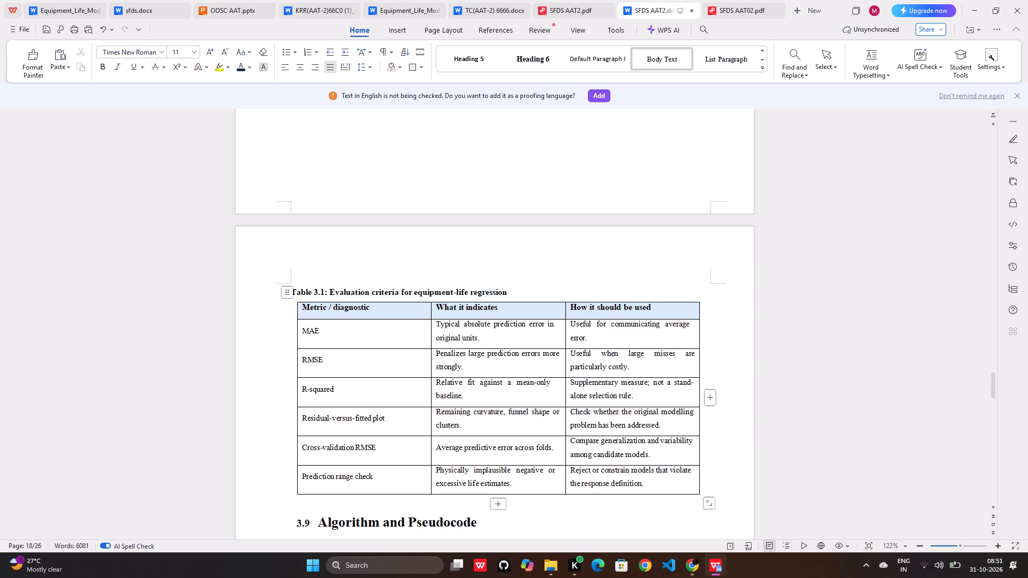
pyautogui.moveTo(308, 279); pyautogui.dragTo(420, 542)
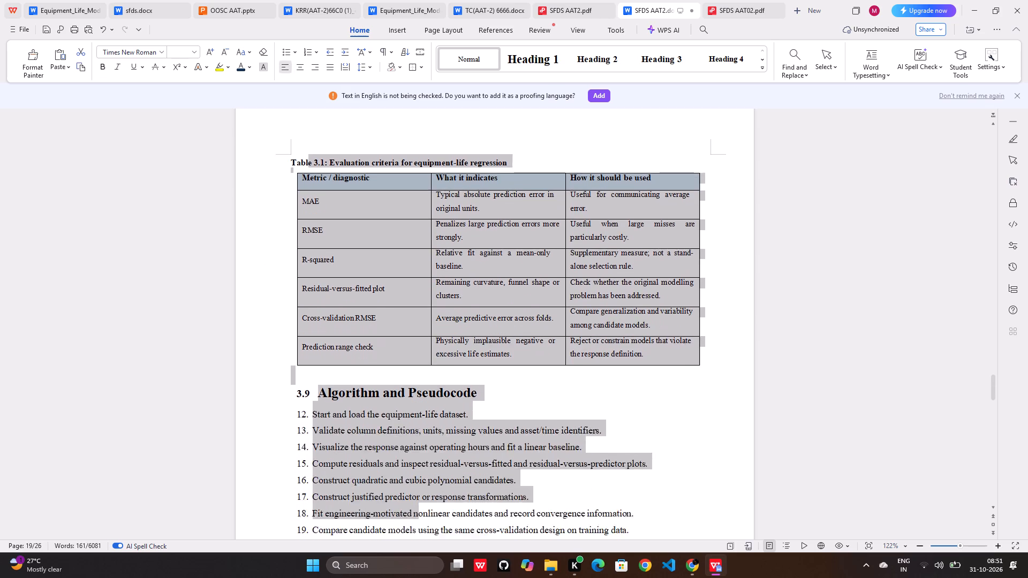
pyautogui.moveTo(420, 542); pyautogui.dragTo(422, 577)
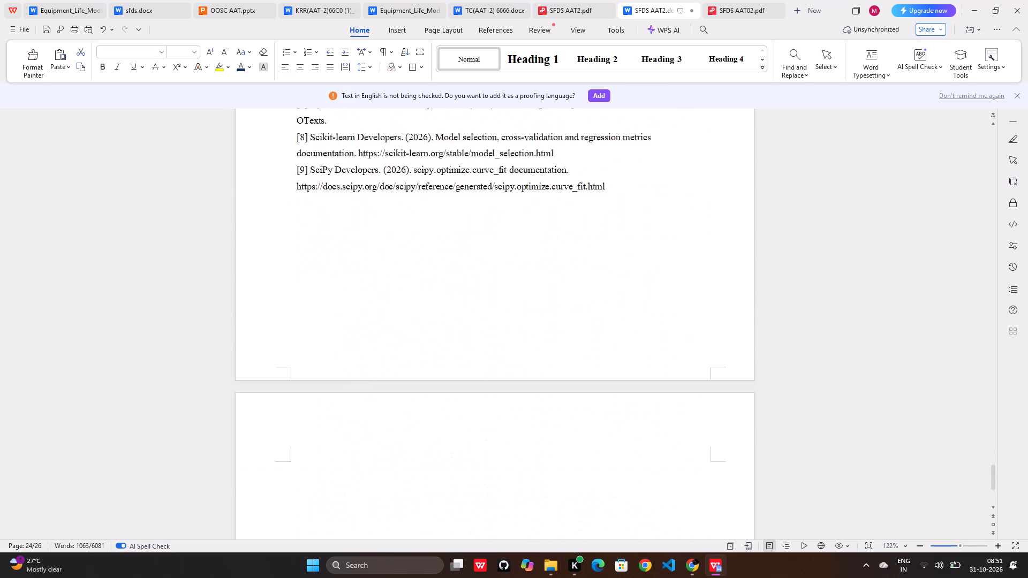
pyautogui.moveTo(422, 577); pyautogui.dragTo(580, 378)
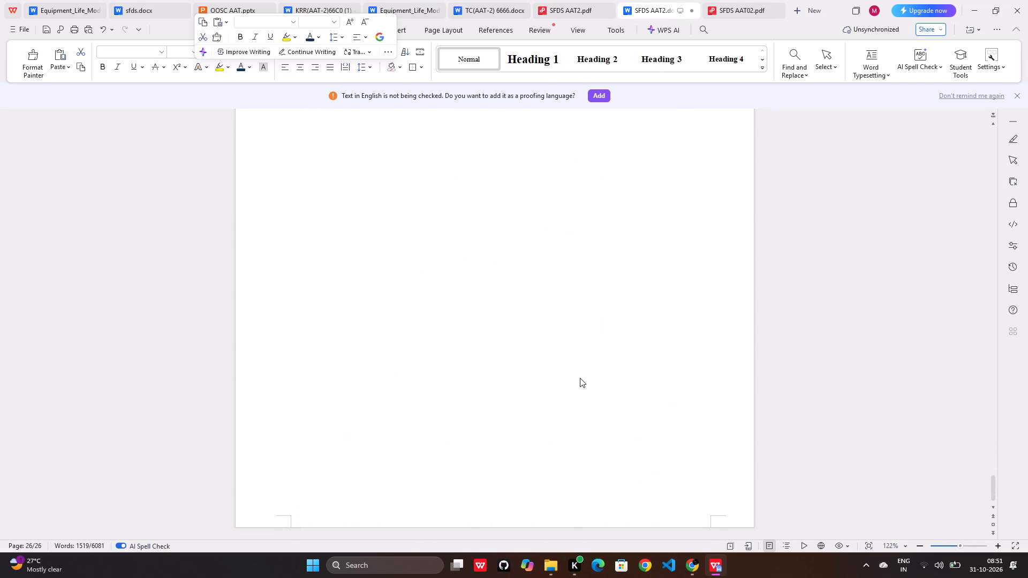
pyautogui.hotkey('ctrl', 'c')
pyautogui.press('BackSpace')
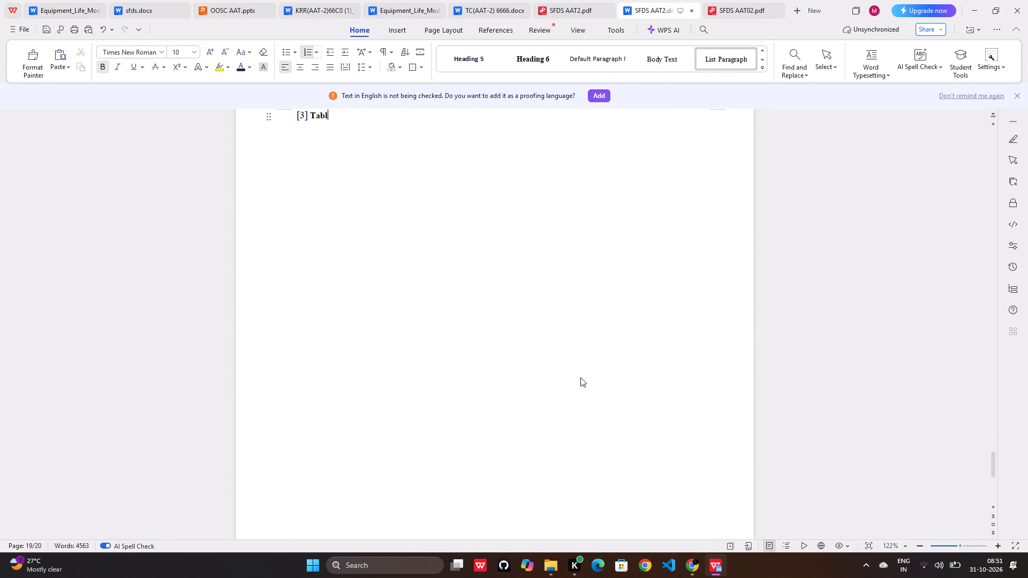
# Delete the leftover "Tabl" text and its [3] marker.
pyautogui.rightClick(580, 377)
pyautogui.scroll(3, 580, 377)
pyautogui.press('BackSpace')
pyautogui.press('BackSpace')
pyautogui.press('BackSpace')
pyautogui.press('BackSpace')
pyautogui.press('BackSpace')
# Insert two new paragraphs after "regression metrics." at the end of section 3.8 and paste the copied content there.
pyautogui.scroll(15, 580, 377)
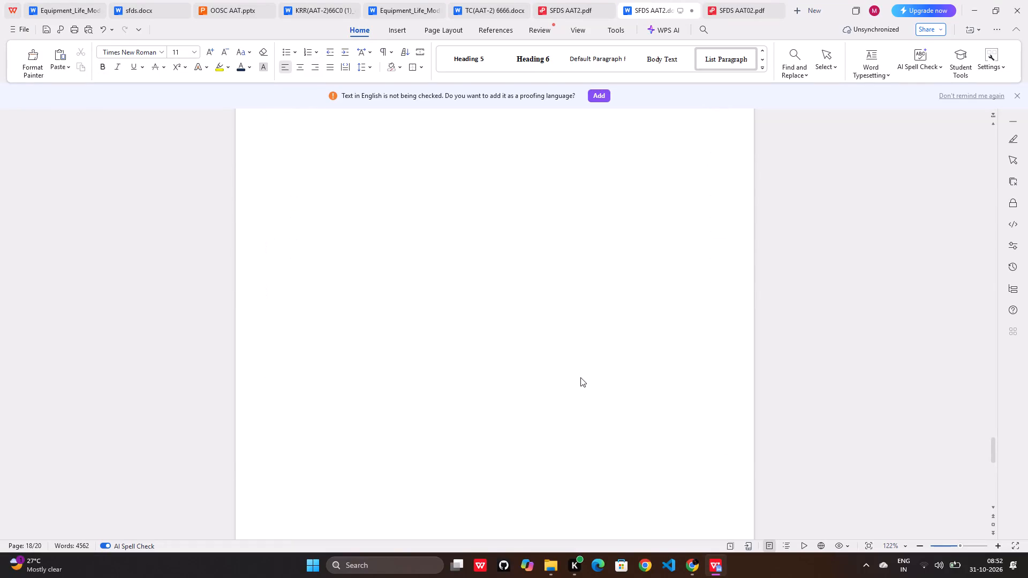
pyautogui.scroll(3, 580, 377)
pyautogui.click(427, 214)
pyautogui.press('Return')
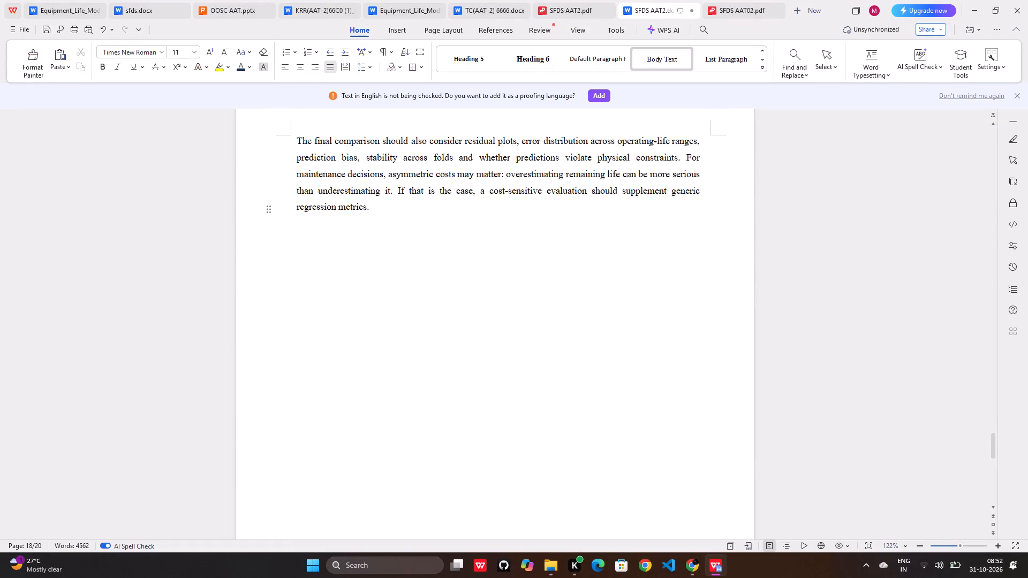
pyautogui.press('Return')
pyautogui.hotkey('ctrl', 'v')
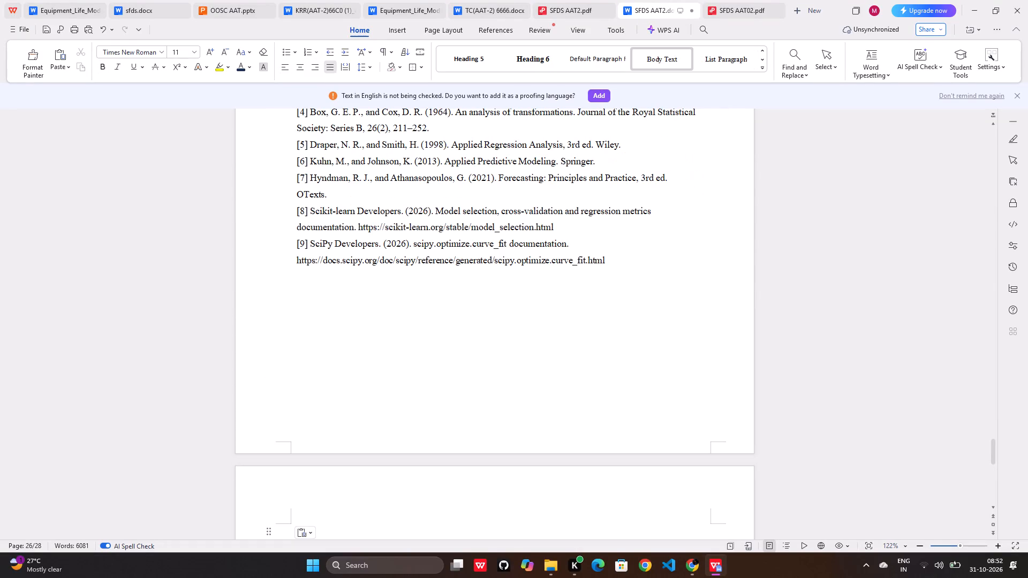
# Review the page layout from the references back up to the project scope table, and down again to section 3.3.
pyautogui.scroll(20, 427, 214)
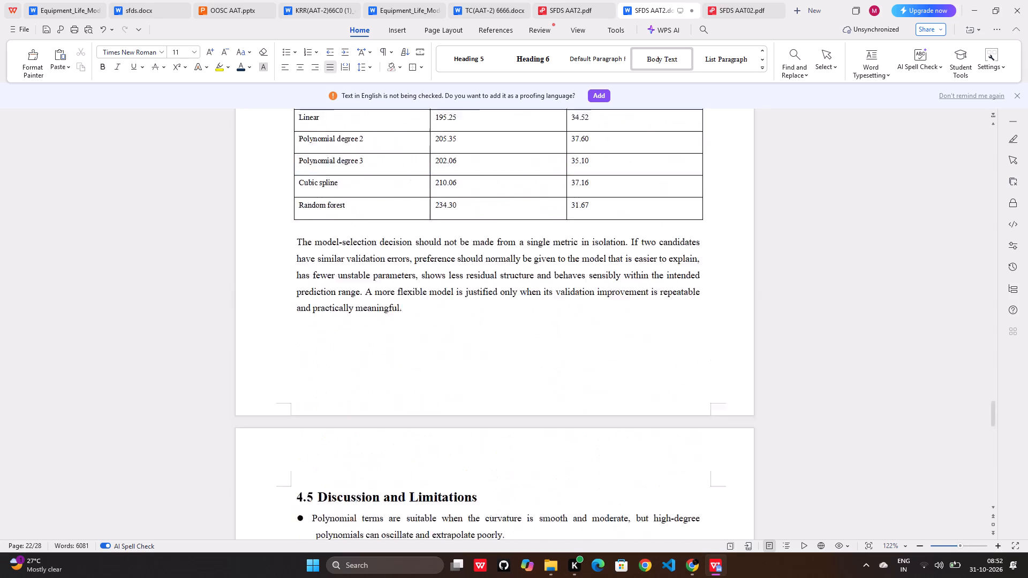
pyautogui.scroll(19, 427, 214)
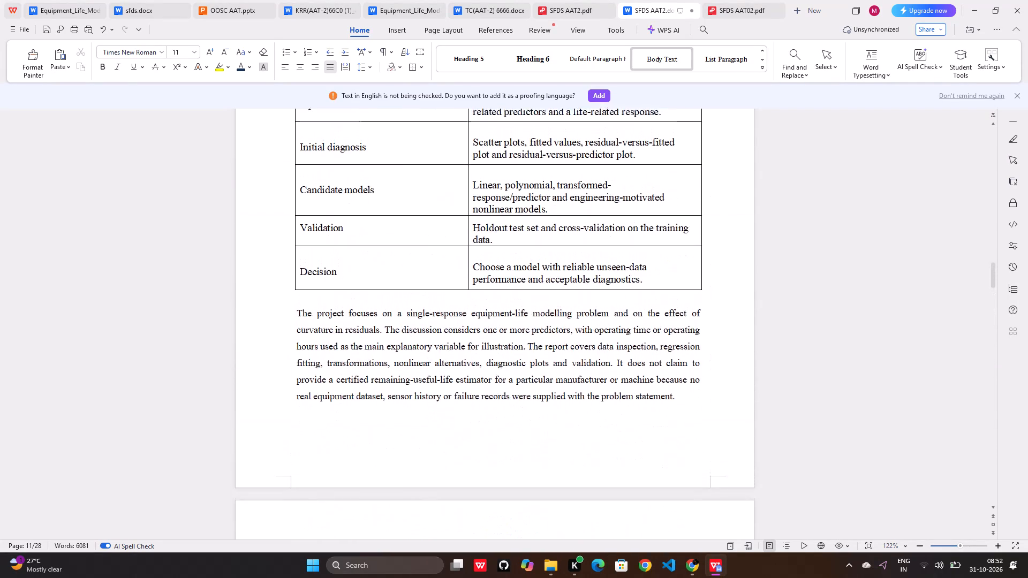
pyautogui.scroll(-16, 427, 214)
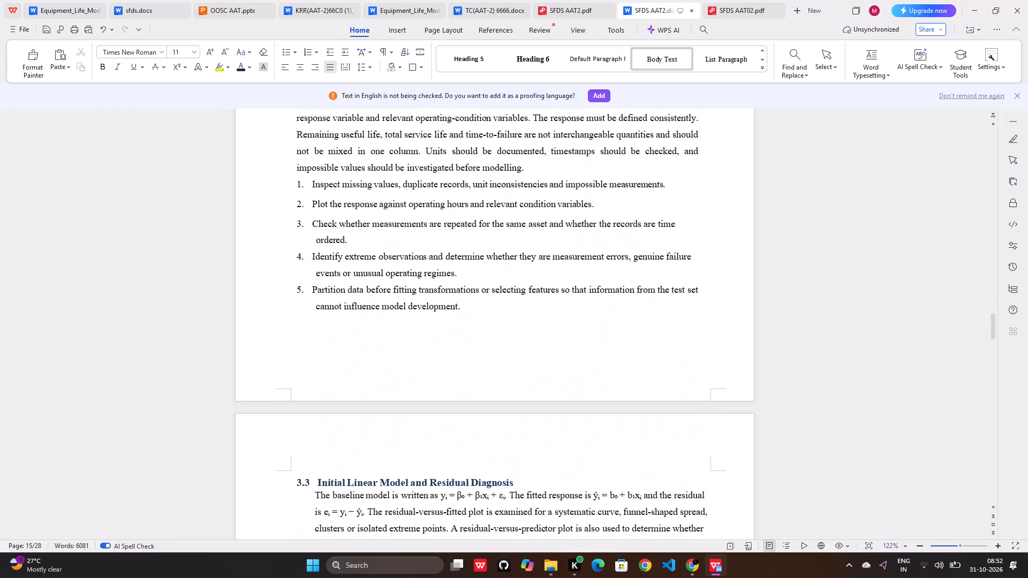
# Correct the caption above the evaluation criteria table at the end of section 3.8 so that it begins with "Table 3.1".
pyautogui.scroll(-8, 427, 214)
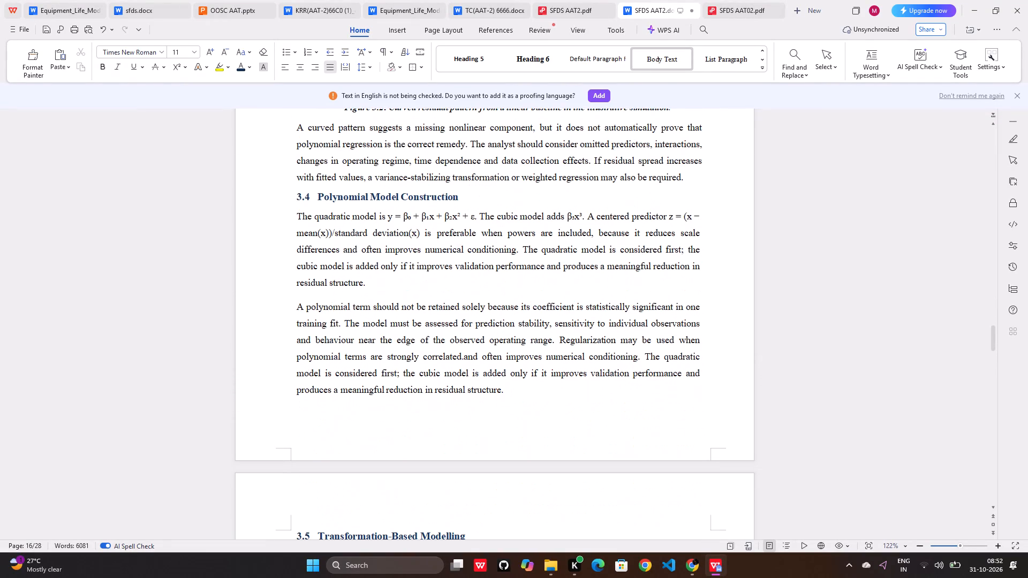
pyautogui.scroll(-7, 427, 214)
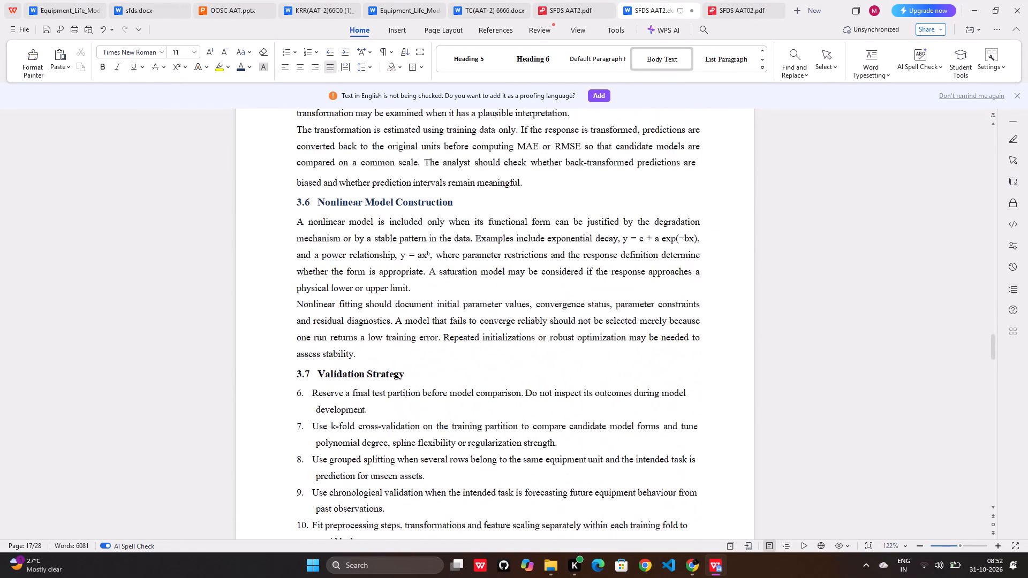
pyautogui.scroll(-8, 427, 214)
pyautogui.scroll(1, 427, 214)
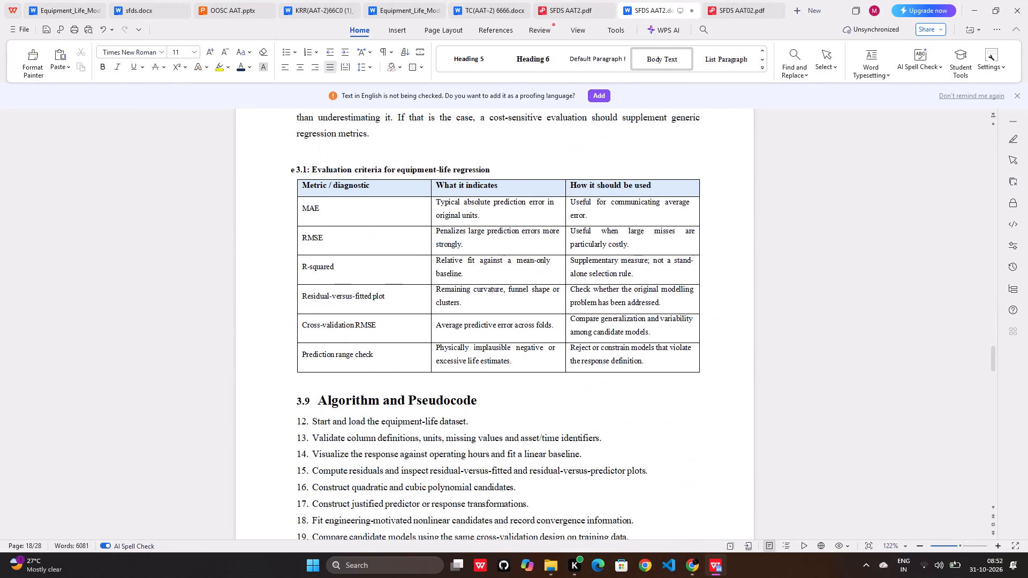
pyautogui.scroll(1, 427, 214)
pyautogui.scroll(-1, 427, 214)
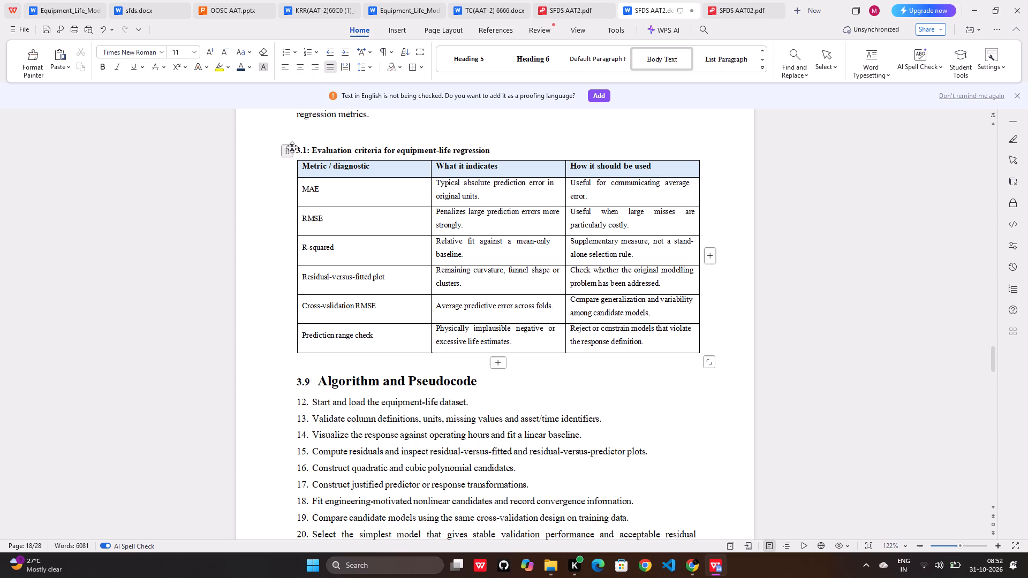
pyautogui.click(300, 154)
pyautogui.press('Left')
pyautogui.press('Left')
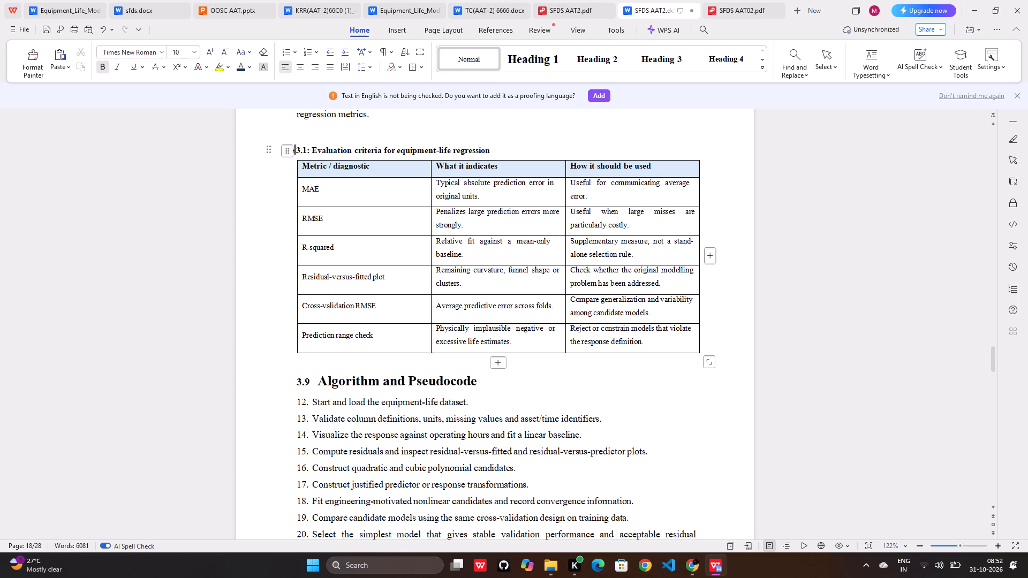
pyautogui.write('able')
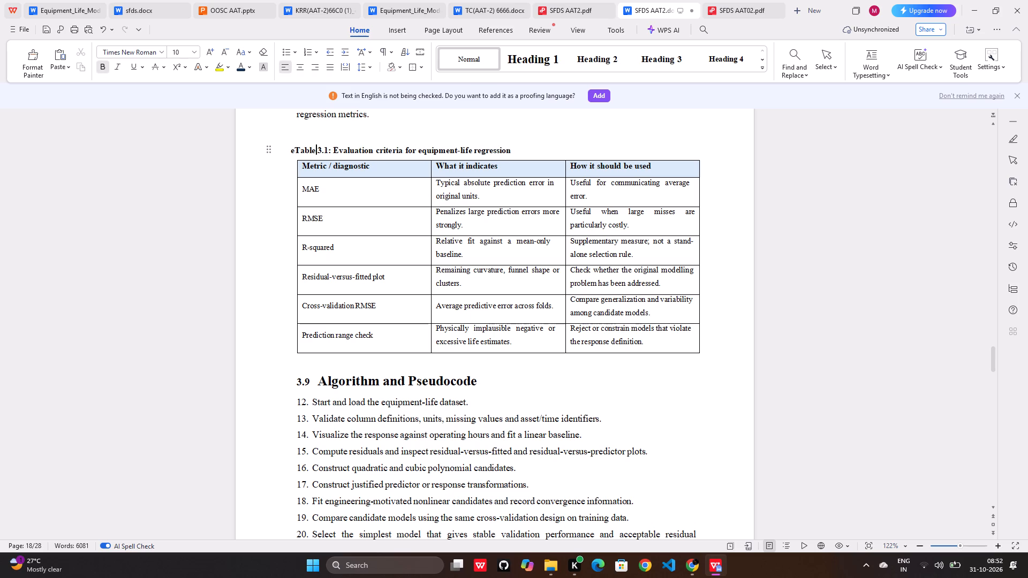
pyautogui.click(293, 151)
pyautogui.press('BackSpace')
# Format the whole Table 3.1 caption in dark blue at font size 11.
pyautogui.moveTo(523, 143); pyautogui.dragTo(513, 149)
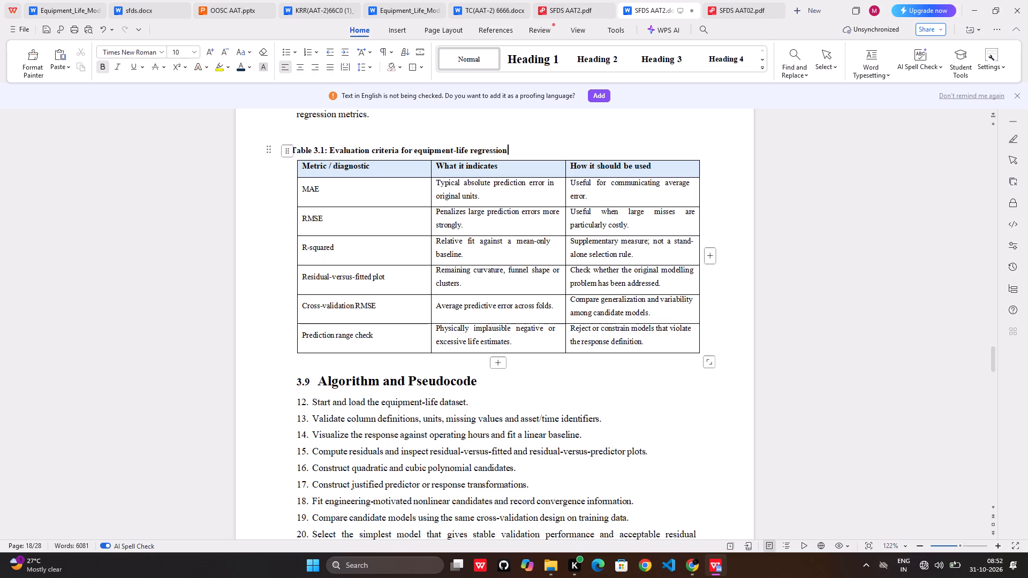
pyautogui.moveTo(513, 149); pyautogui.dragTo(288, 150)
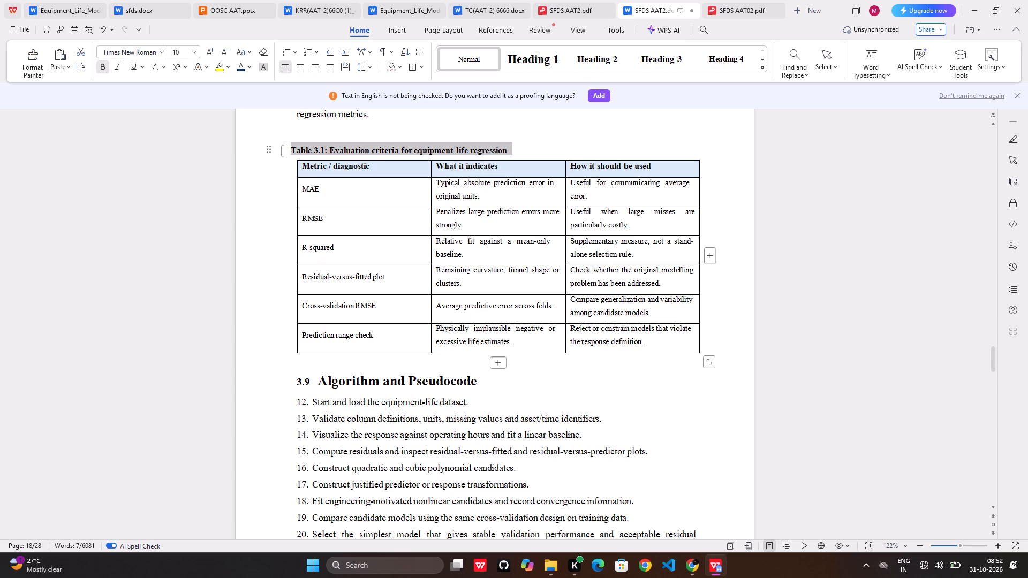
pyautogui.moveTo(288, 150); pyautogui.dragTo(290, 150)
pyautogui.click(241, 72)
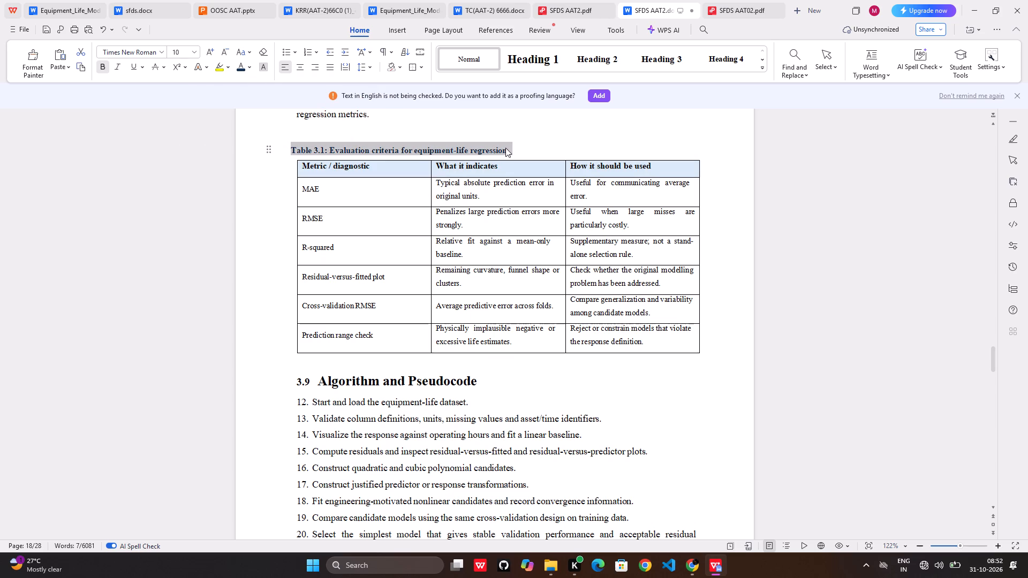
pyautogui.click(192, 52)
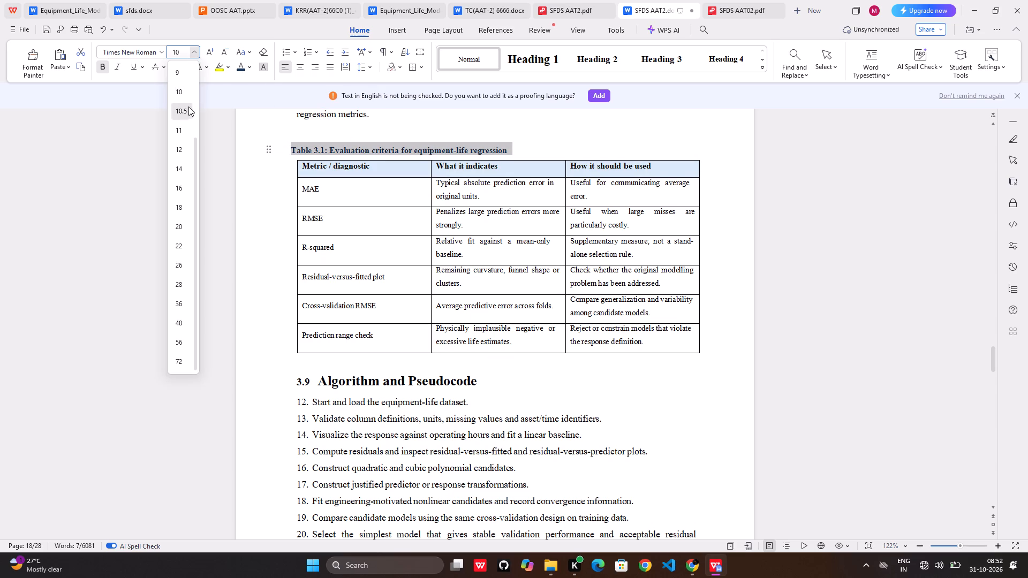
pyautogui.click(182, 131)
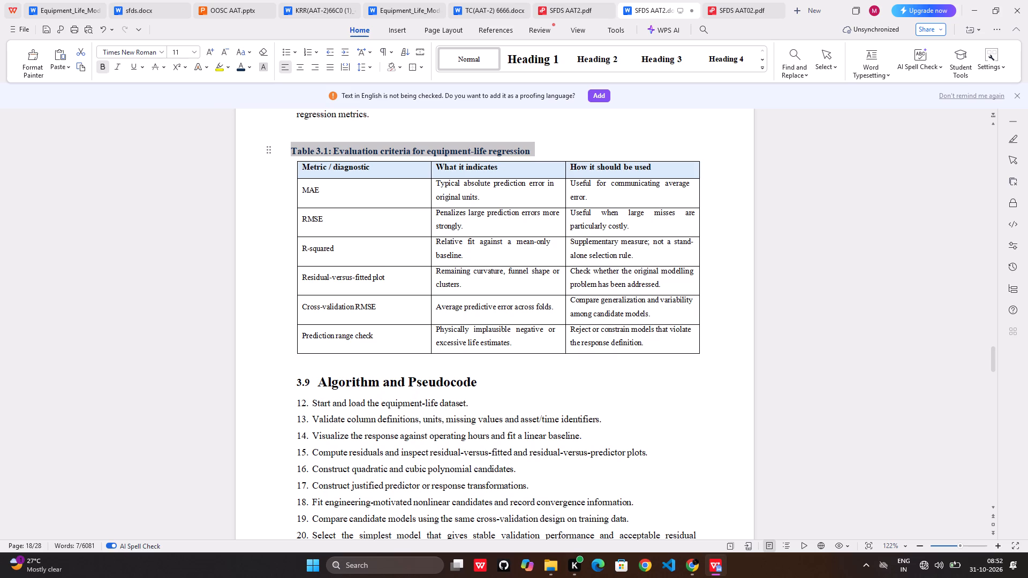
pyautogui.click(549, 138)
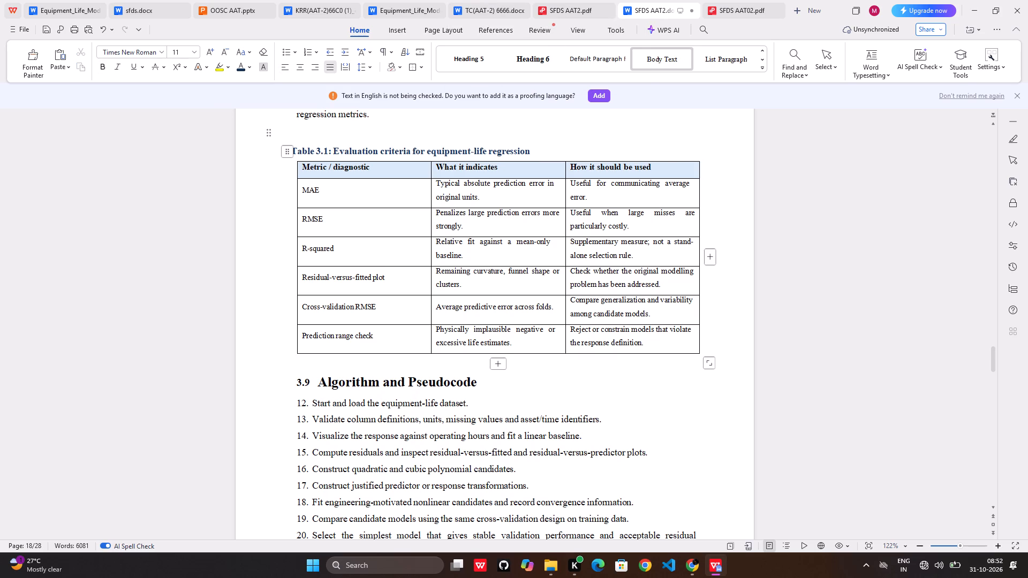
# Enlarge Table 3.1 slightly in width and height.
pyautogui.moveTo(709, 366); pyautogui.dragTo(717, 382)
# Format the section 3.9 heading "Algorithm and Pseudocode" in dark blue at font size 12.
pyautogui.scroll(-5, 715, 376)
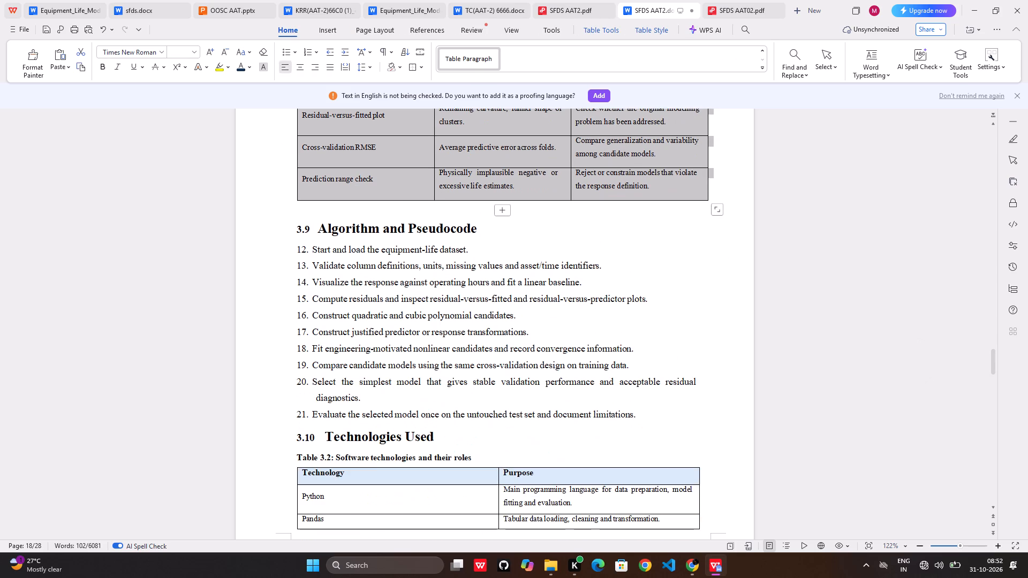
pyautogui.moveTo(487, 222); pyautogui.dragTo(319, 224)
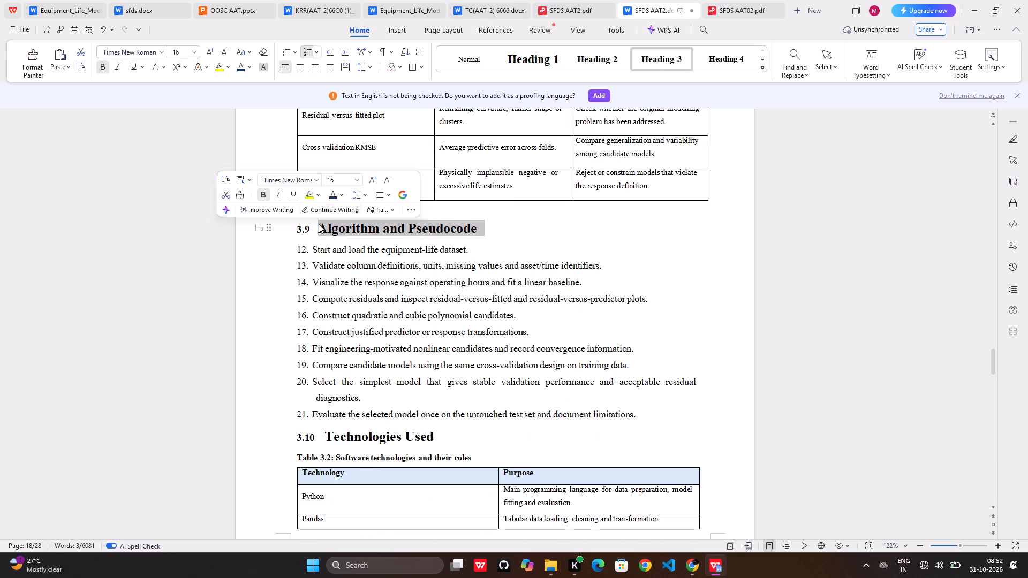
pyautogui.click(237, 66)
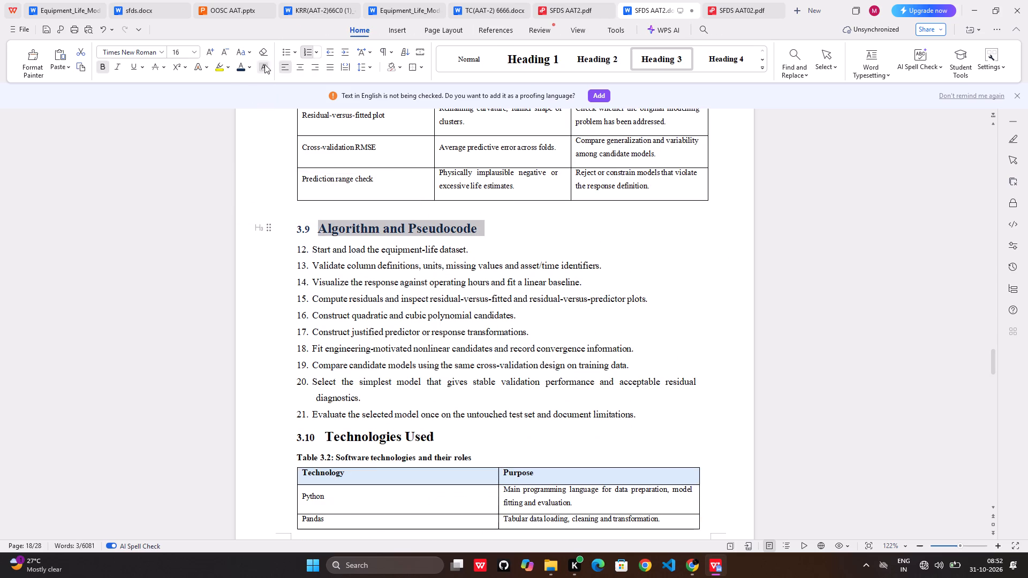
pyautogui.click(194, 52)
pyautogui.click(183, 148)
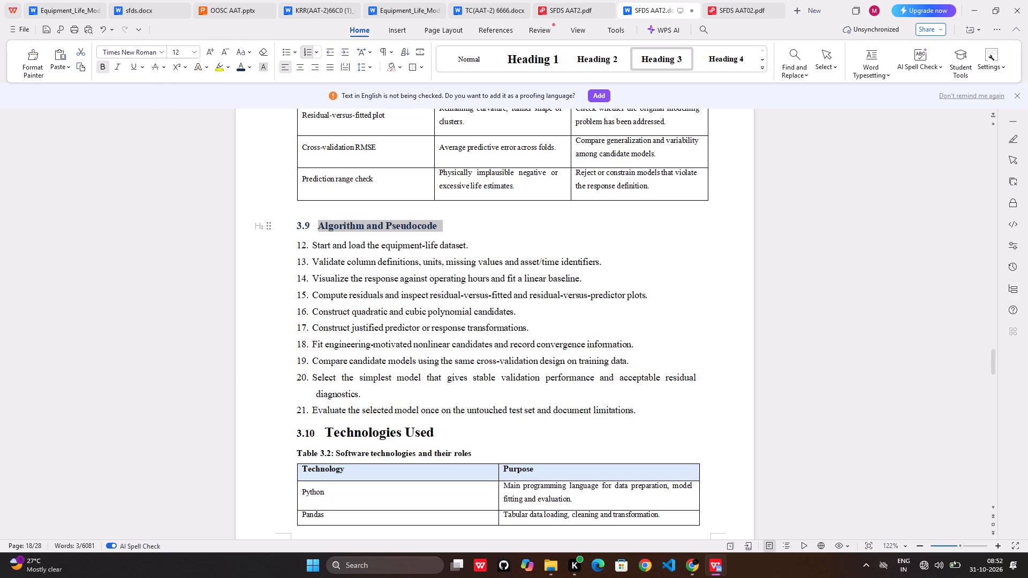
pyautogui.click(481, 229)
pyautogui.click(885, 349)
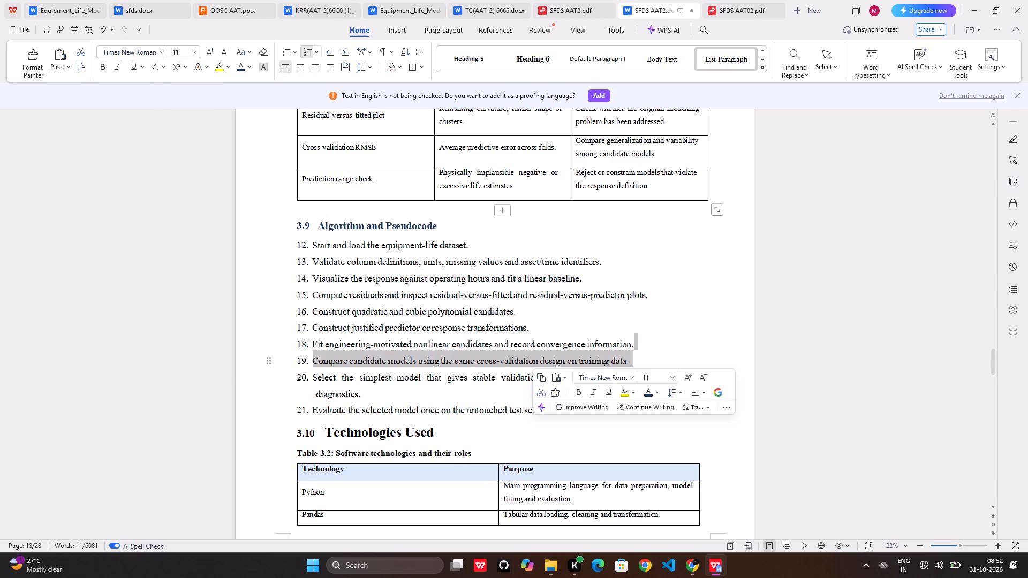
# Insert blank lines after list item 21 of section 3.9 until the Technologies Used section starts on a new page.
pyautogui.scroll(-5, 769, 361)
pyautogui.click(518, 217)
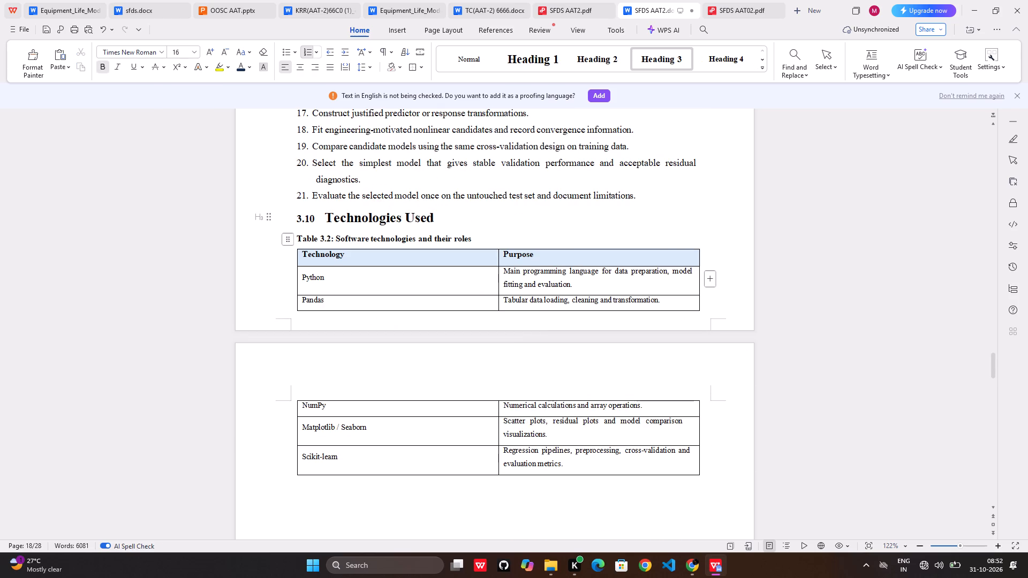
pyautogui.click(294, 223)
pyautogui.click(663, 204)
pyautogui.click(647, 197)
pyautogui.press('Return')
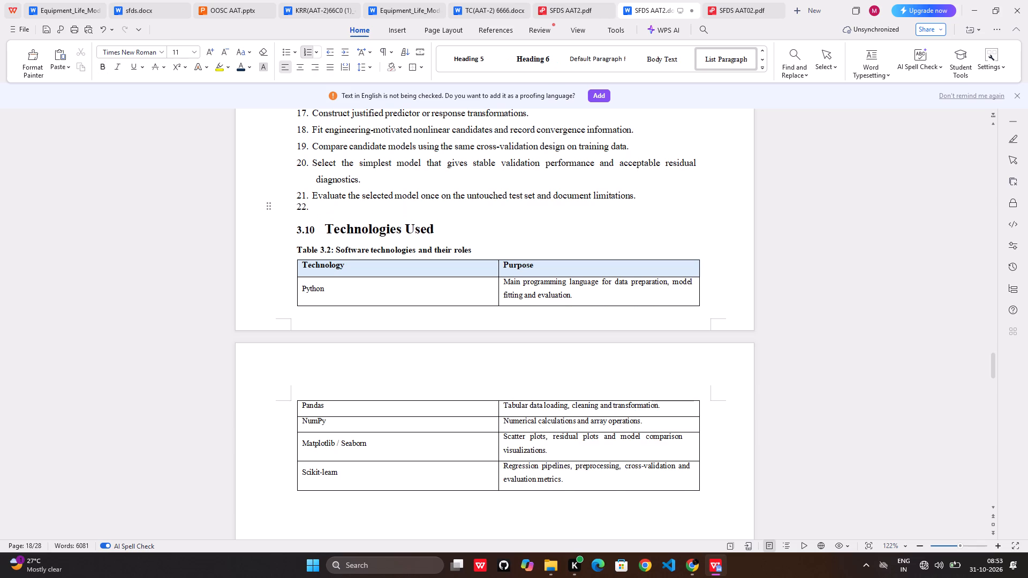
pyautogui.press('Return')
pyautogui.press('Return')
pyautogui.press('Return')
pyautogui.press('Return')
pyautogui.press('Return')
pyautogui.press('Return')
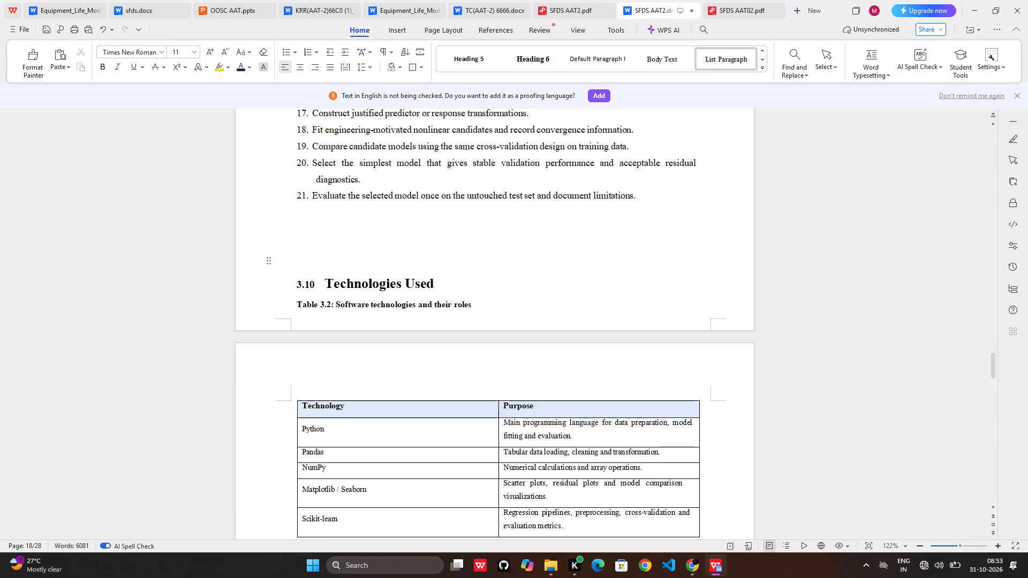
pyautogui.press('Return')
pyautogui.press('Return')
pyautogui.press('Return')
# Format the section 3.10 heading "Technologies Used" at font size 12 in dark blue.
pyautogui.scroll(-4, 651, 208)
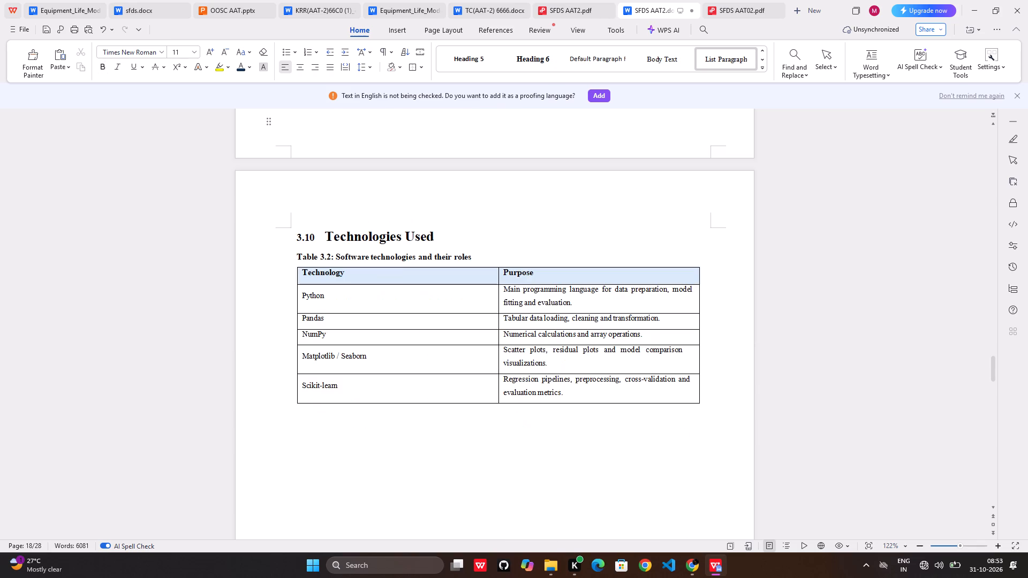
pyautogui.moveTo(446, 233); pyautogui.dragTo(324, 227)
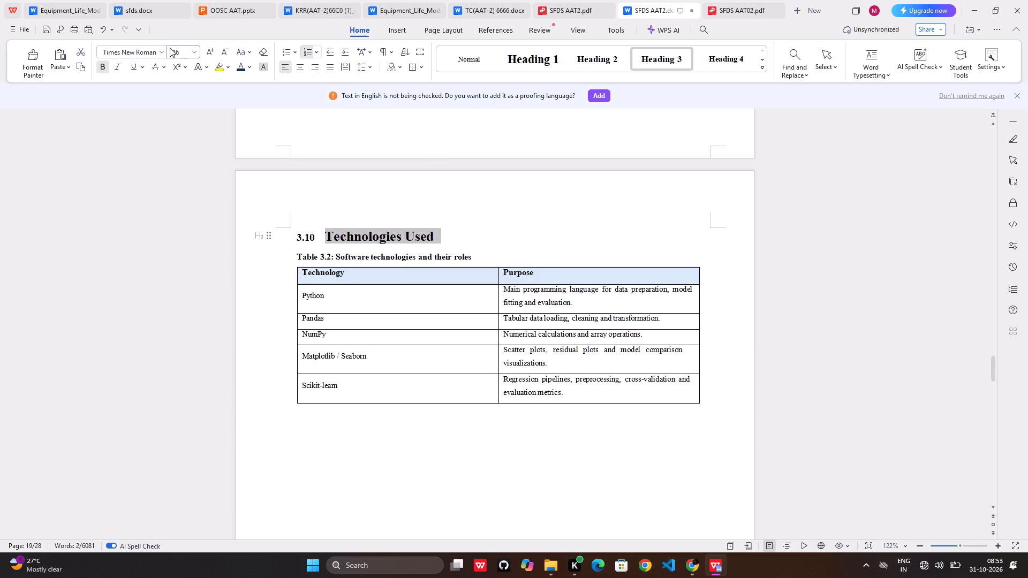
pyautogui.click(194, 51)
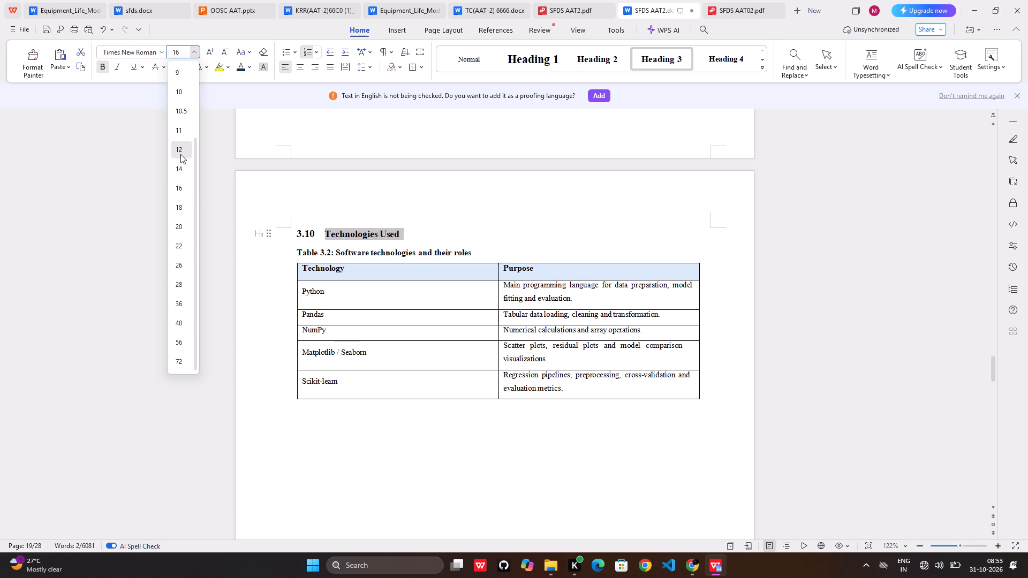
pyautogui.click(180, 153)
pyautogui.click(244, 71)
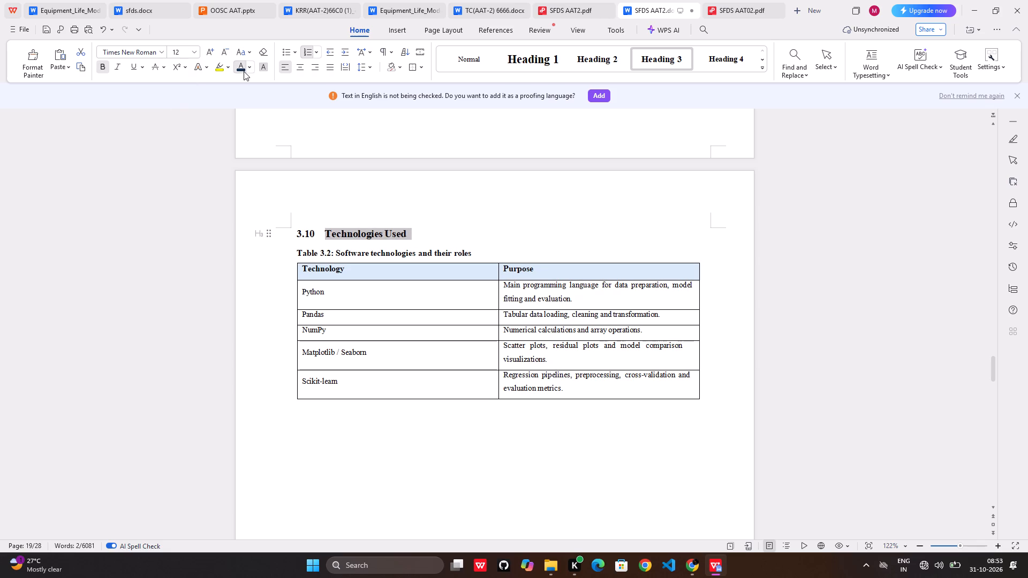
pyautogui.click(474, 243)
# Enlarge Table 3.2 so that it is slightly wider and its rows are noticeably taller.
pyautogui.moveTo(710, 412); pyautogui.dragTo(722, 462)
pyautogui.scroll(-4, 726, 444)
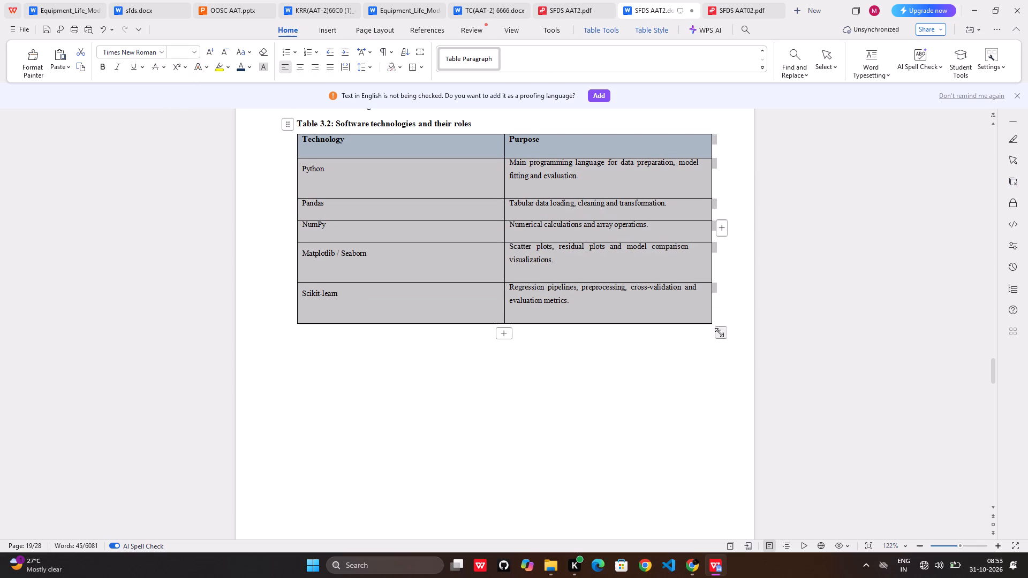
pyautogui.moveTo(719, 332); pyautogui.dragTo(719, 368)
# Copy list items 17 to 21 of section 3.9, paste them after item 21, and remove the trailing empty numbered item.
pyautogui.scroll(-2, 719, 369)
pyautogui.scroll(8, 719, 369)
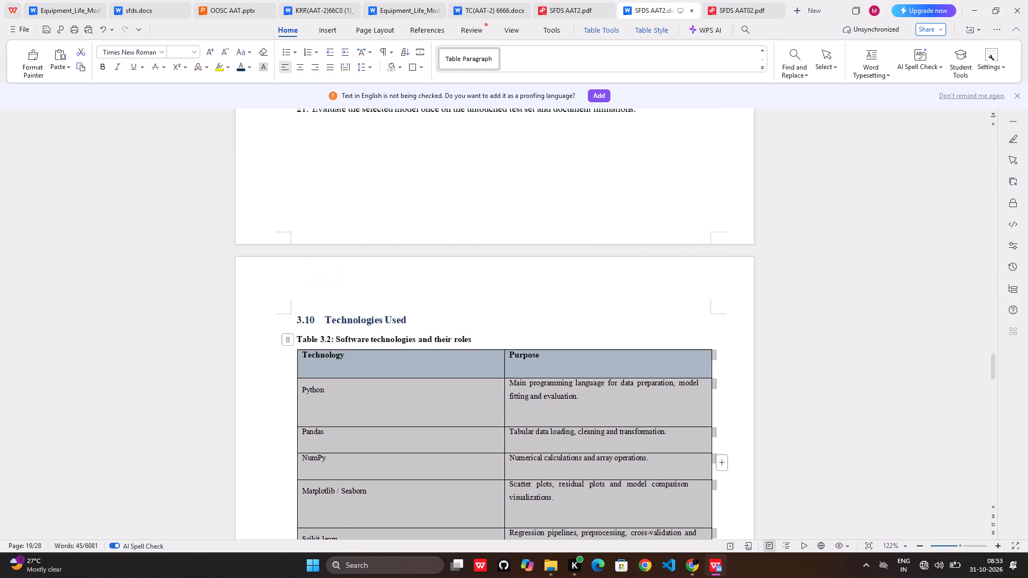
pyautogui.scroll(6, 718, 368)
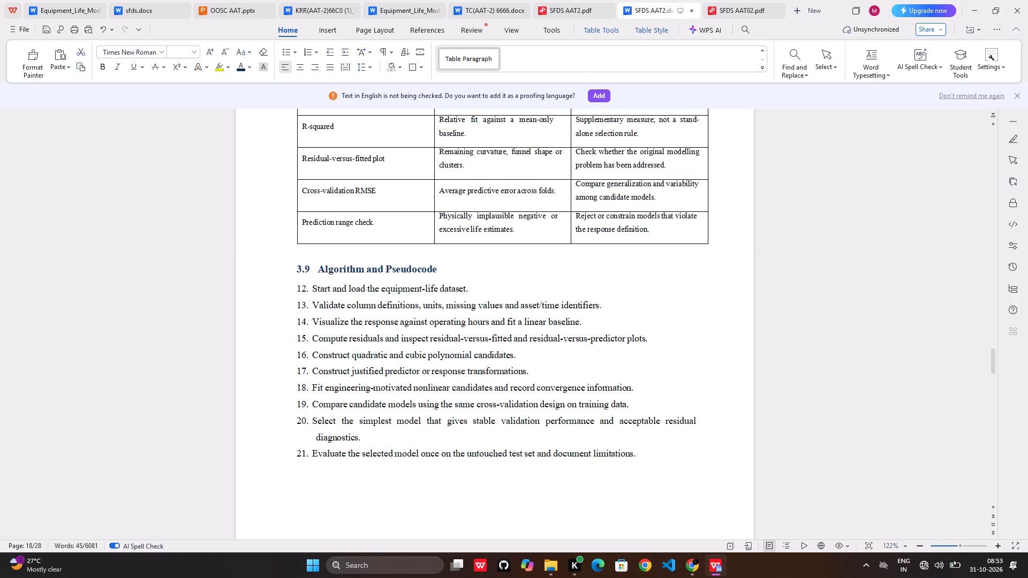
pyautogui.moveTo(293, 362); pyautogui.dragTo(640, 457)
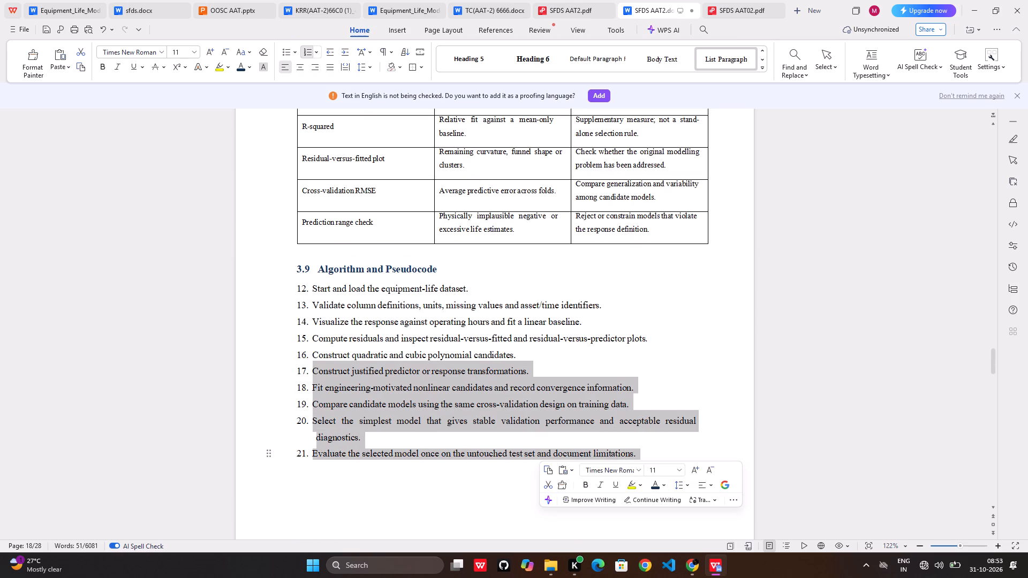
pyautogui.hotkey('ctrl', 'c')
pyautogui.scroll(-4, 640, 457)
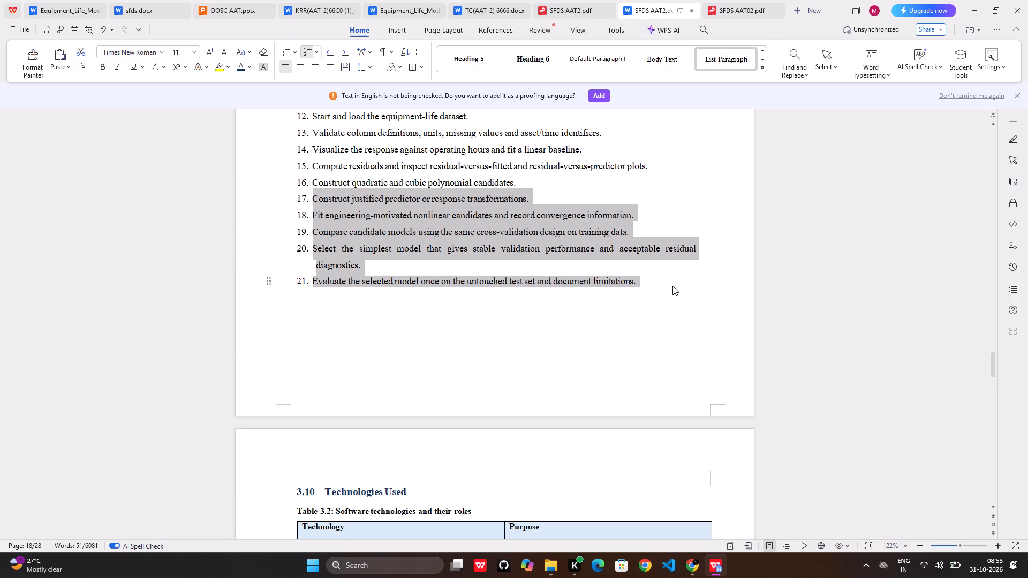
pyautogui.click(672, 286)
pyautogui.press('Return')
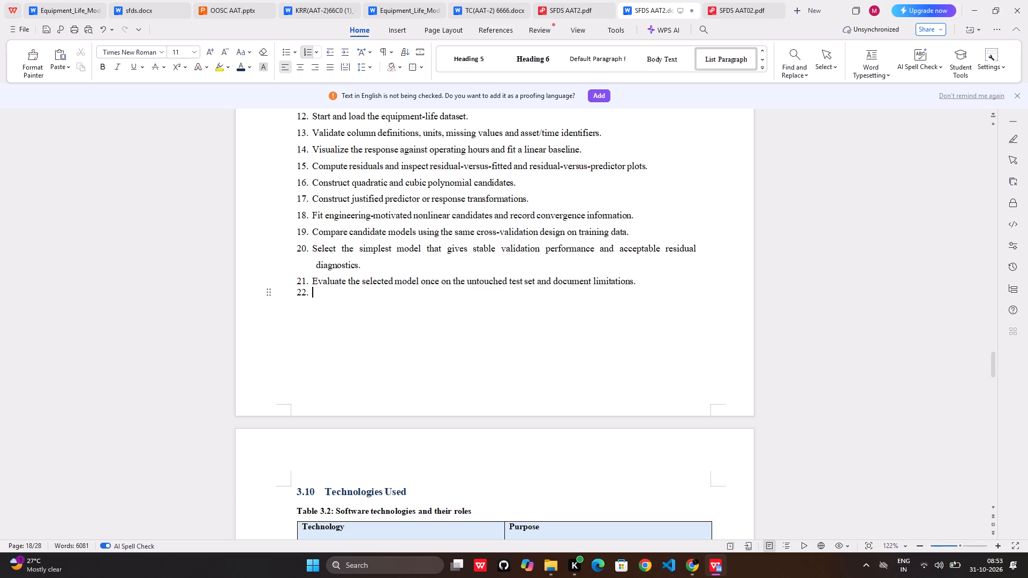
pyautogui.hotkey('ctrl', 'v')
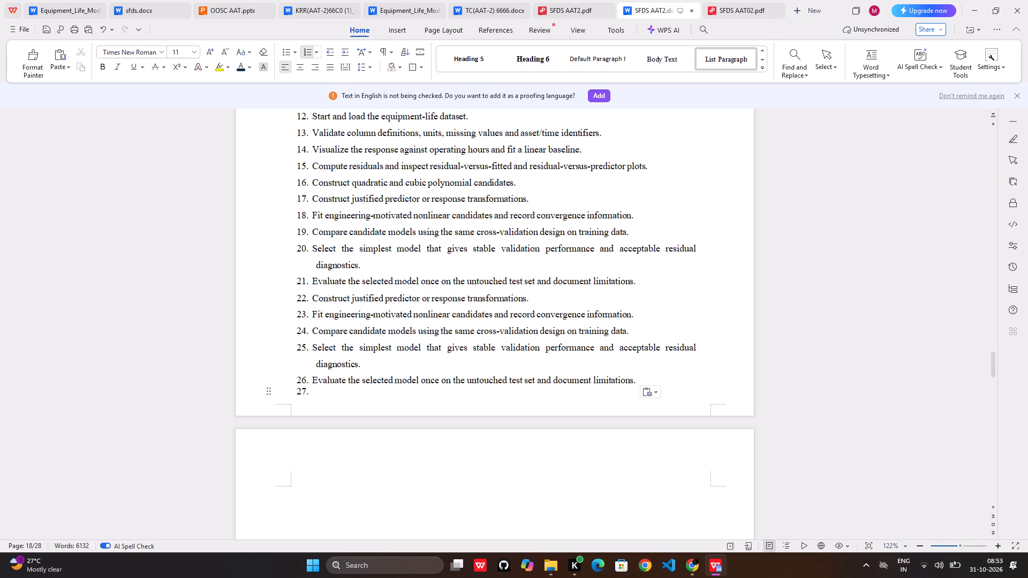
pyautogui.press('BackSpace')
pyautogui.press('BackSpace')
# Remove the blank lines above the section 3.10 heading so it starts at the top of its page.
pyautogui.scroll(-3, 514, 194)
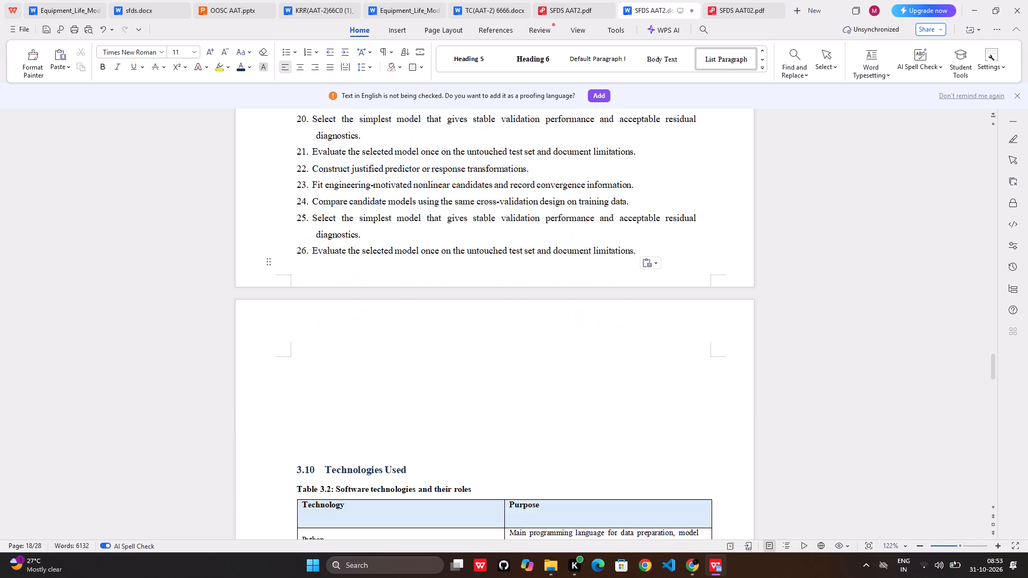
pyautogui.moveTo(307, 439); pyautogui.dragTo(301, 345)
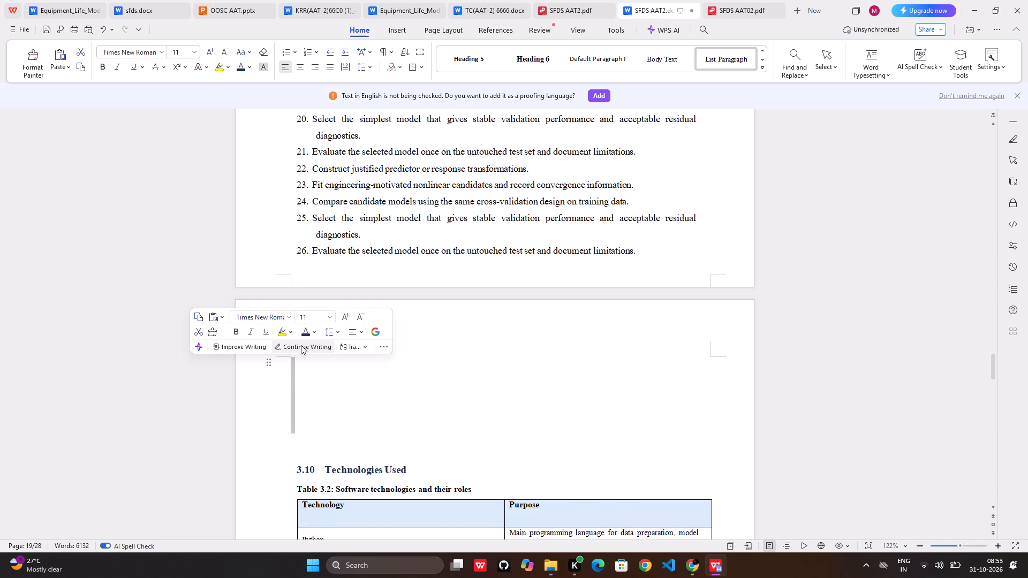
pyautogui.press('BackSpace')
pyautogui.press('BackSpace')
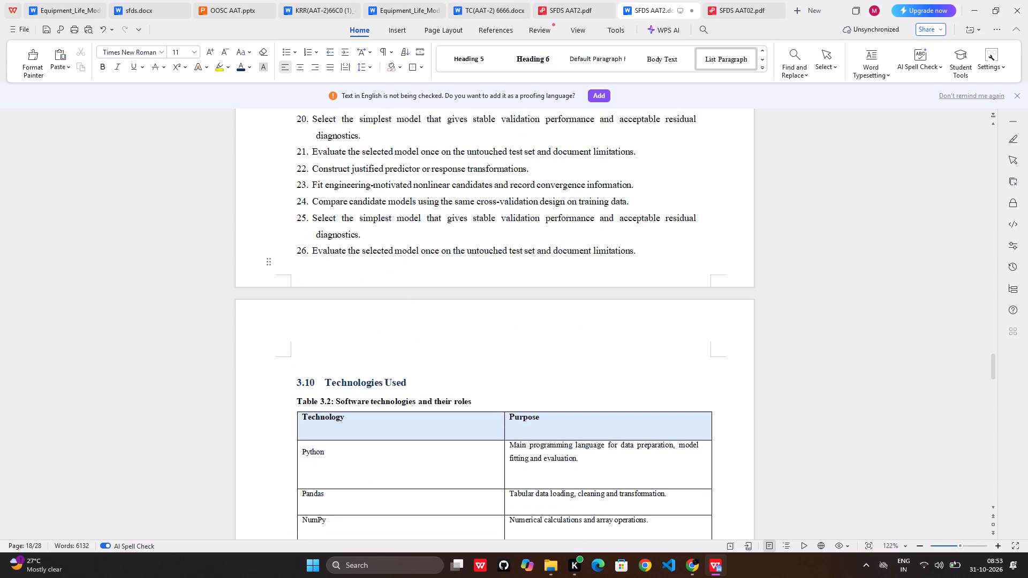
pyautogui.click(301, 365)
pyautogui.press('BackSpace')
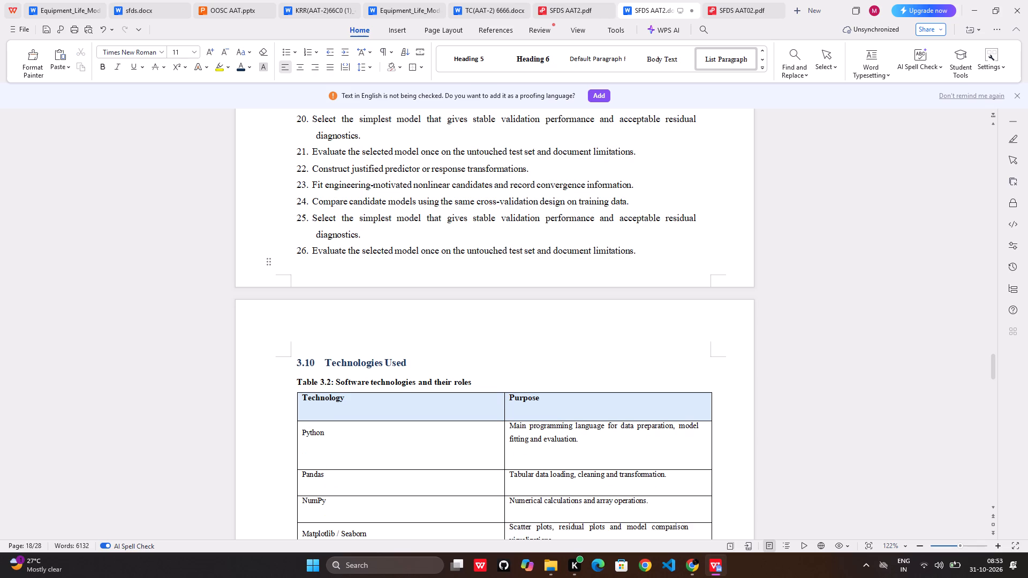
# Colour the Chapter 4 title lines and the section 4.1 heading dark blue.
pyautogui.scroll(-10, 351, 296)
pyautogui.scroll(-10, 425, 234)
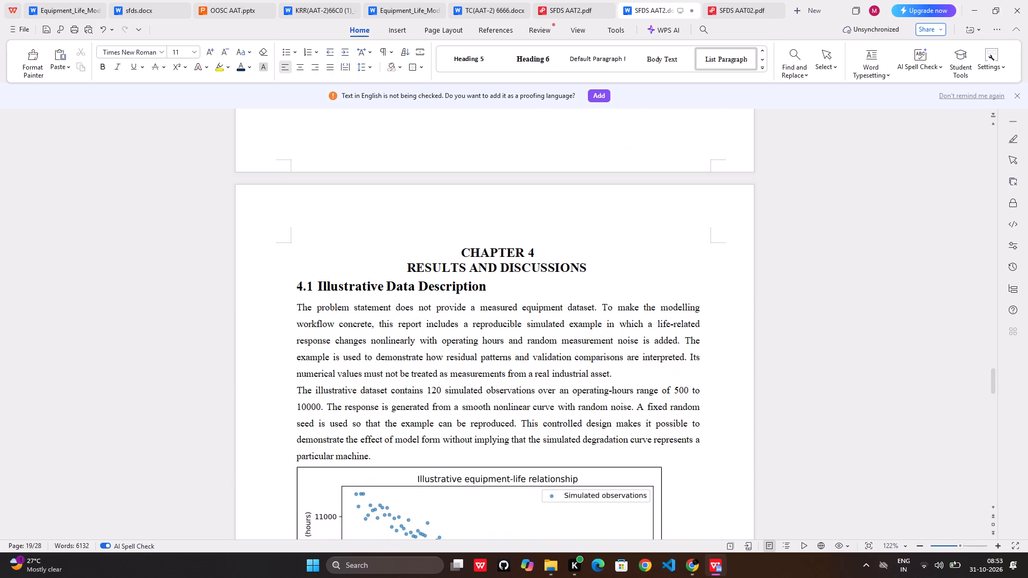
pyautogui.moveTo(490, 292); pyautogui.dragTo(405, 235)
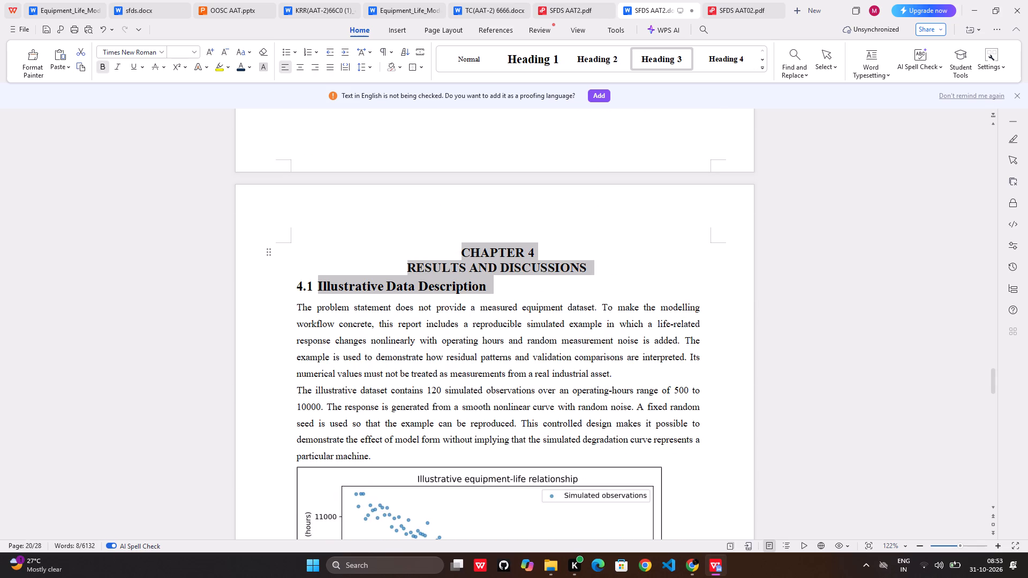
pyautogui.moveTo(405, 235); pyautogui.dragTo(393, 233)
pyautogui.click(238, 64)
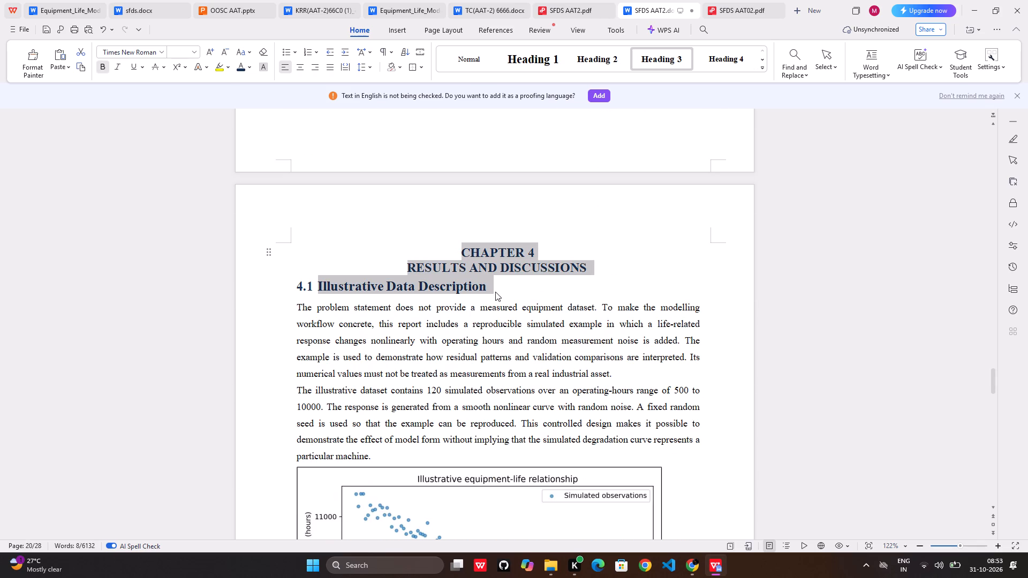
# Set both the number and the text of the section 4.1 heading "Illustrative Data Description" to font size 12.
pyautogui.click(495, 292)
pyautogui.doubleClick(494, 289)
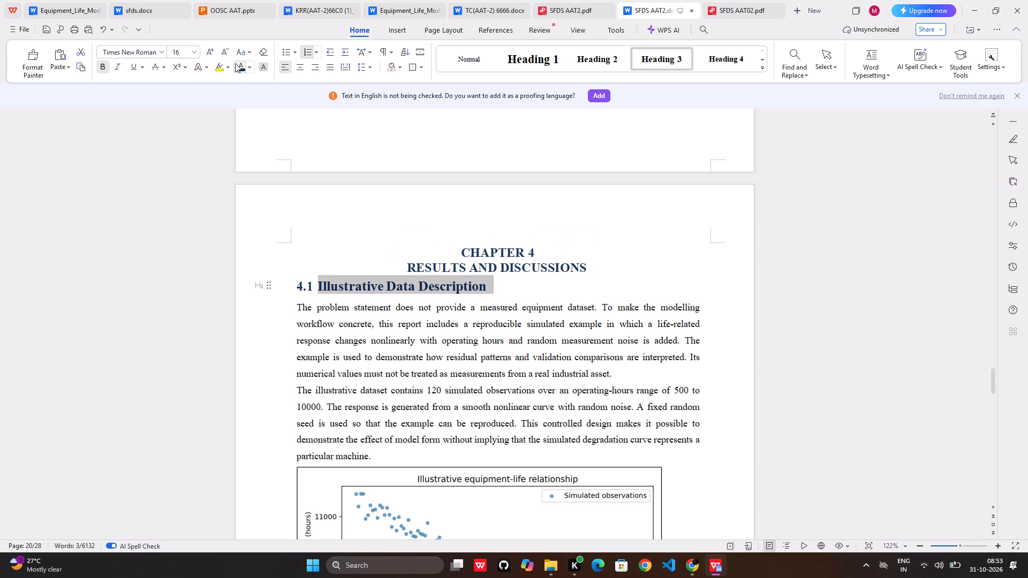
pyautogui.click(198, 52)
pyautogui.click(183, 149)
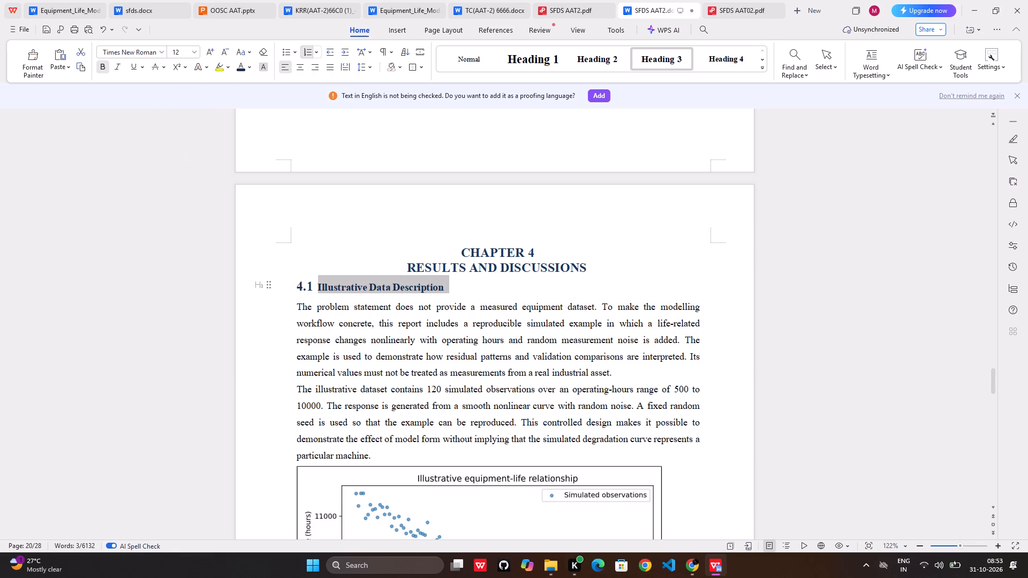
pyautogui.doubleClick(298, 284)
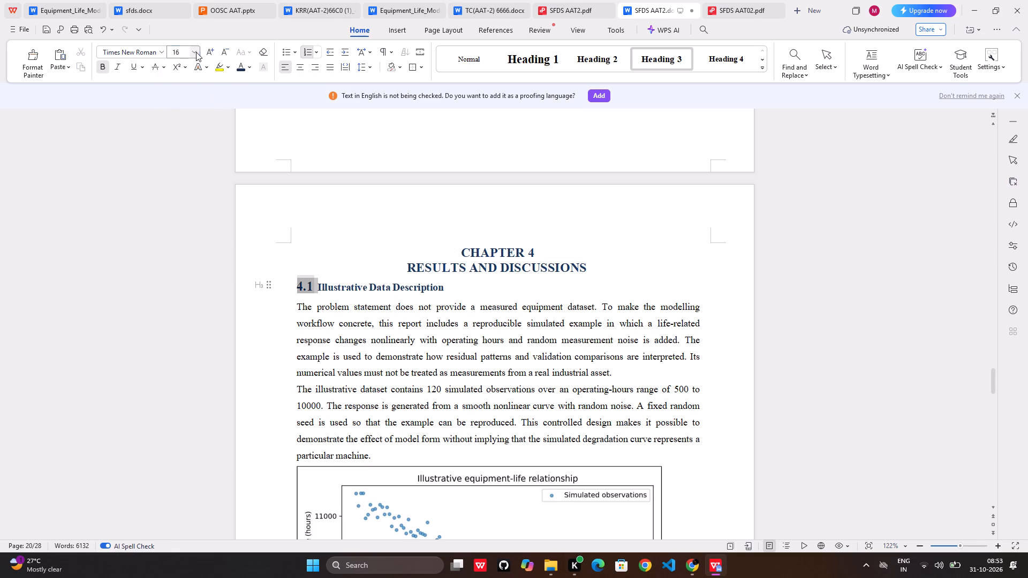
pyautogui.click(196, 52)
pyautogui.click(178, 148)
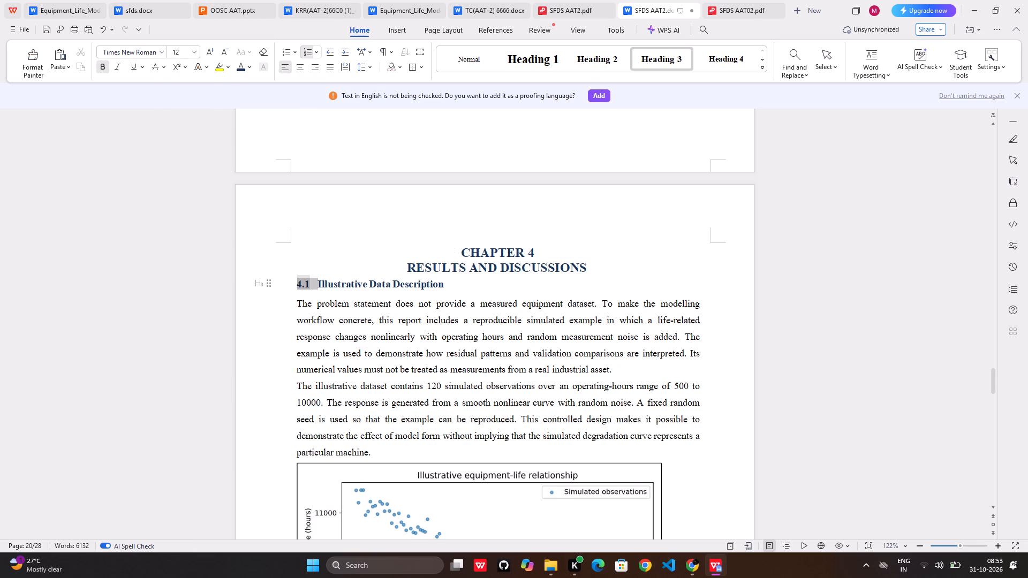
# Set the section 4.2 heading "Residual Pattern Analysis" to font size 12.
pyautogui.click(574, 301)
pyautogui.scroll(-7, 592, 263)
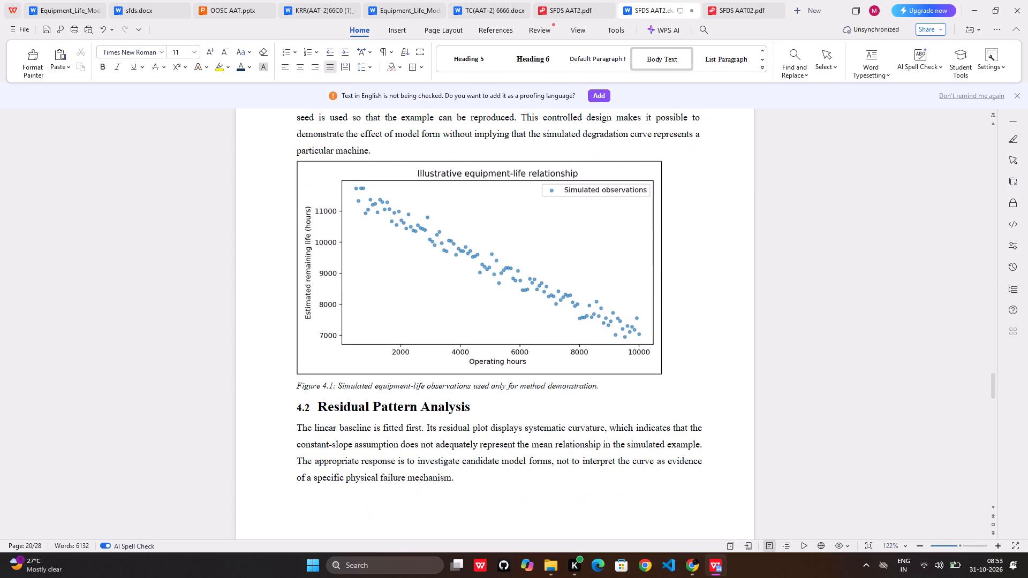
pyautogui.scroll(-4, 594, 241)
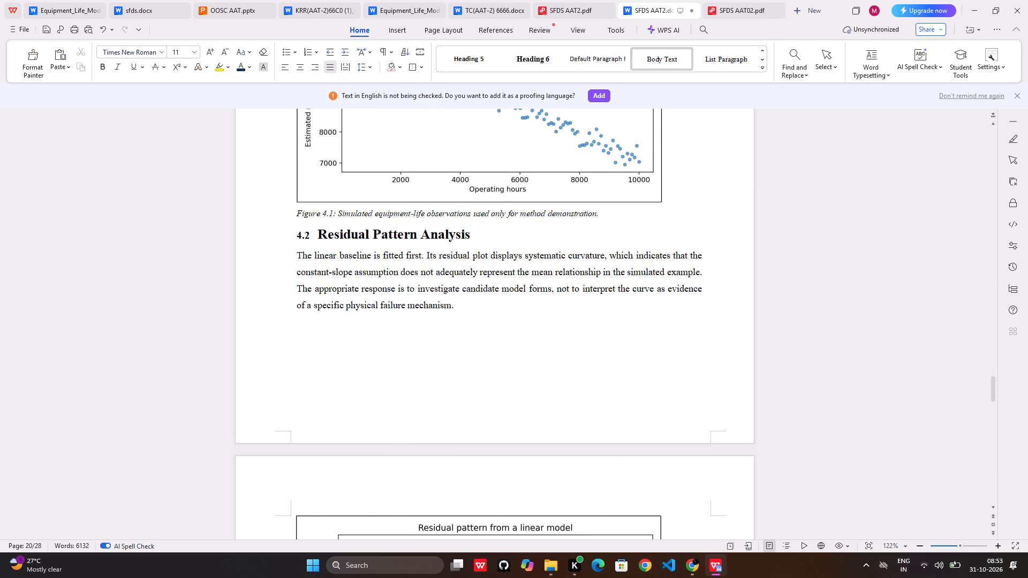
pyautogui.moveTo(478, 234); pyautogui.dragTo(281, 226)
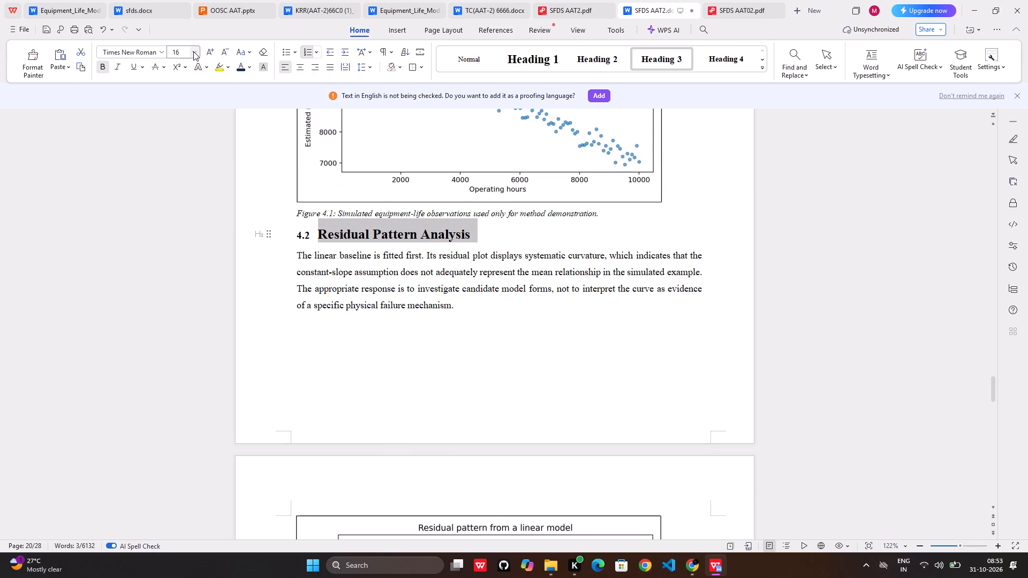
pyautogui.click(196, 51)
pyautogui.click(178, 149)
pyautogui.click(482, 298)
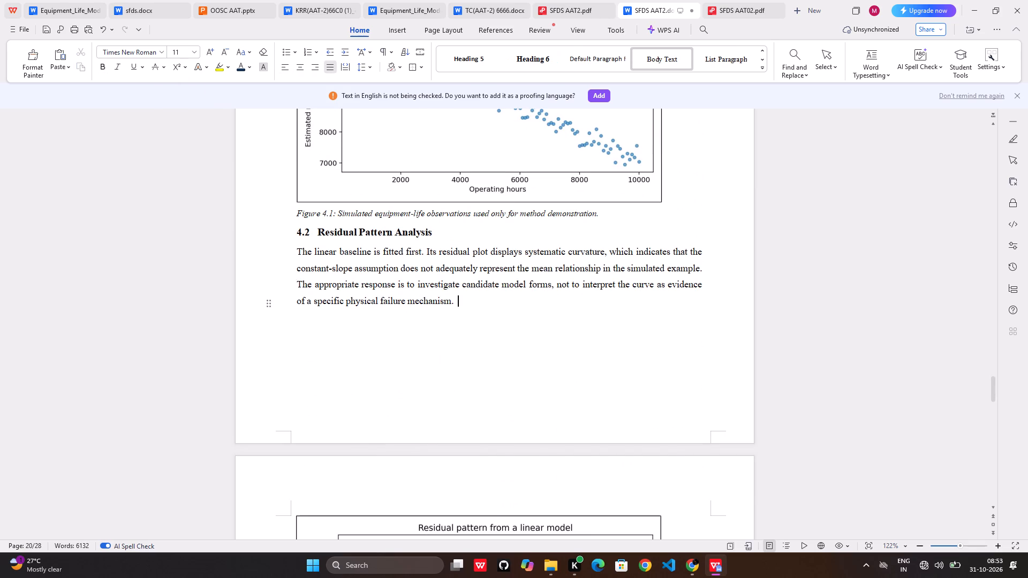
# Make the Figure 4.1 caption bold at font size 12.
pyautogui.scroll(8, 488, 295)
pyautogui.scroll(-5, 519, 287)
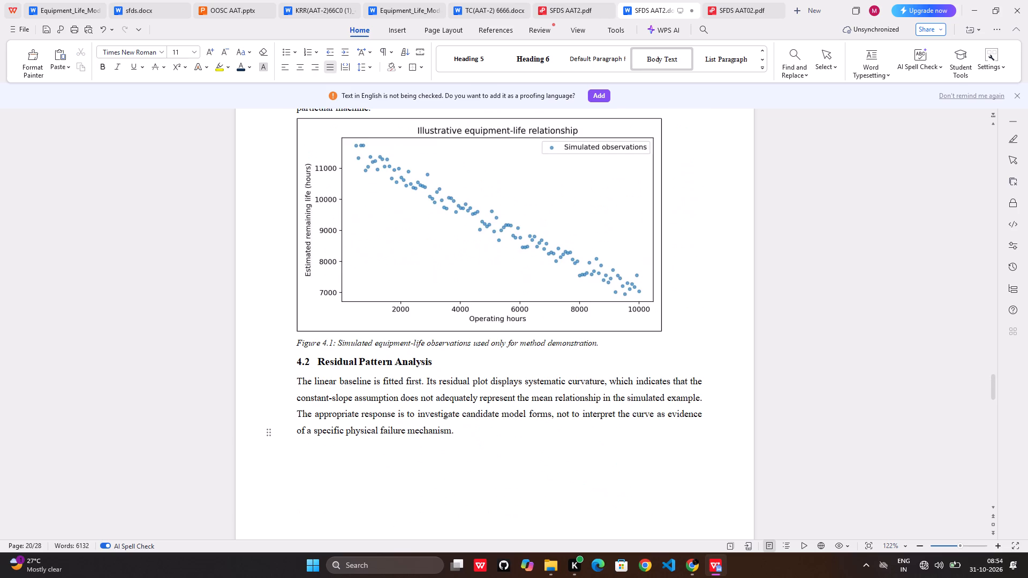
pyautogui.moveTo(292, 345); pyautogui.dragTo(620, 337)
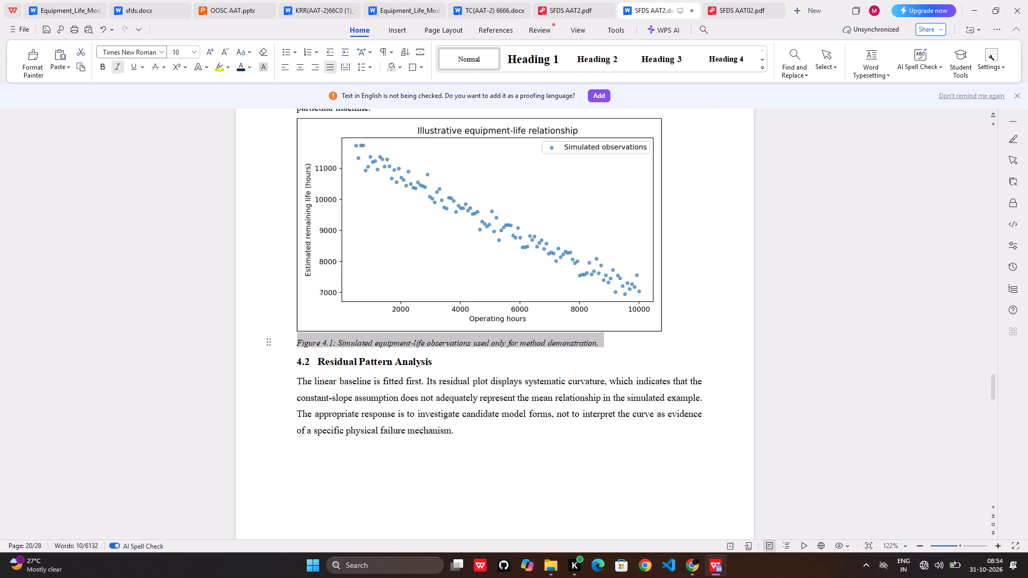
pyautogui.click(104, 67)
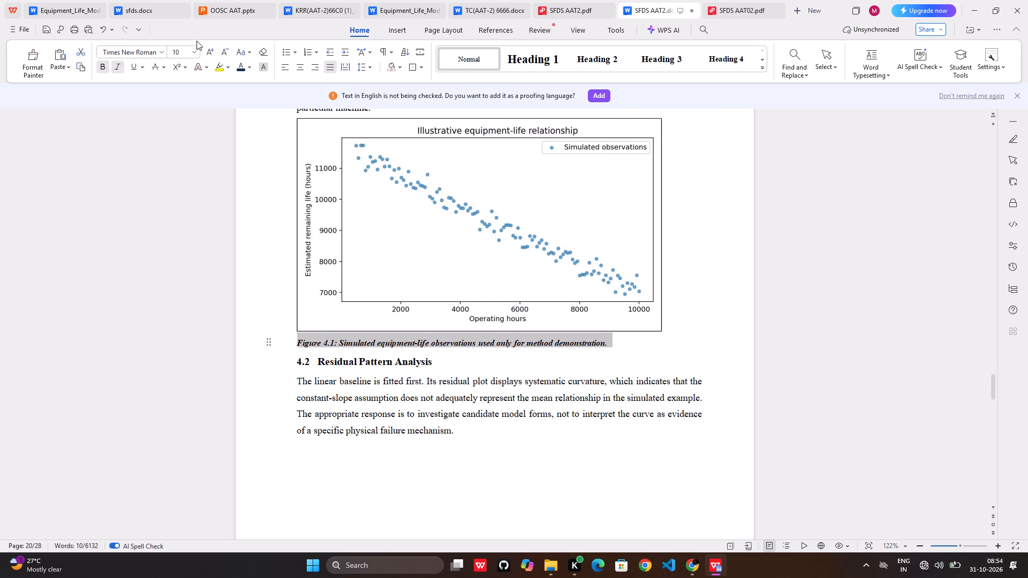
pyautogui.click(193, 51)
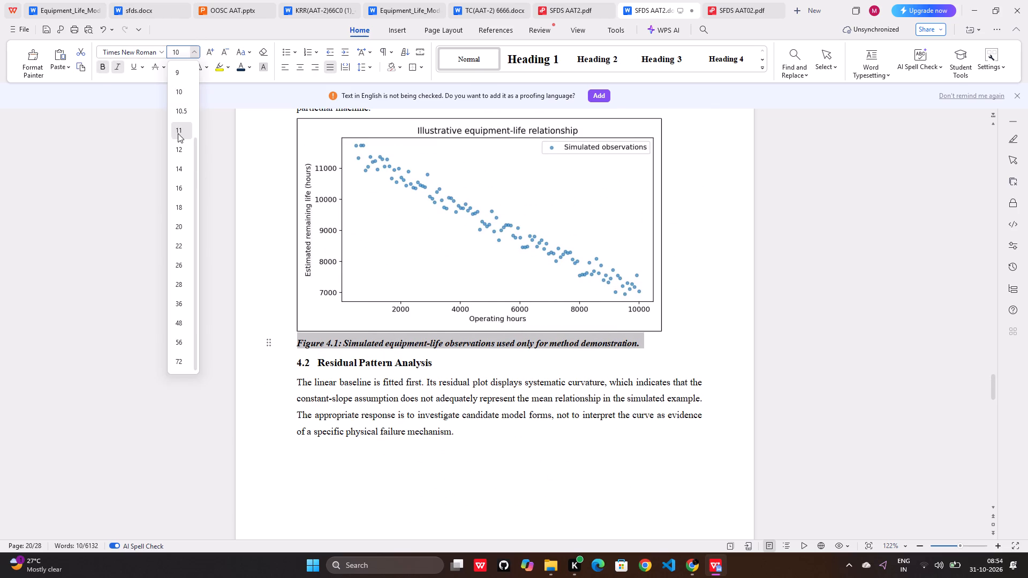
pyautogui.click(182, 153)
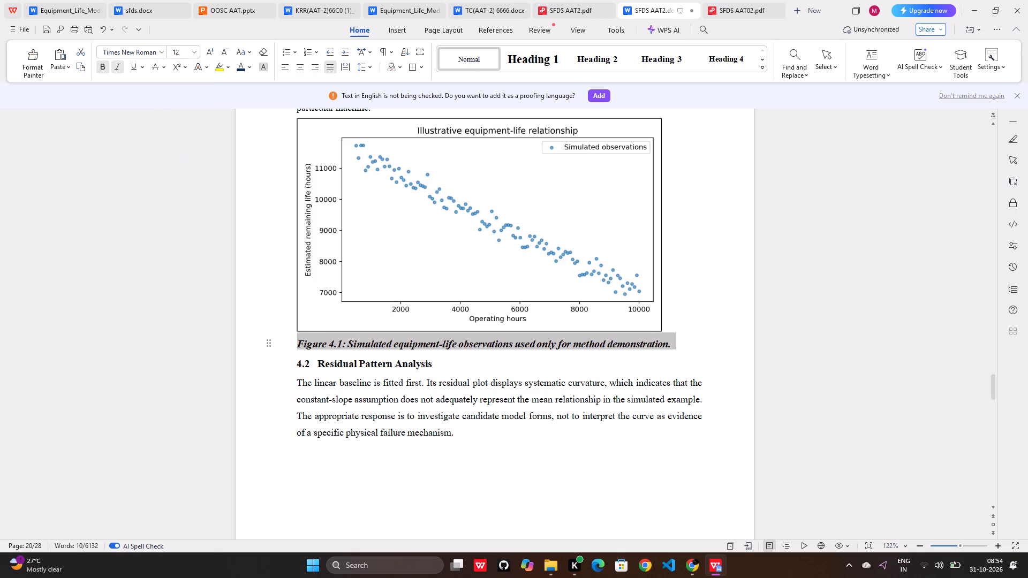
pyautogui.click(750, 302)
# Copy the section 4.1 text from "The response is generated" to "particular machine." and paste it at the end of the section 4.2 paragraph.
pyautogui.scroll(6, 737, 310)
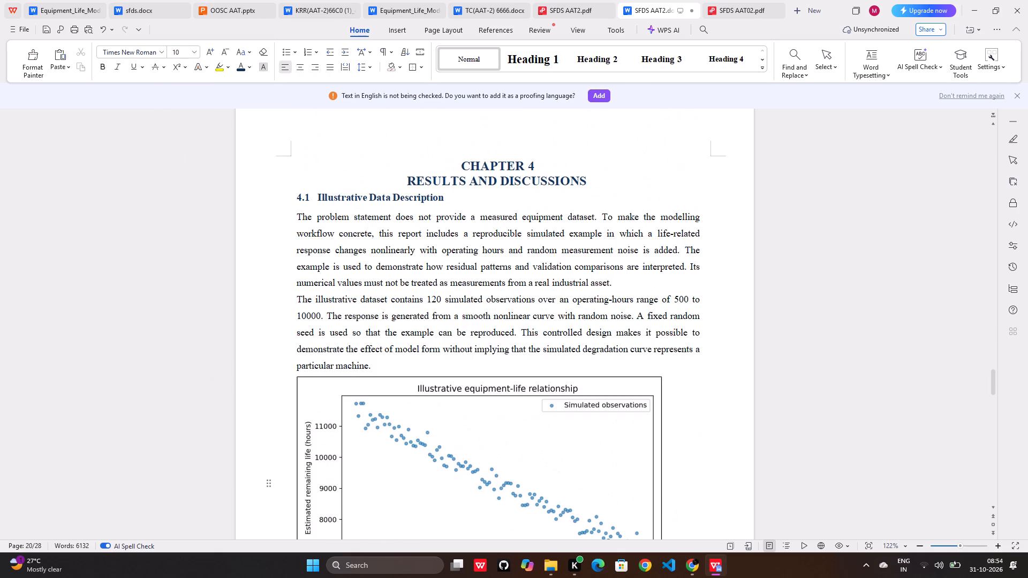
pyautogui.scroll(-13, 734, 306)
pyautogui.scroll(6, 734, 302)
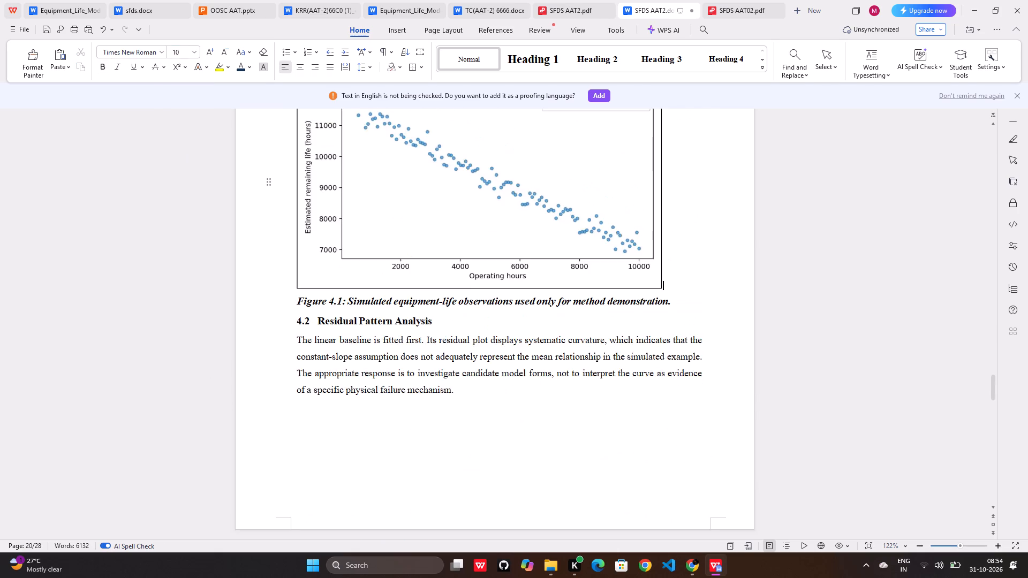
pyautogui.scroll(4, 564, 269)
pyautogui.moveTo(325, 185); pyautogui.dragTo(336, 200)
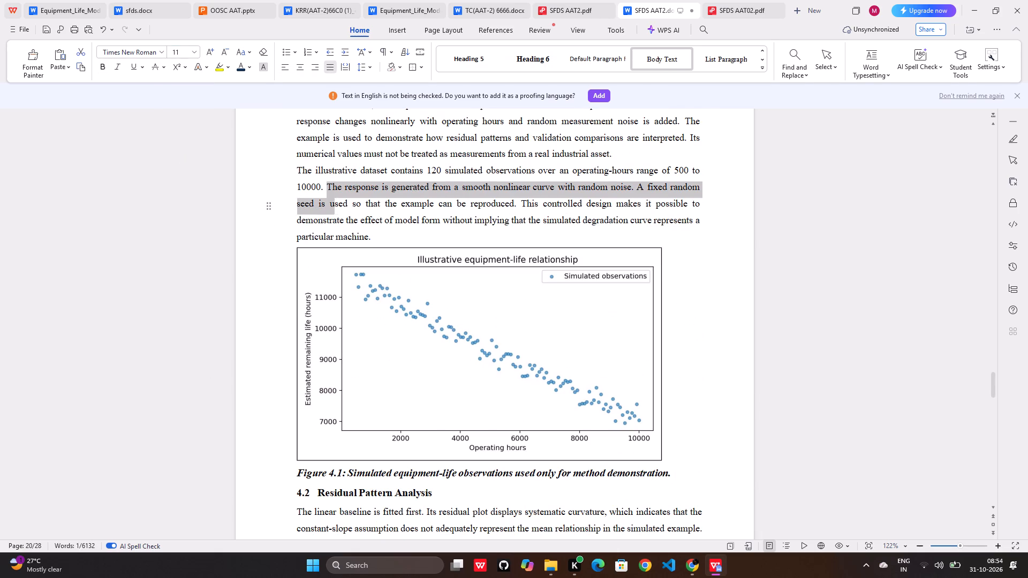
pyautogui.moveTo(336, 200); pyautogui.dragTo(376, 236)
pyautogui.hotkey('ctrl', 'c')
pyautogui.scroll(-5, 419, 207)
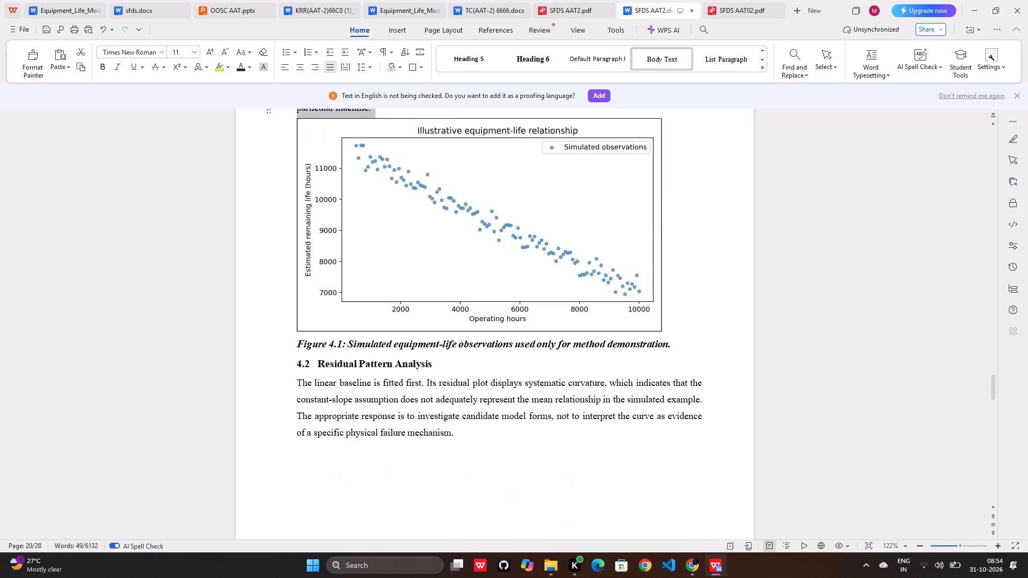
pyautogui.click(455, 347)
pyautogui.hotkey('ctrl', 'v')
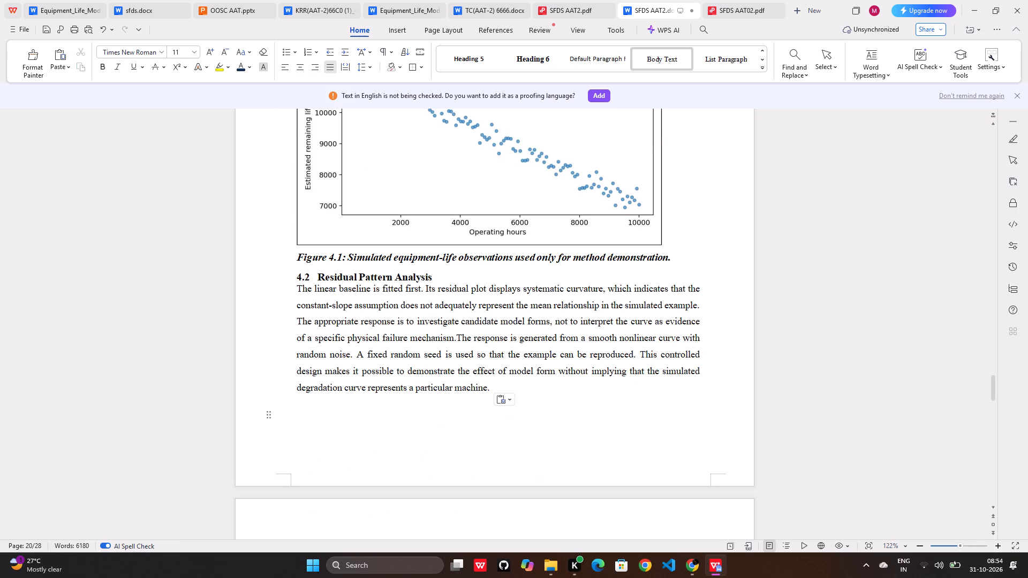
# Colour the section 4.2 heading "Residual Pattern Analysis" dark blue.
pyautogui.moveTo(442, 275); pyautogui.dragTo(300, 261)
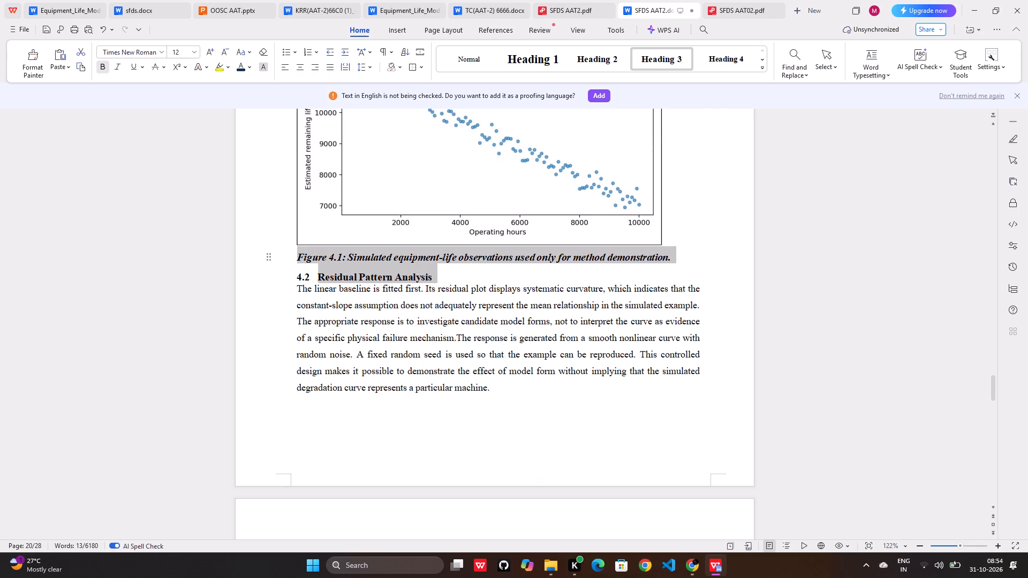
pyautogui.moveTo(300, 261); pyautogui.dragTo(306, 277)
pyautogui.click(244, 65)
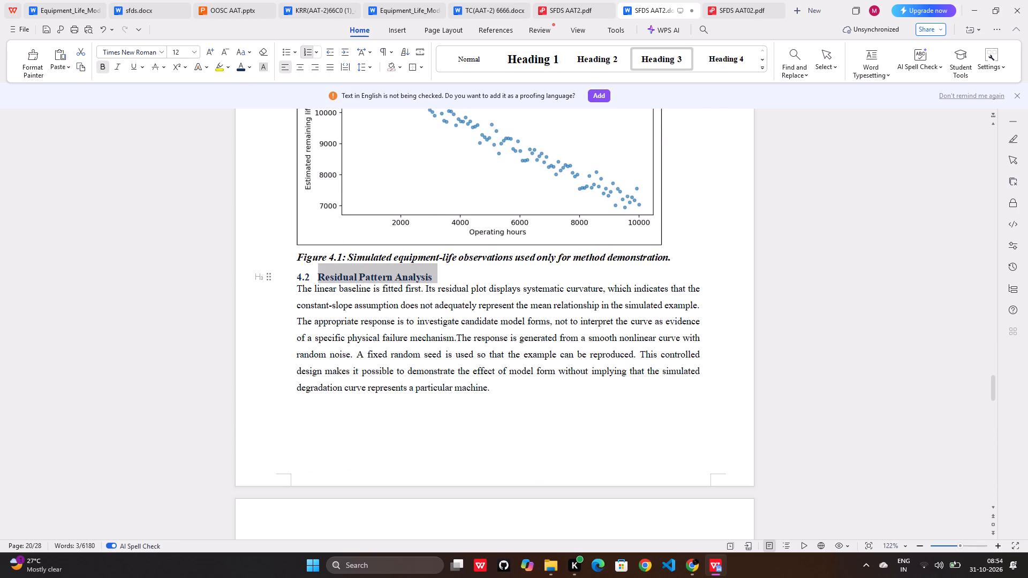
pyautogui.click(838, 317)
# Make the Figure 4.2 caption bold.
pyautogui.scroll(-10, 675, 323)
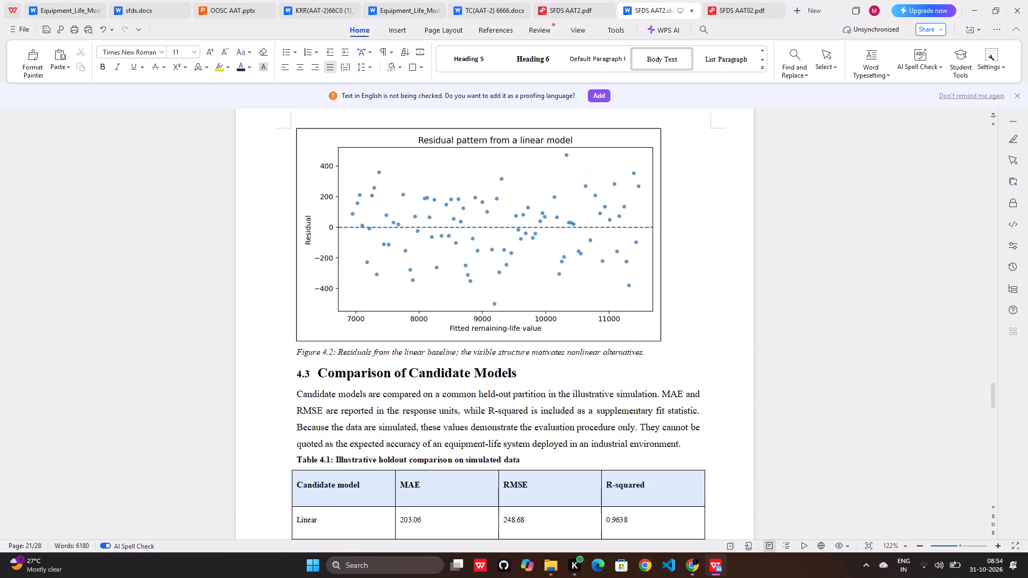
pyautogui.scroll(-3, 675, 323)
pyautogui.moveTo(648, 223); pyautogui.dragTo(317, 218)
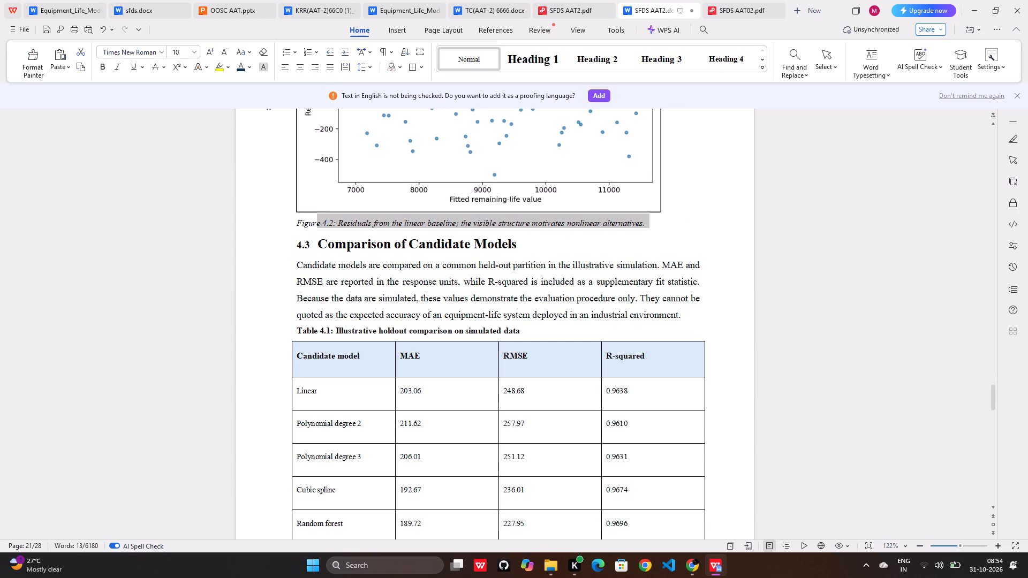
pyautogui.moveTo(317, 218); pyautogui.dragTo(294, 227)
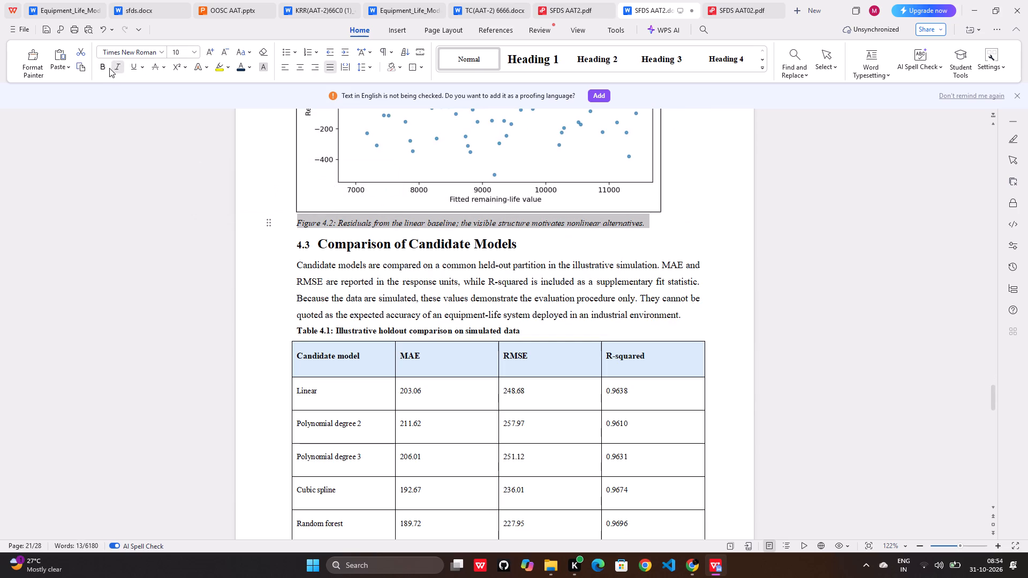
pyautogui.click(107, 67)
pyautogui.click(899, 272)
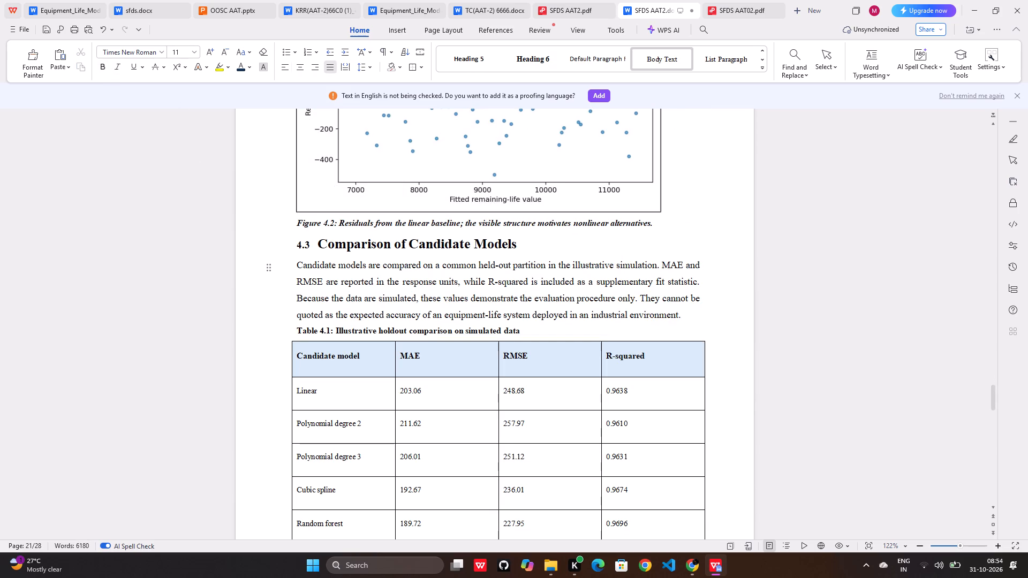
# Format the section 4.3 heading "Comparison of Candidate Models" in dark blue at font size 12.
pyautogui.moveTo(519, 244); pyautogui.dragTo(305, 234)
pyautogui.click(240, 67)
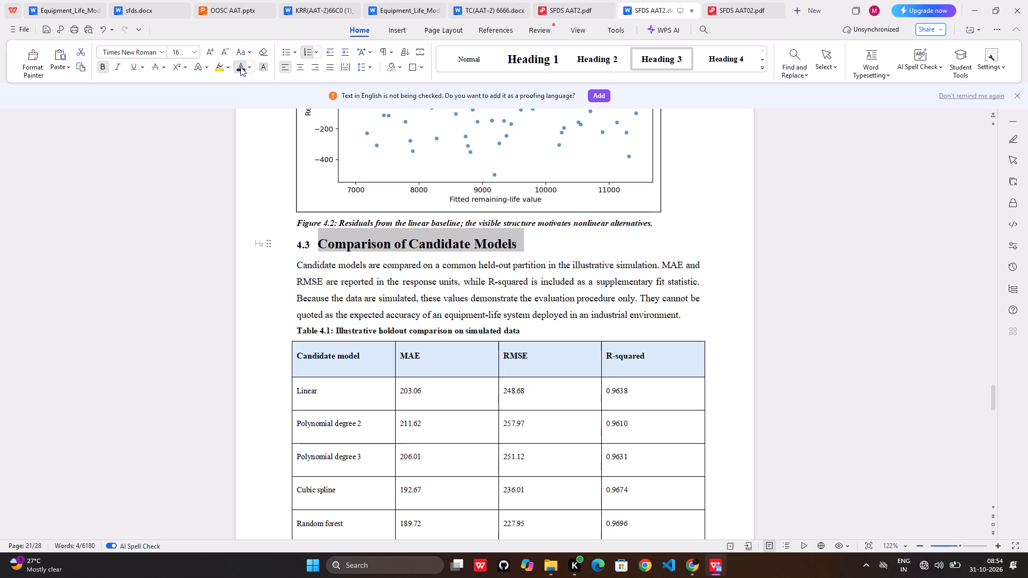
pyautogui.click(195, 52)
pyautogui.click(180, 153)
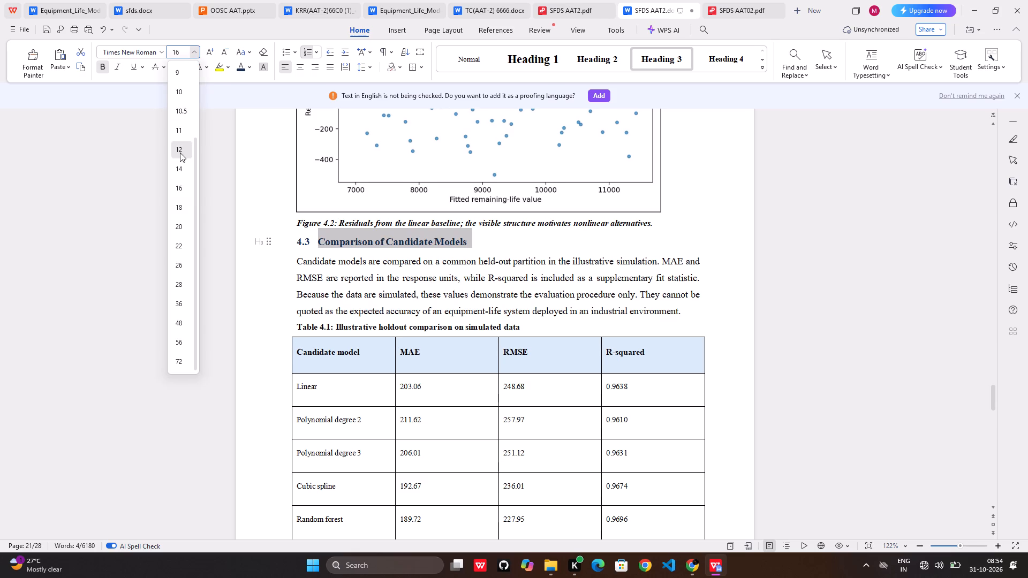
pyautogui.click(771, 187)
# Justify the body paragraph of section 4.3, "Comparison of Candidate Models".
pyautogui.scroll(-2, 723, 179)
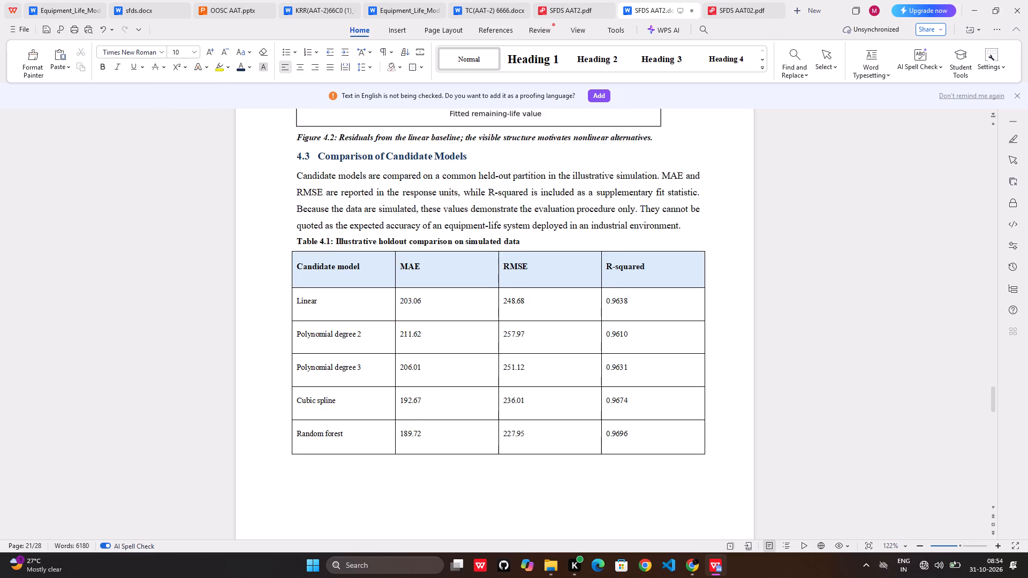
pyautogui.moveTo(296, 176); pyautogui.dragTo(403, 216)
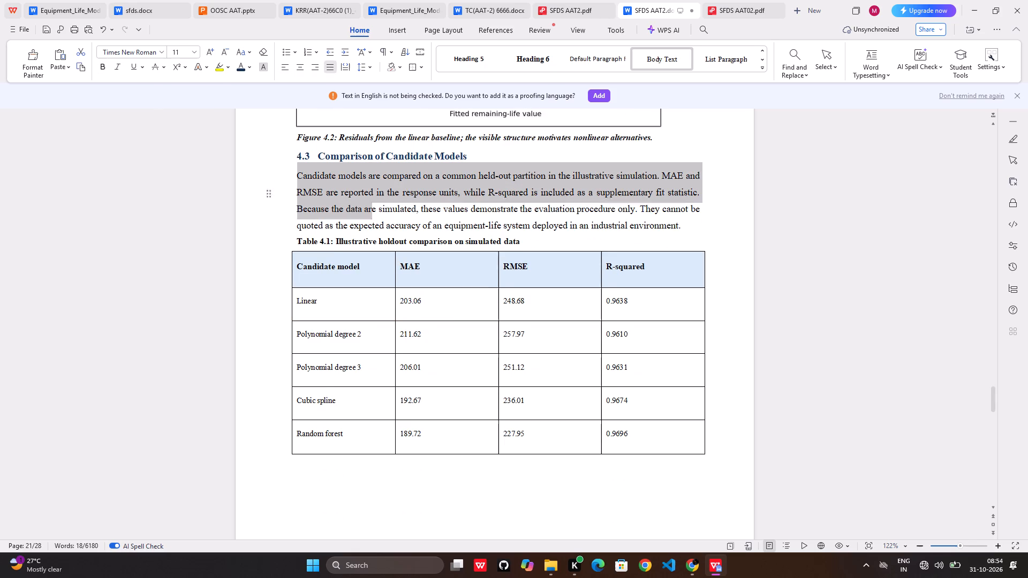
pyautogui.moveTo(403, 216); pyautogui.dragTo(709, 226)
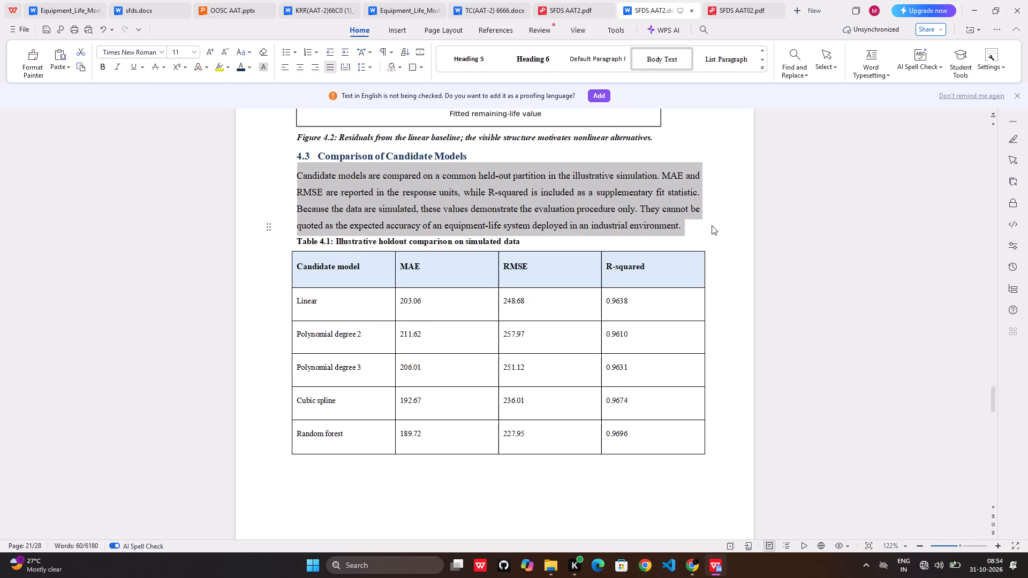
pyautogui.hotkey('ctrl', 'j')
pyautogui.hotkey('ctrl', 'j')
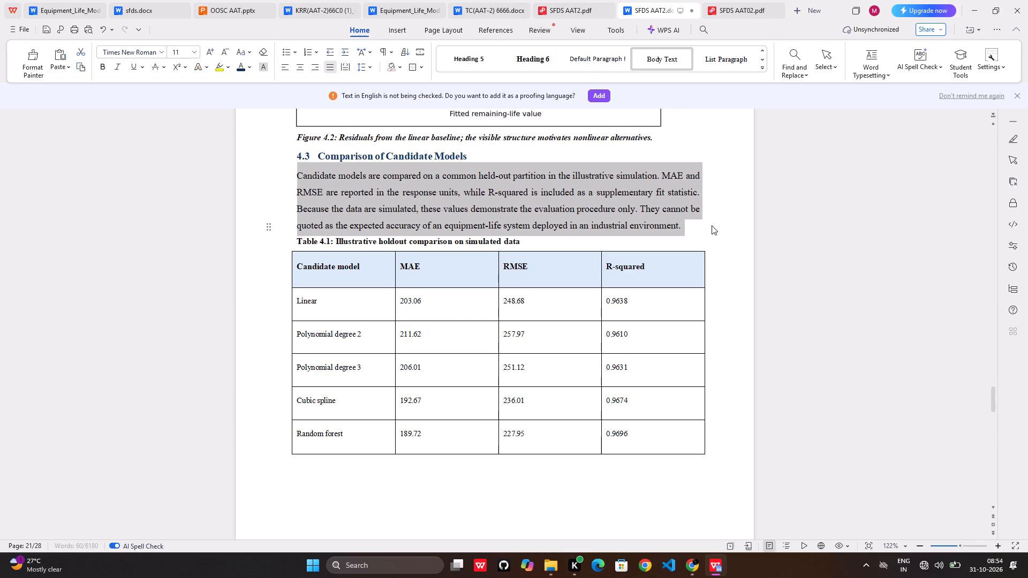
pyautogui.click(712, 227)
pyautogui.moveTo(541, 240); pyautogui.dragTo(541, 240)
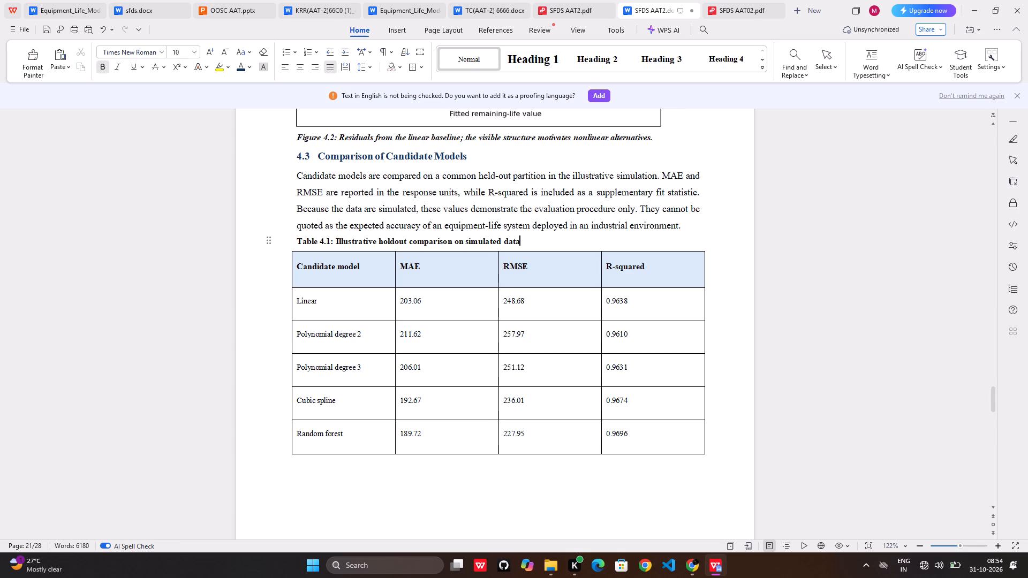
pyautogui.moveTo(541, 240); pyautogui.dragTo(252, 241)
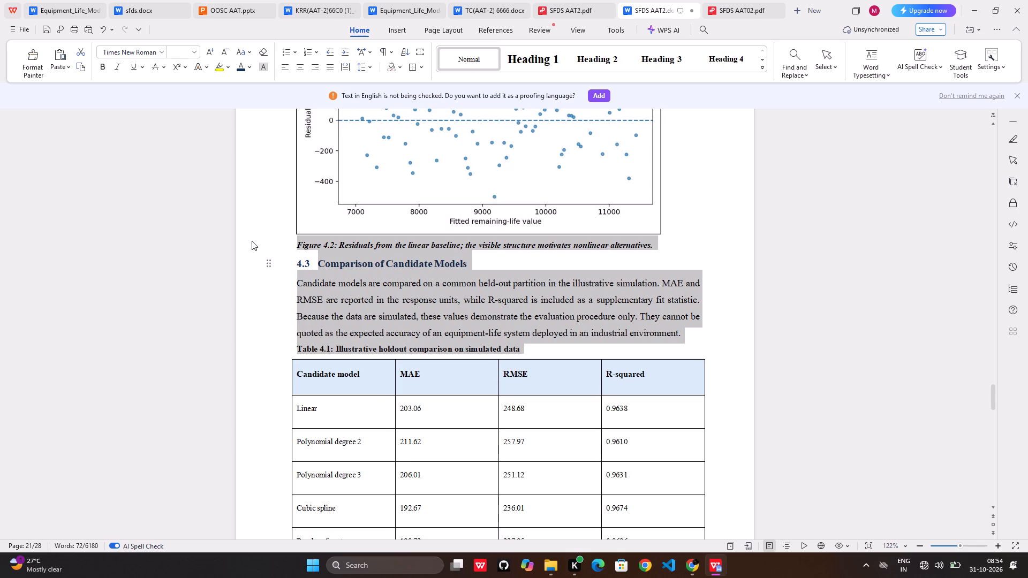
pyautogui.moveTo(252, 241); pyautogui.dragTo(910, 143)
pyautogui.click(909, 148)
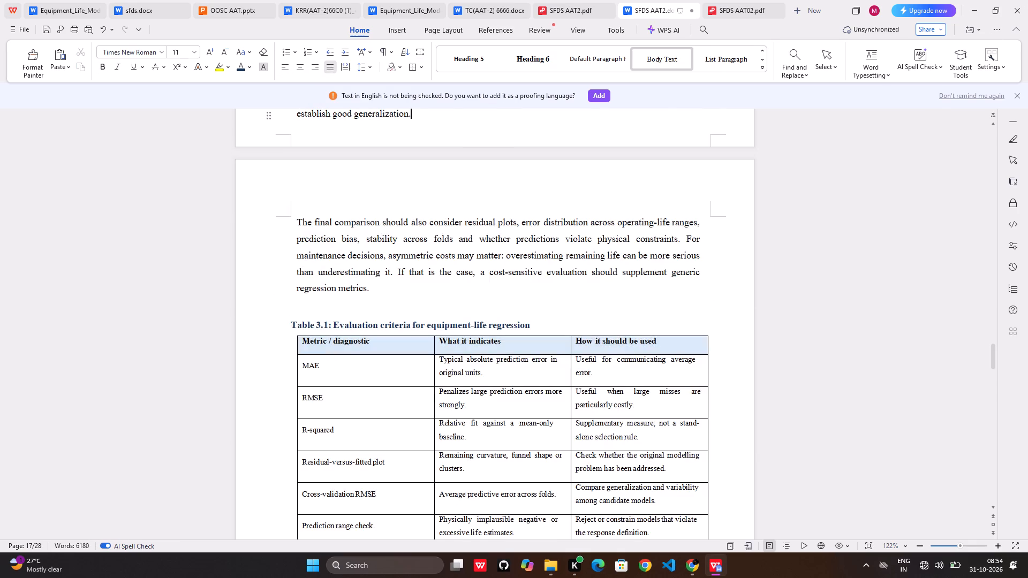
# Delete the text of item 26, "Evaluate the selected model once on the untouched test set and document limitations.", from the section 3.9 list.
pyautogui.scroll(-20, 910, 147)
pyautogui.scroll(-16, 910, 147)
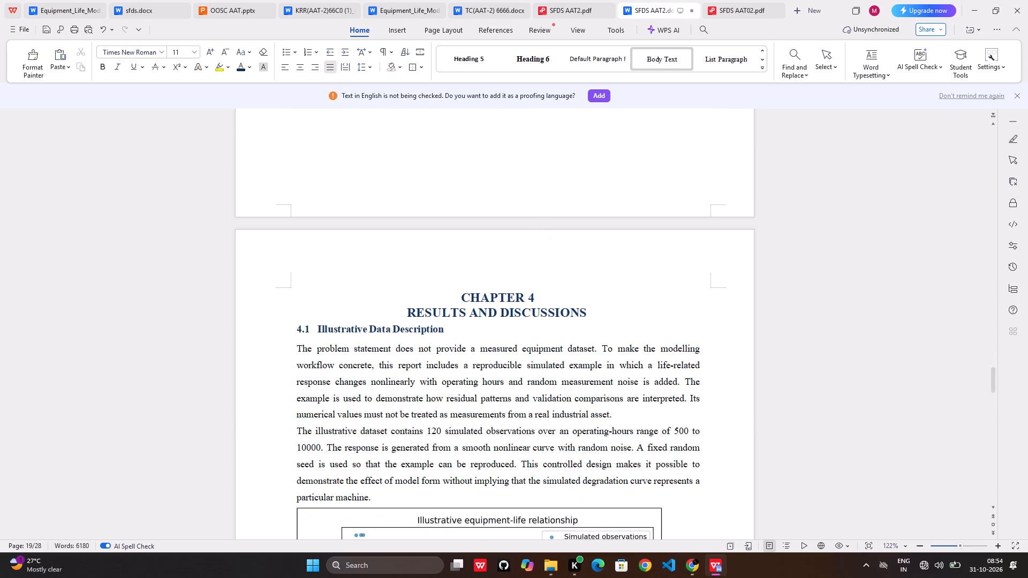
pyautogui.scroll(20, 881, 159)
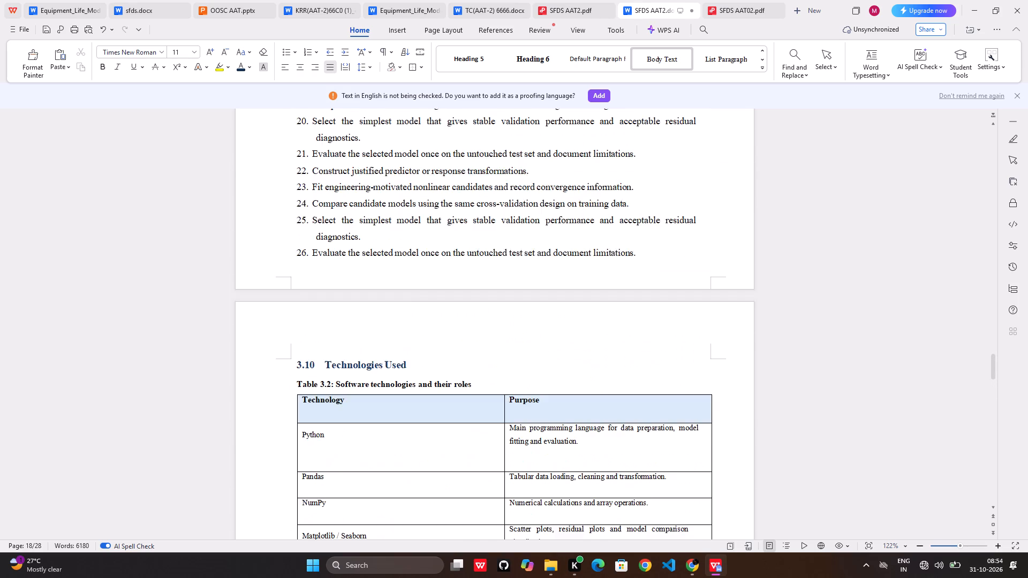
pyautogui.scroll(6, 881, 159)
pyautogui.scroll(-6, 881, 159)
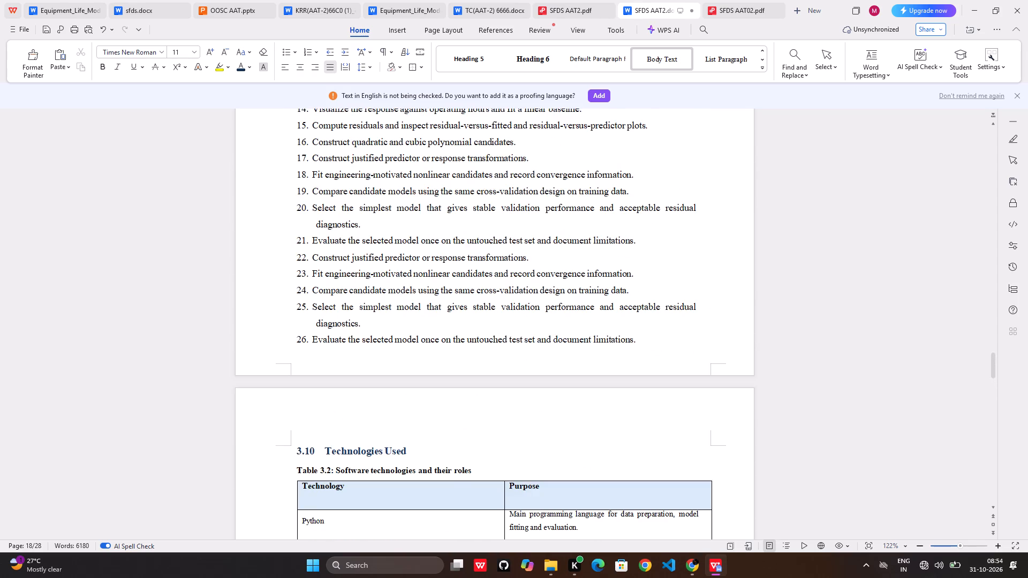
pyautogui.scroll(6, 881, 159)
pyautogui.scroll(-6, 881, 159)
pyautogui.moveTo(639, 335); pyautogui.dragTo(279, 339)
pyautogui.press('BackSpace')
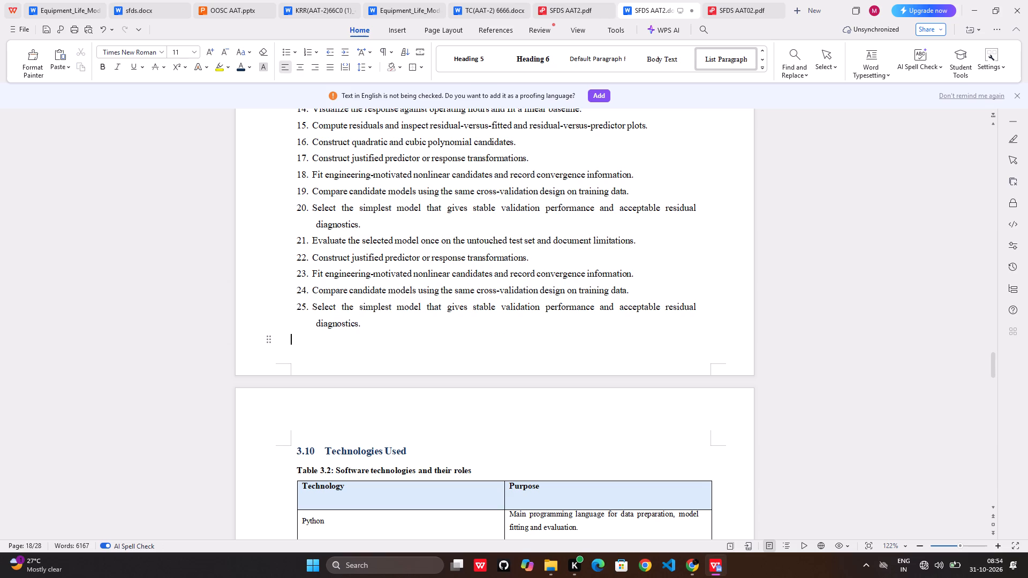
# Copy the paragraph from "The final comparison should also consider" to "regression metrics." above Table 3.1 and paste it below Table 3.2, after blank lines.
pyautogui.scroll(13, 512, 253)
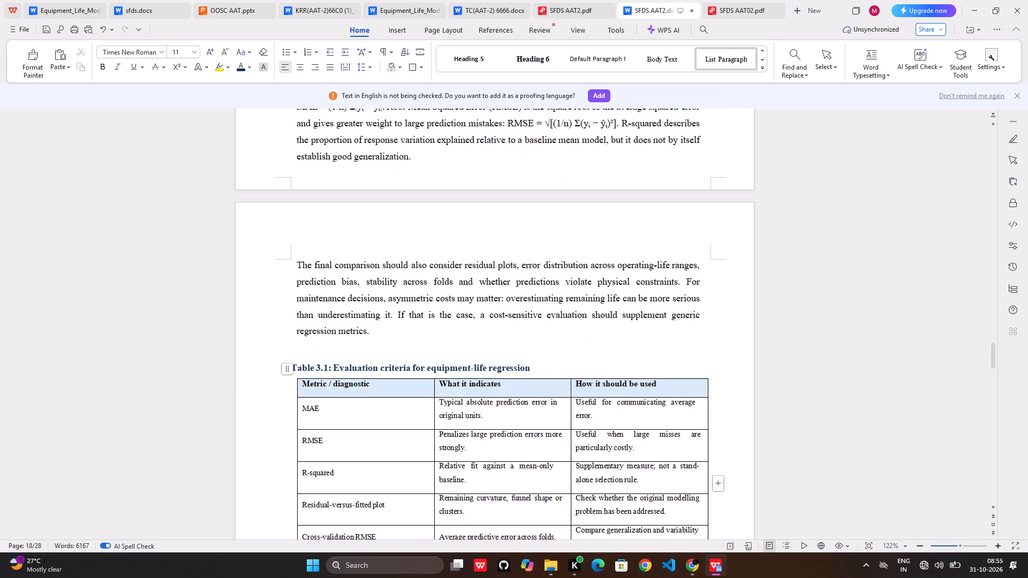
pyautogui.moveTo(297, 265); pyautogui.dragTo(376, 330)
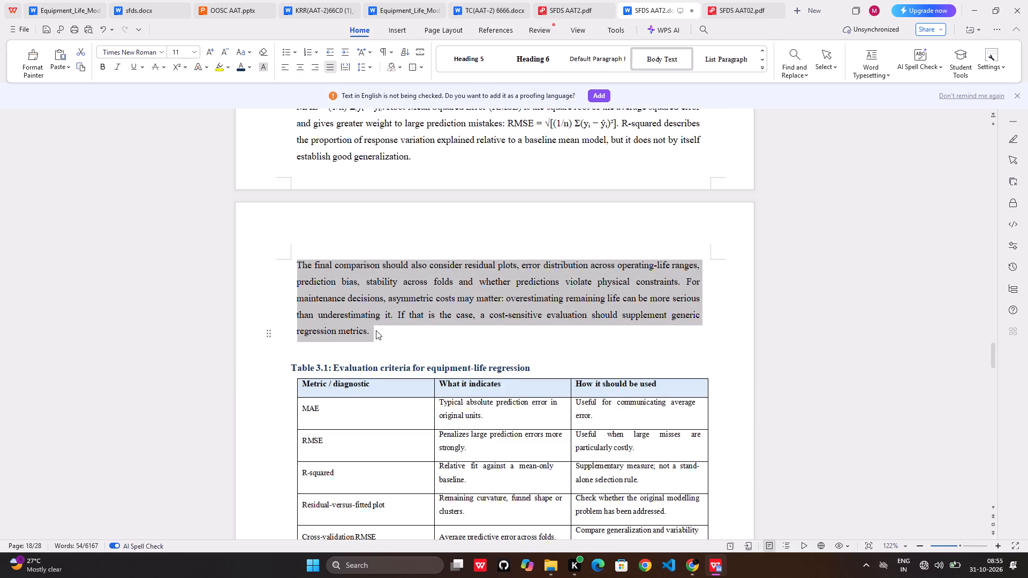
pyautogui.hotkey('ctrl', 'c')
pyautogui.scroll(-20, 505, 249)
pyautogui.scroll(-3, 505, 249)
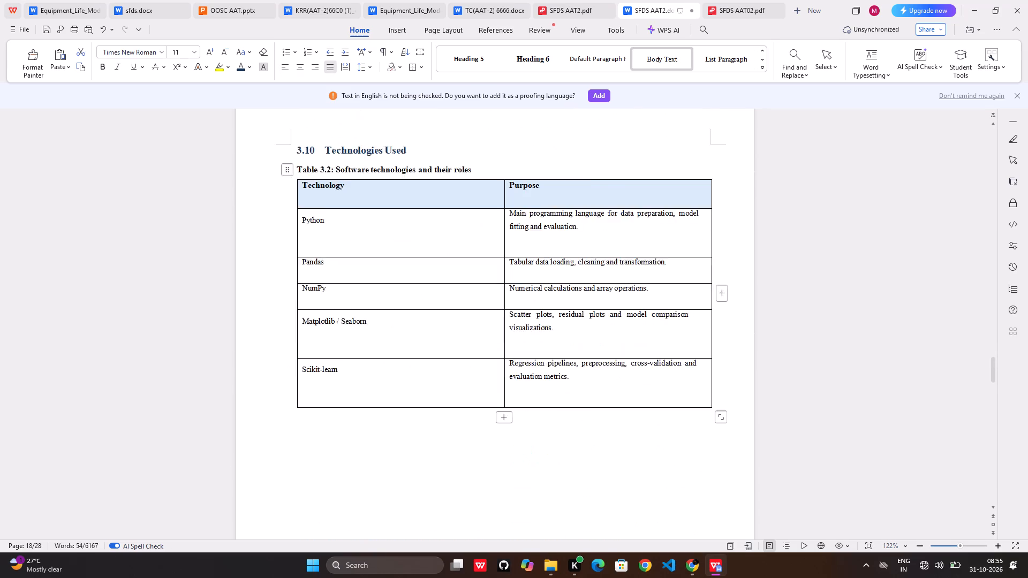
pyautogui.scroll(-6, 602, 211)
pyautogui.click(730, 143)
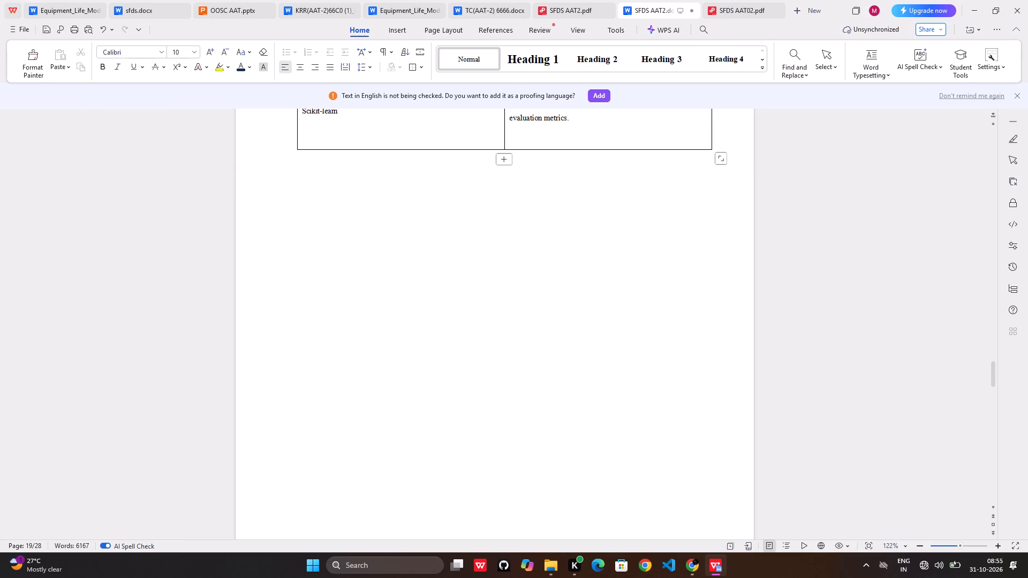
pyautogui.click(719, 144)
pyautogui.press('Down')
pyautogui.press('Down')
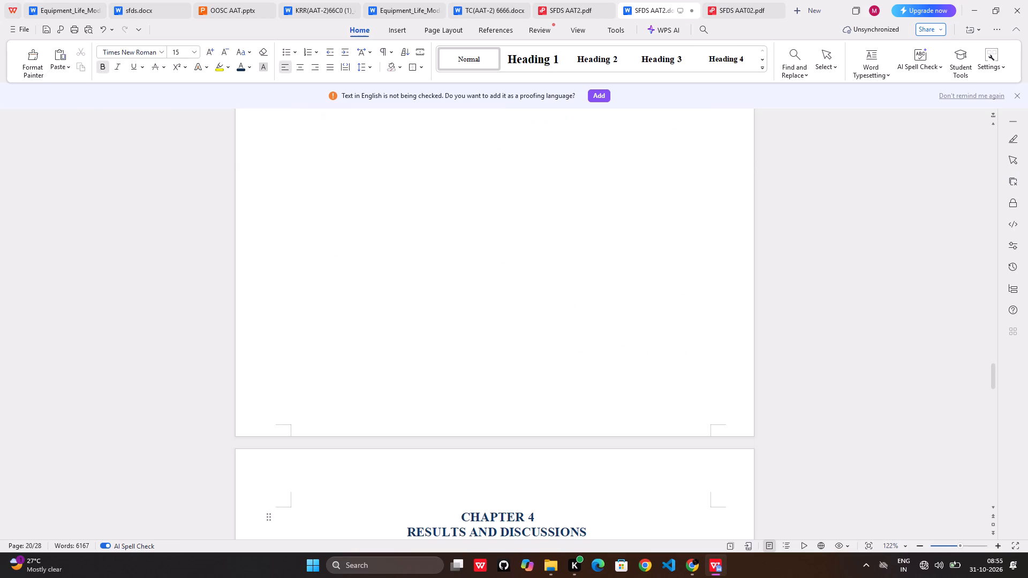
pyautogui.press('Up')
pyautogui.scroll(3, 718, 144)
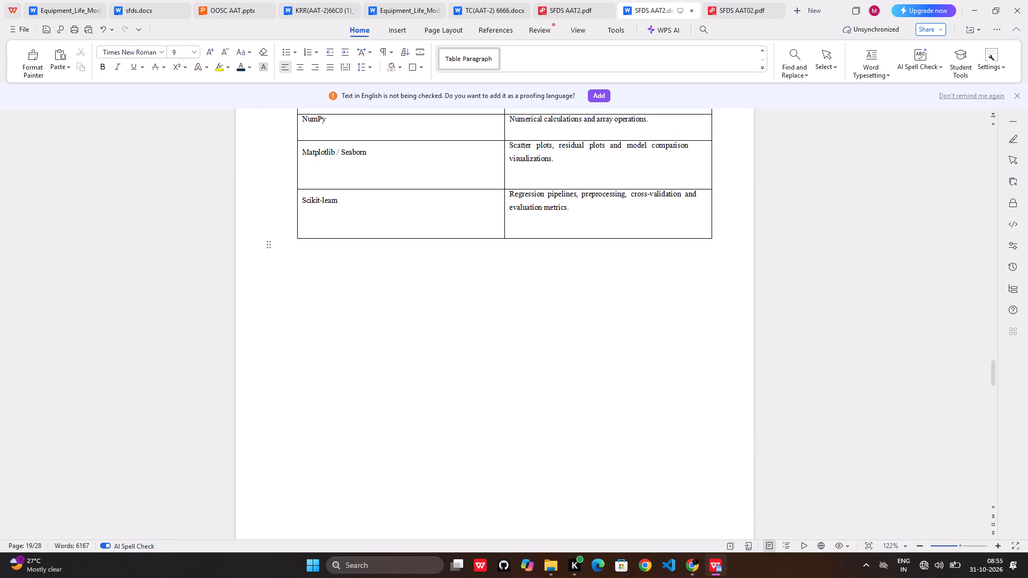
pyautogui.press('Down')
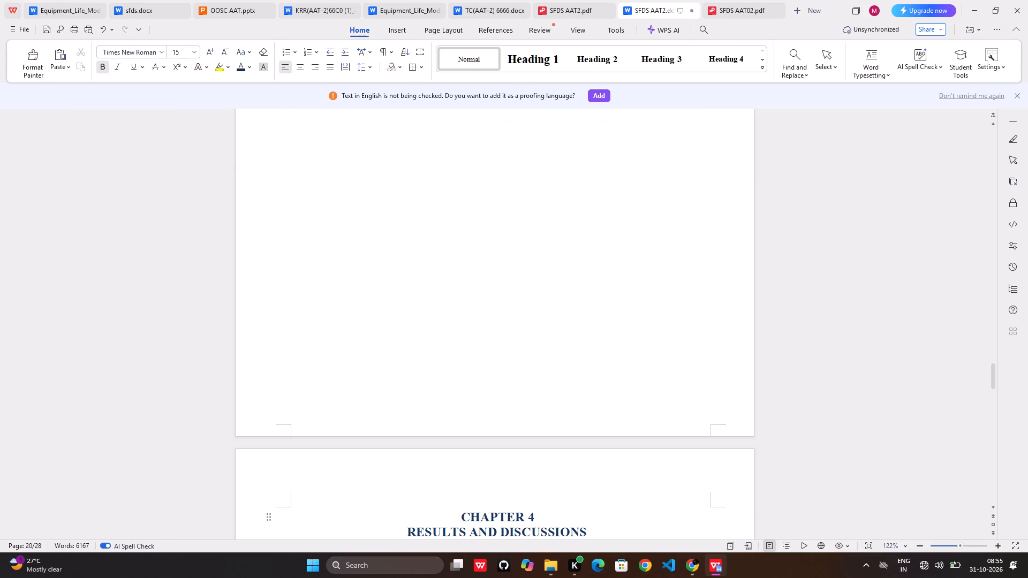
pyautogui.press('Up')
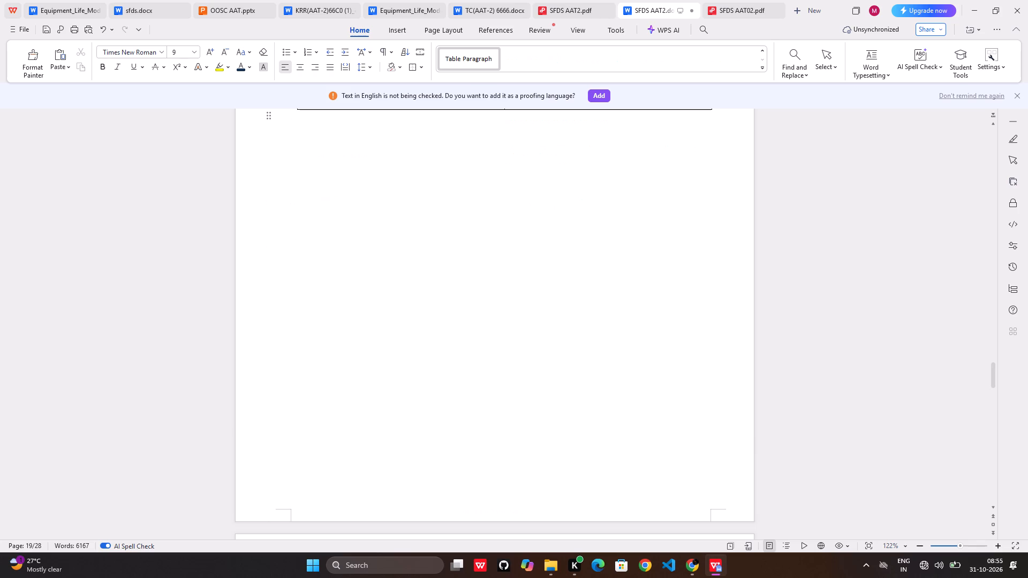
pyautogui.press('Return')
pyautogui.press('Return')
pyautogui.hotkey('ctrl', 'v')
# Copy both body paragraphs of section 3.5, "Transformation-Based Modelling", and paste them after the "final comparison" paragraph below Table 3.2.
pyautogui.scroll(20, 718, 144)
pyautogui.scroll(4, 718, 144)
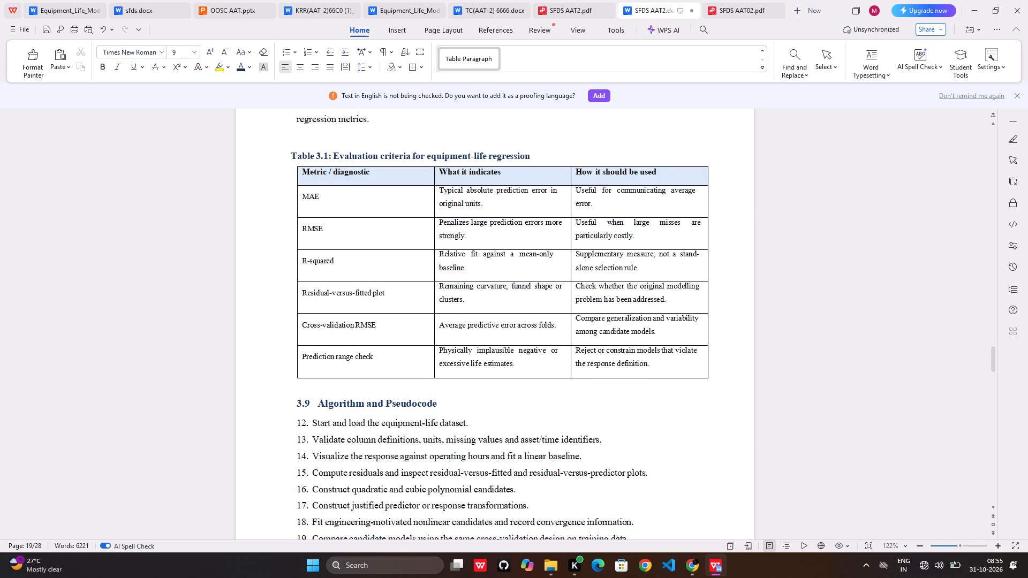
pyautogui.scroll(14, 718, 144)
pyautogui.scroll(-1, 753, 115)
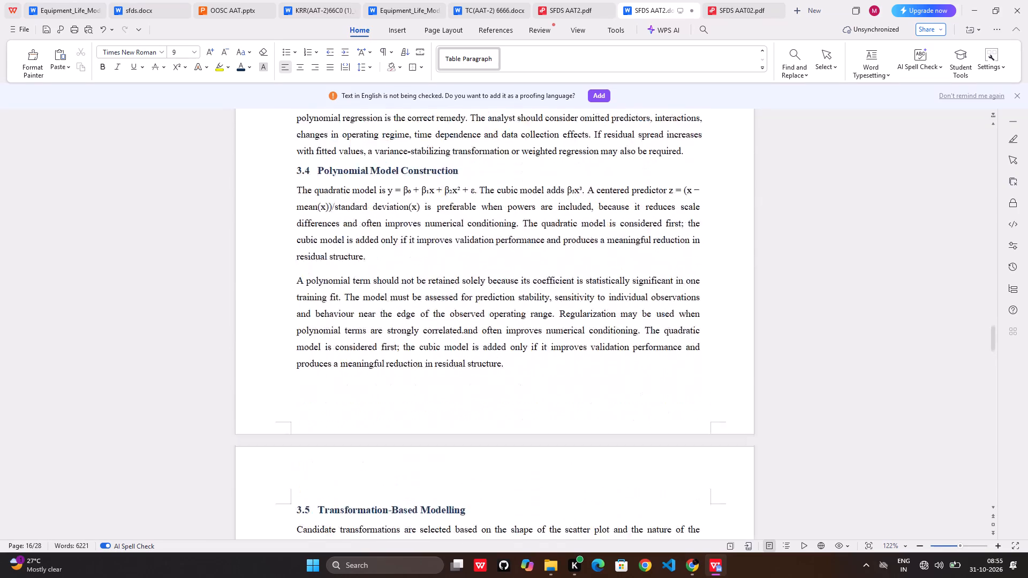
pyautogui.scroll(-1, 753, 115)
pyautogui.moveTo(292, 343); pyautogui.dragTo(366, 392)
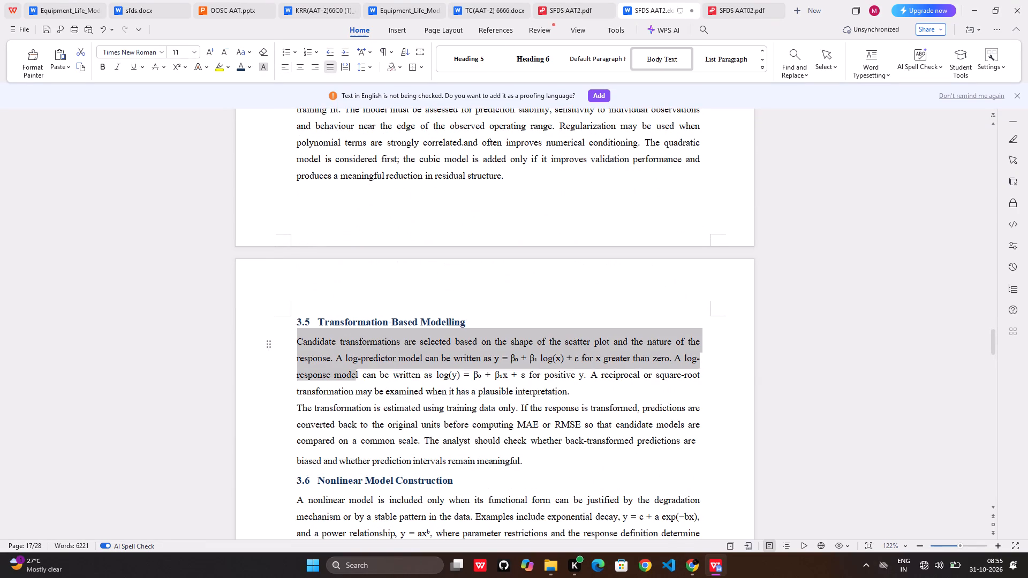
pyautogui.moveTo(366, 392); pyautogui.dragTo(534, 459)
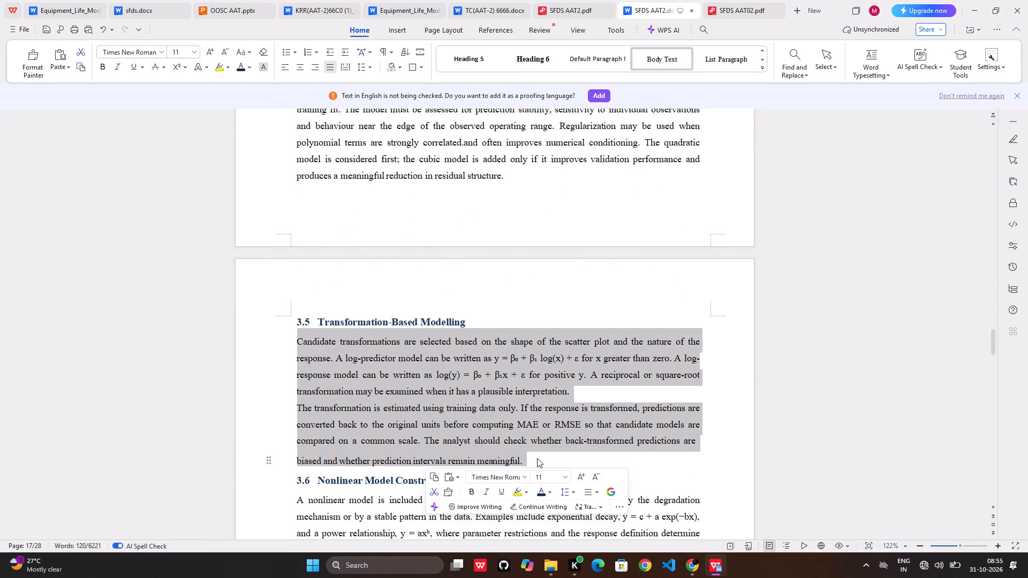
pyautogui.hotkey('ctrl', 'c')
pyautogui.scroll(-18, 538, 457)
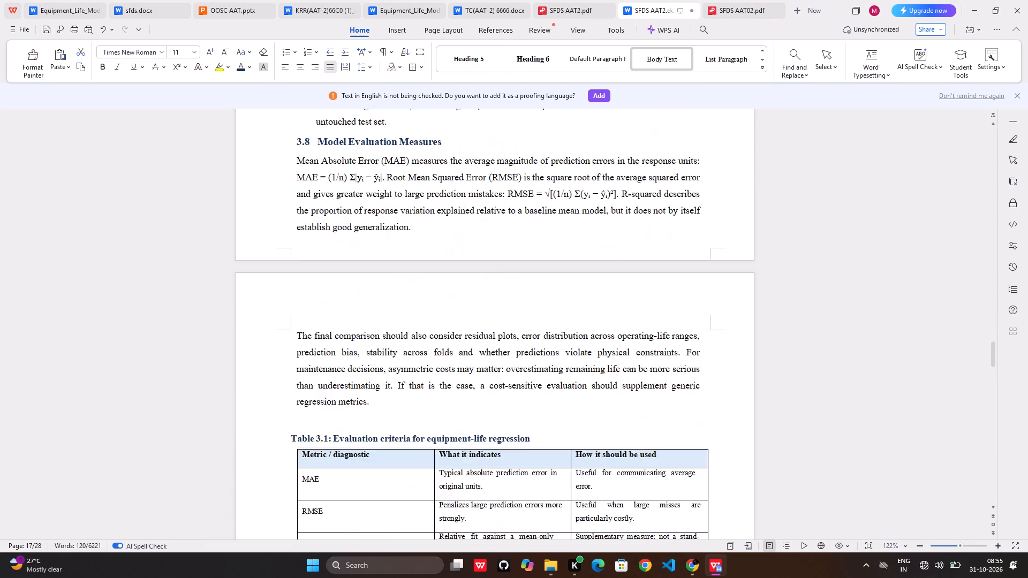
pyautogui.scroll(-20, 565, 416)
pyautogui.scroll(-10, 565, 416)
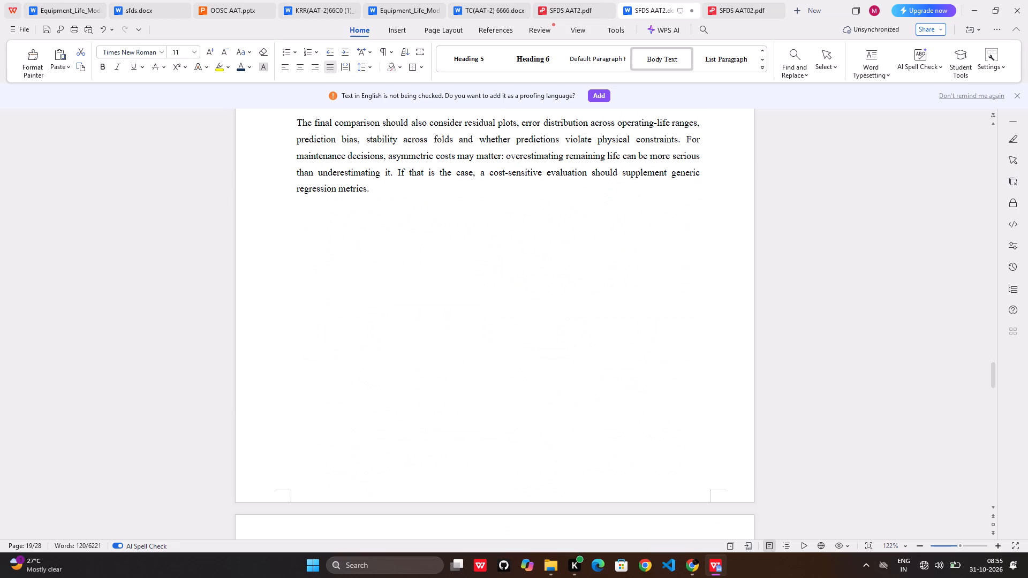
pyautogui.click(381, 189)
pyautogui.hotkey('ctrl', 'v')
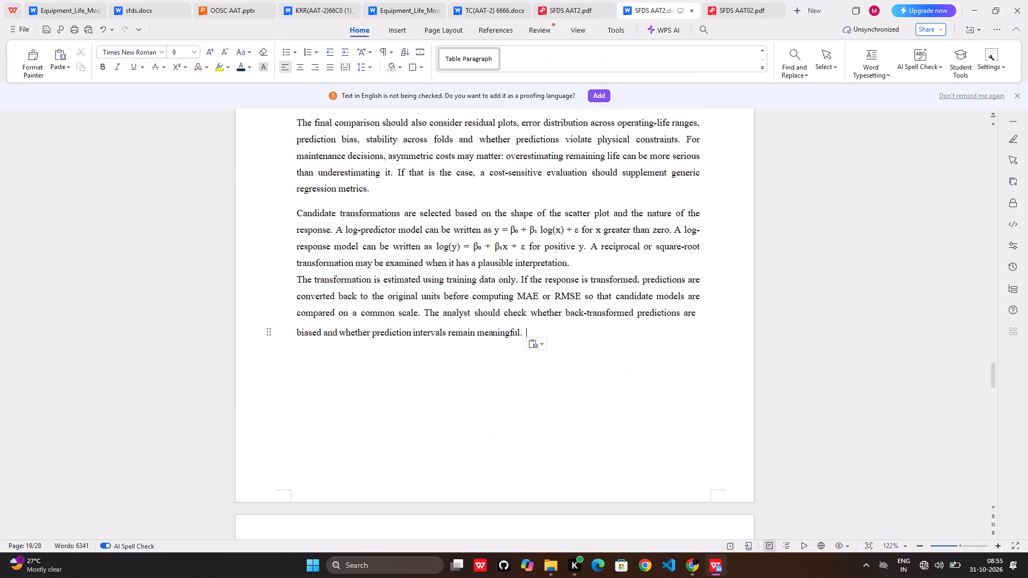
# Join the "Candidate transformations" paragraph below Table 3.2 directly to the end of the preceding "regression metrics." paragraph.
pyautogui.click(294, 213)
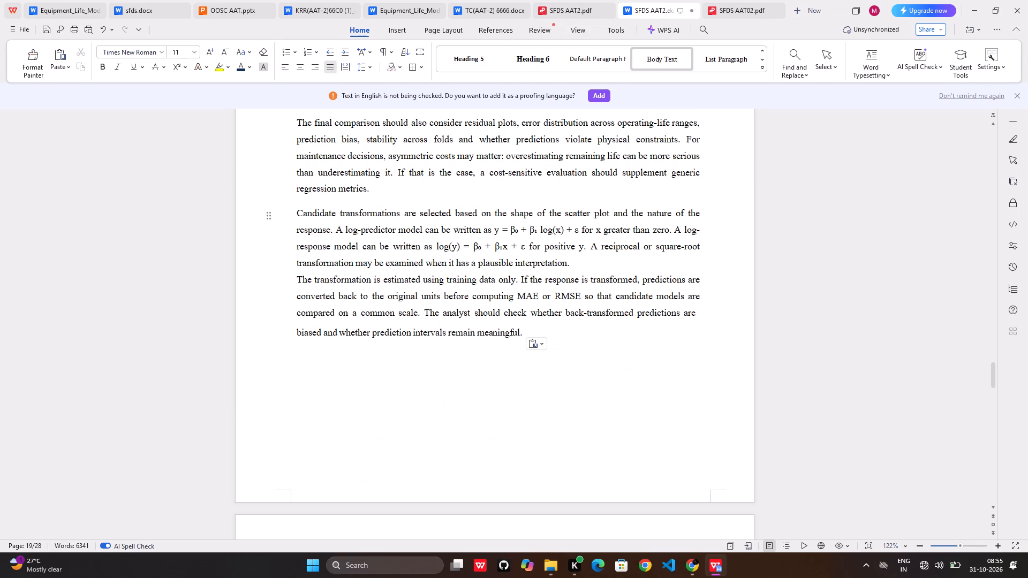
pyautogui.press('BackSpace')
pyautogui.press('BackSpace')
# Copy the section 4.1 text from "numerical values must not" to "particular machine." and paste it at the end of the text below Table 3.2.
pyautogui.scroll(4, 374, 237)
pyautogui.scroll(-3, 374, 237)
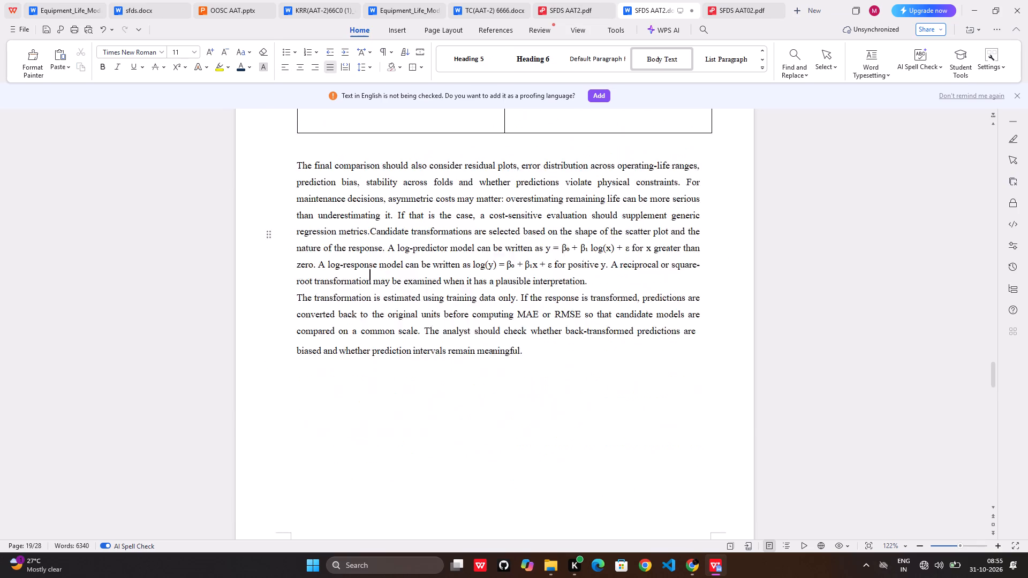
pyautogui.scroll(-12, 374, 237)
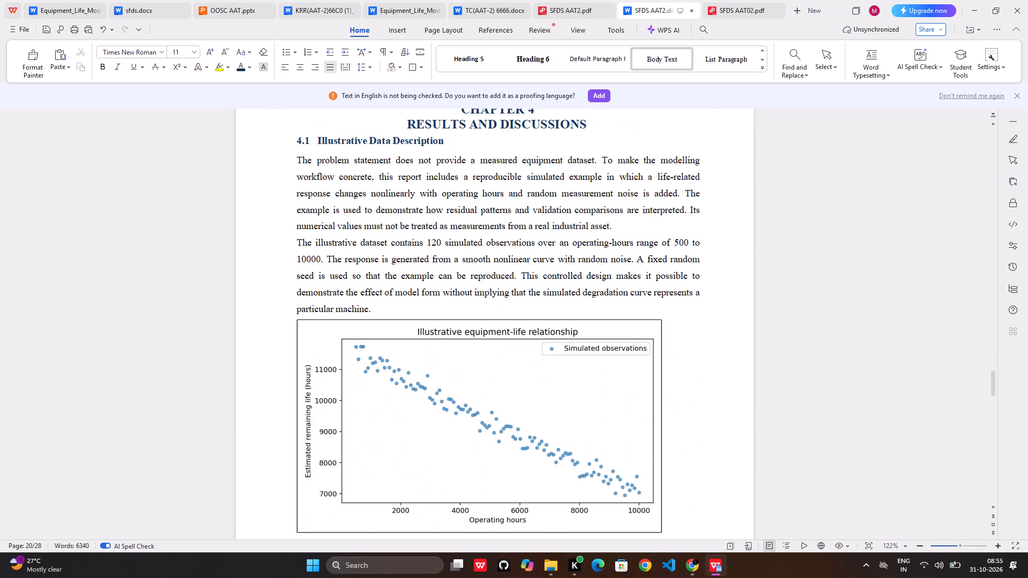
pyautogui.moveTo(295, 229); pyautogui.dragTo(373, 310)
pyautogui.hotkey('ctrl', 'c')
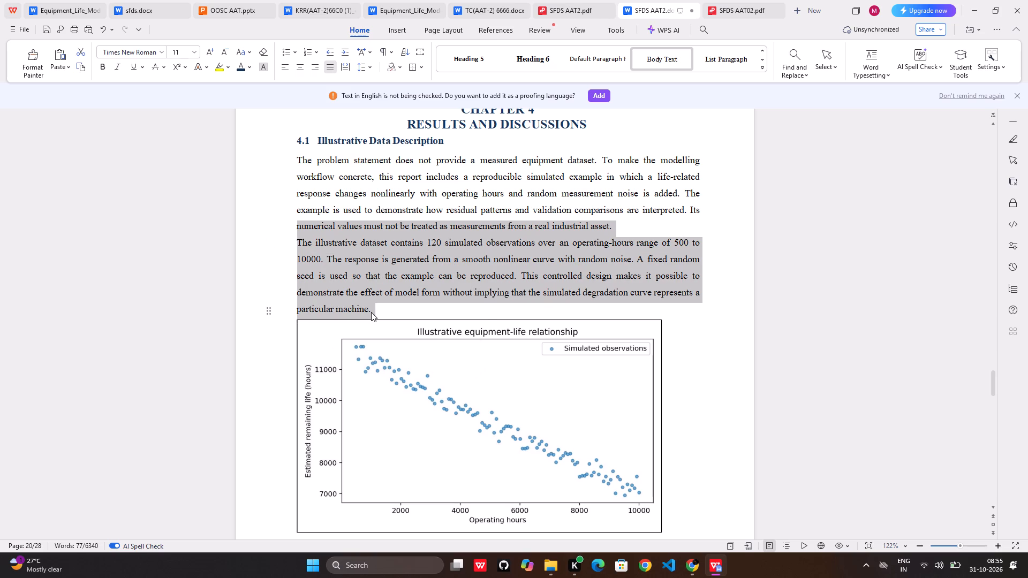
pyautogui.scroll(13, 371, 312)
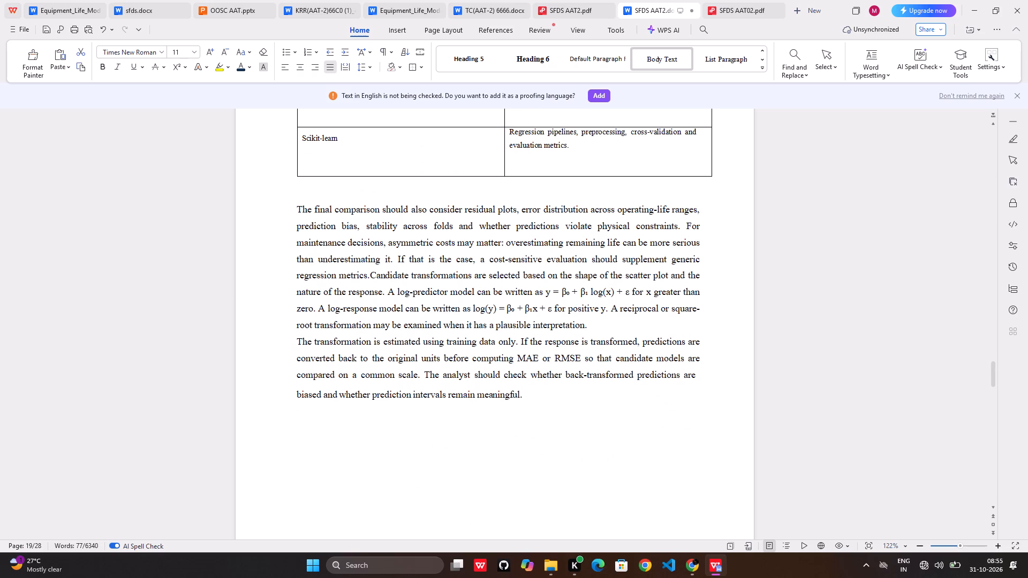
pyautogui.click(534, 401)
pyautogui.hotkey('ctrl', 'v')
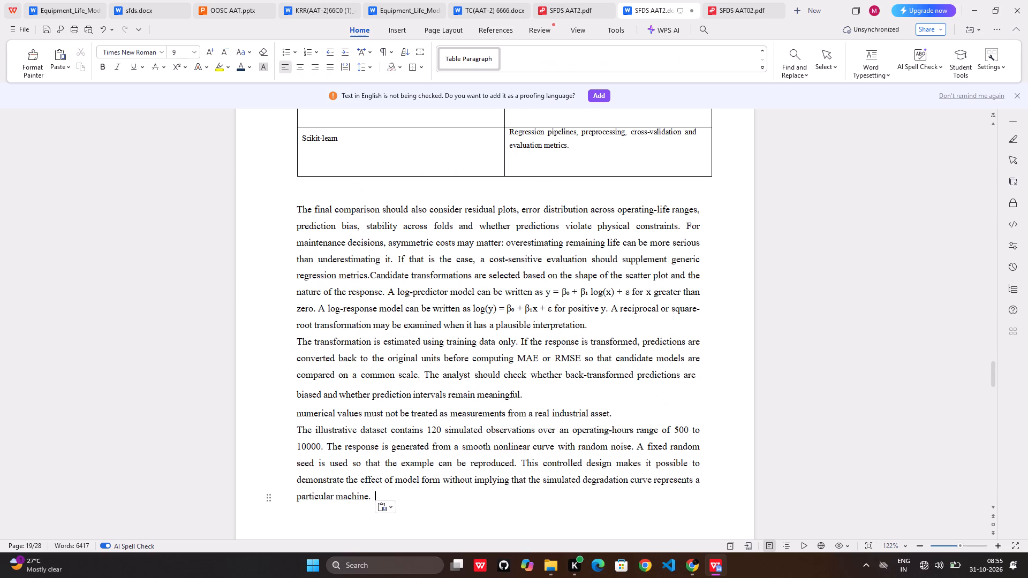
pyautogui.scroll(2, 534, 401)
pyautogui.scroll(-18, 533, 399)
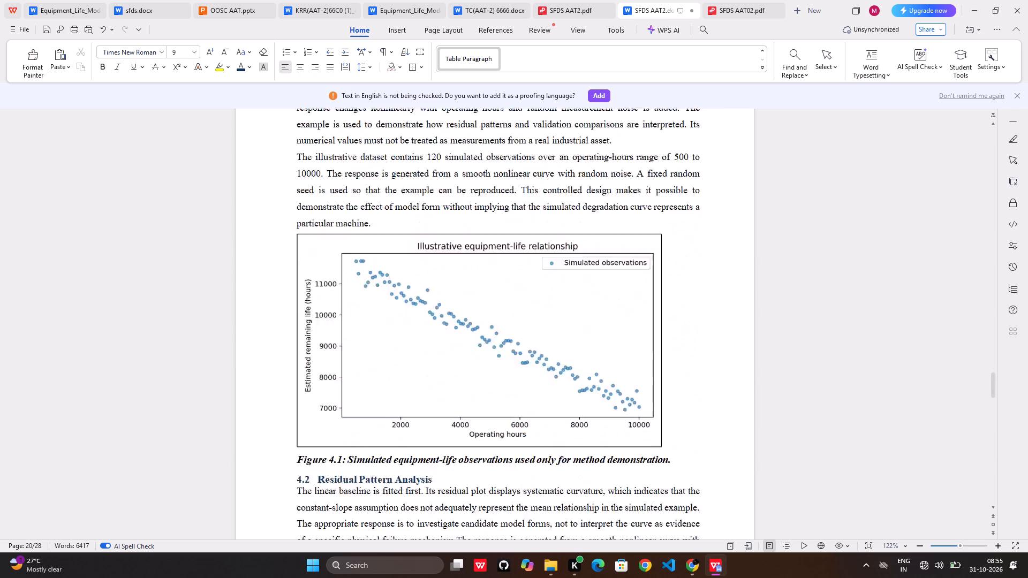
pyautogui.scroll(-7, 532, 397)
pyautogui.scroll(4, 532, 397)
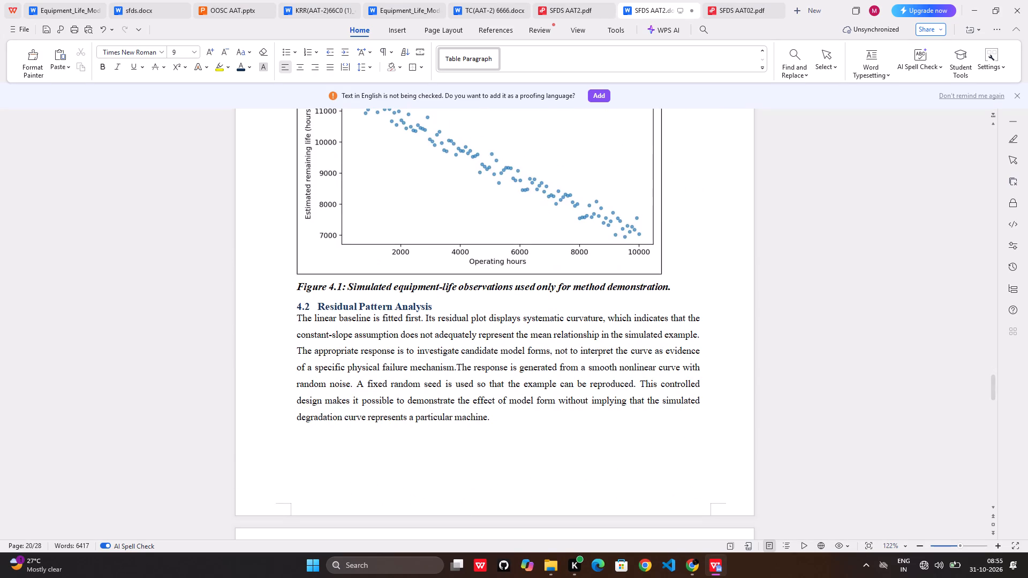
# Copy the section 4.2 text from "A fixed random seed" to "particular machine." and paste it at the end of the same paragraph.
pyautogui.moveTo(358, 387); pyautogui.dragTo(468, 417)
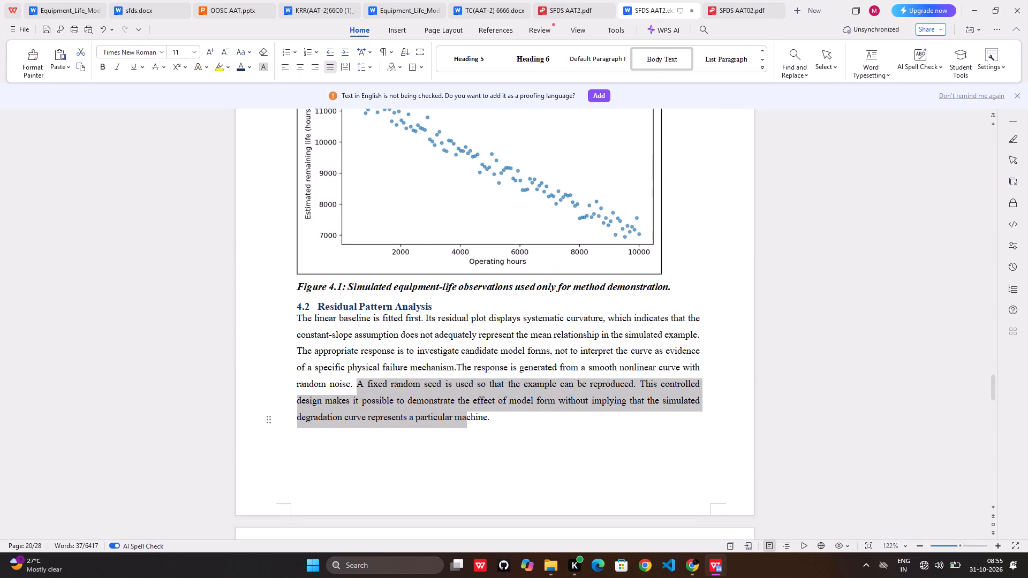
pyautogui.moveTo(468, 417); pyautogui.dragTo(493, 420)
pyautogui.hotkey('ctrl', 'c')
pyautogui.click(505, 413)
pyautogui.hotkey('ctrl', 'v')
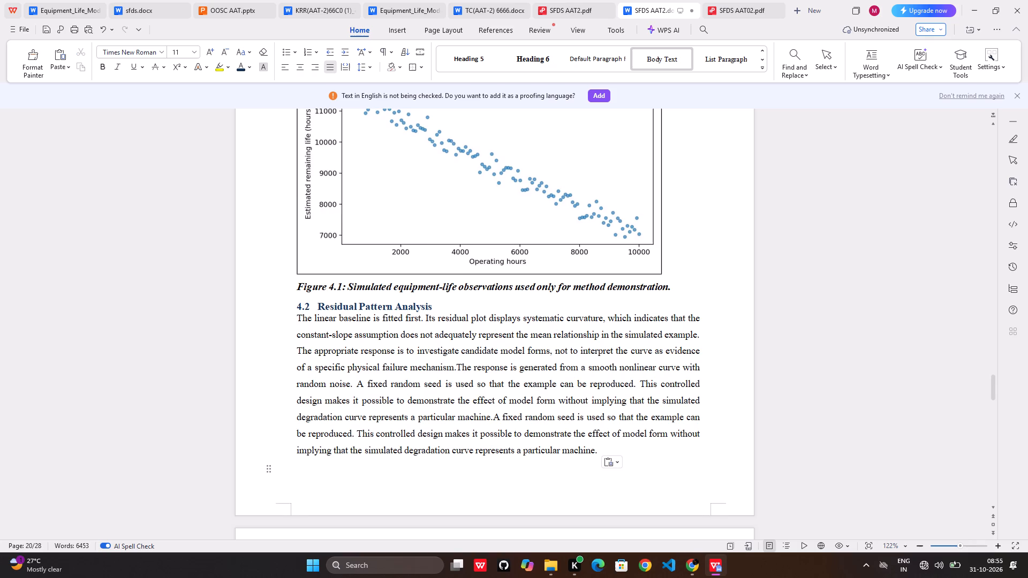
# Enlarge the Figure 4.2 residual plot to about 16.59 cm wide and 10.06 cm high.
pyautogui.scroll(-11, 495, 414)
pyautogui.click(613, 305)
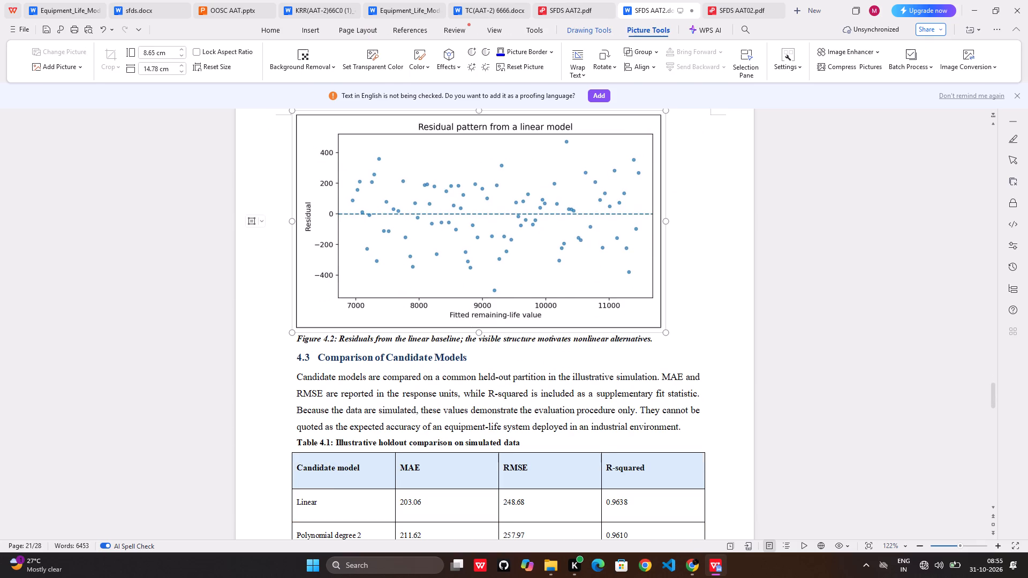
pyautogui.moveTo(667, 220); pyautogui.dragTo(709, 228)
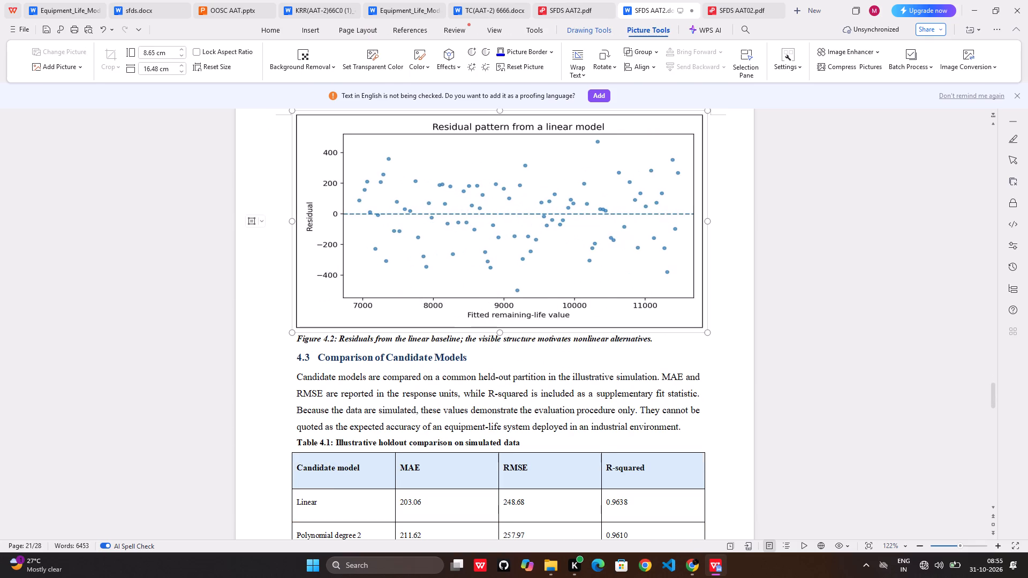
pyautogui.moveTo(708, 335); pyautogui.dragTo(712, 345)
pyautogui.click(706, 322)
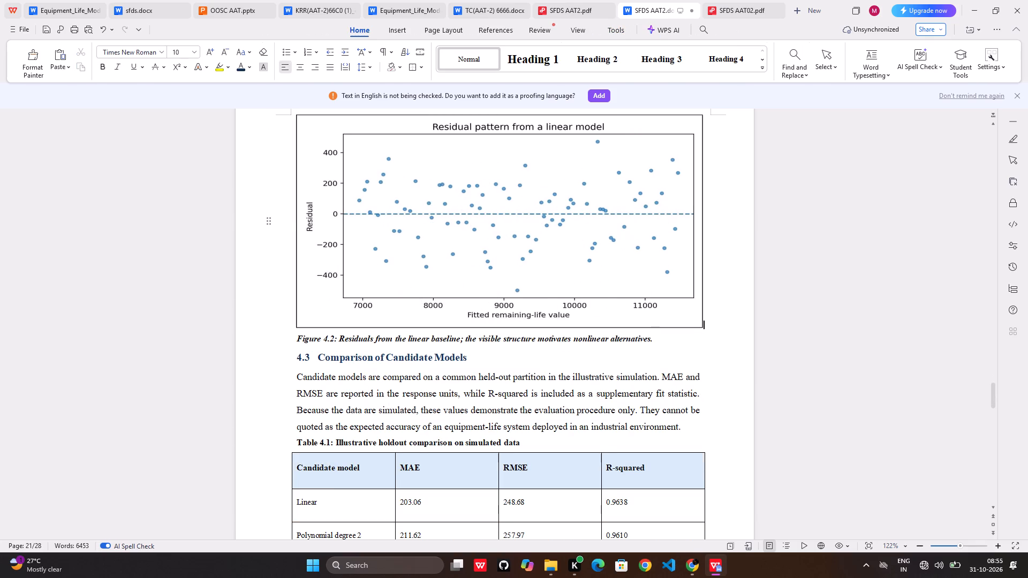
pyautogui.click(700, 324)
pyautogui.moveTo(707, 332); pyautogui.dragTo(710, 348)
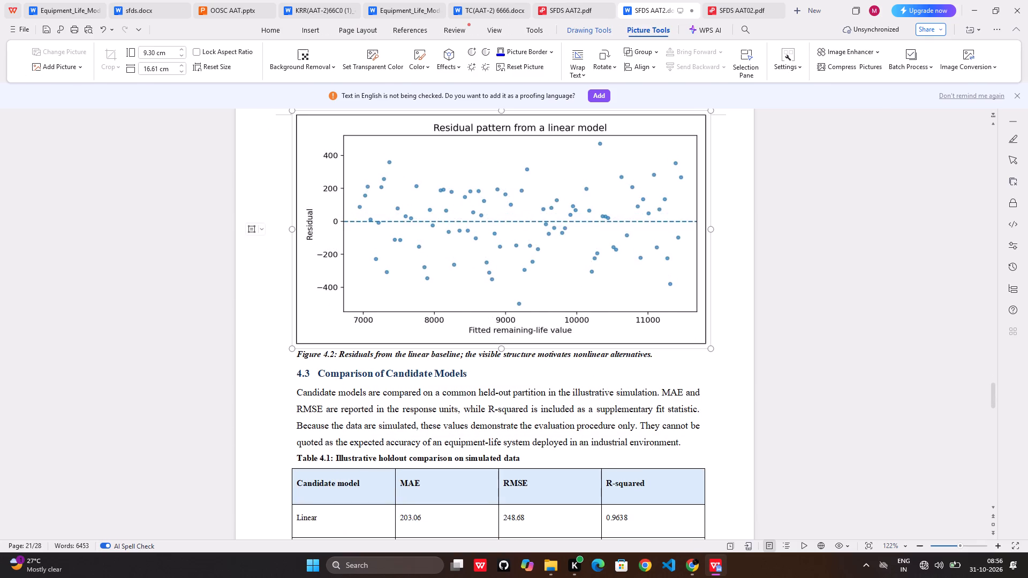
pyautogui.scroll(-7, 707, 343)
pyautogui.scroll(2, 703, 338)
pyautogui.scroll(2, 711, 258)
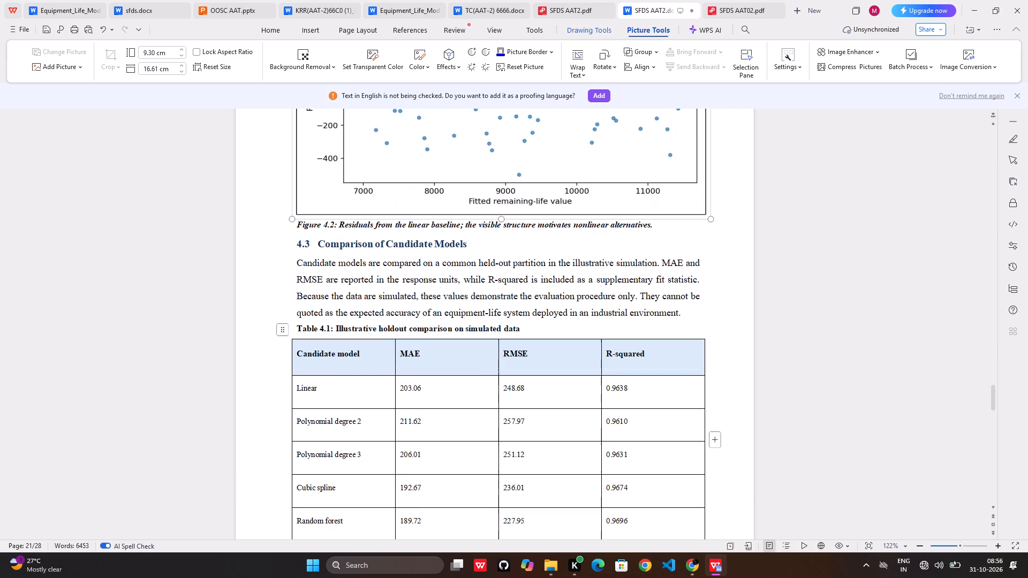
pyautogui.moveTo(711, 221); pyautogui.dragTo(710, 240)
# Enlarge Table 4.1 slightly in width and height so its rows become taller.
pyautogui.scroll(-3, 710, 240)
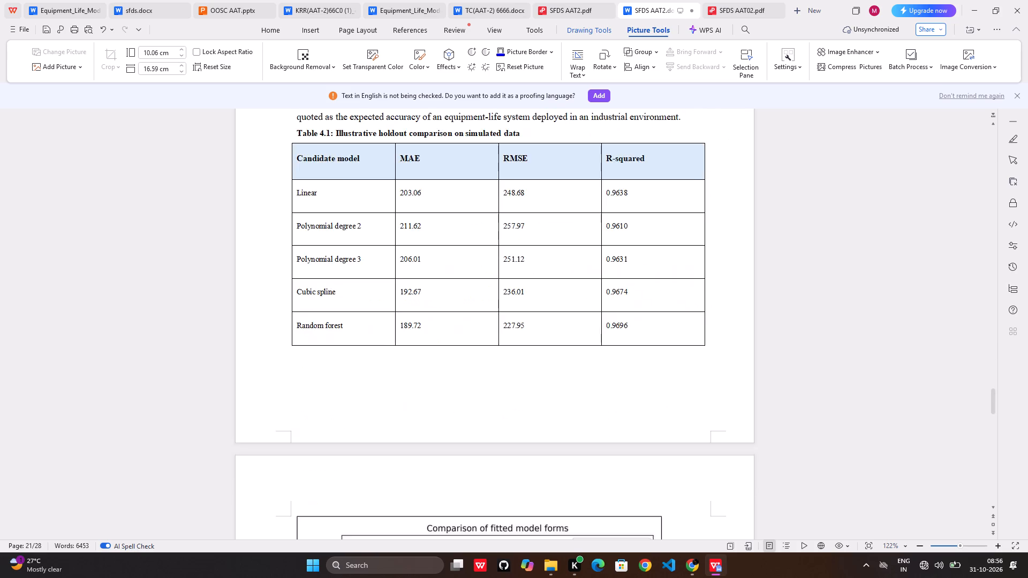
pyautogui.scroll(-4, 710, 241)
pyautogui.moveTo(709, 267); pyautogui.dragTo(712, 279)
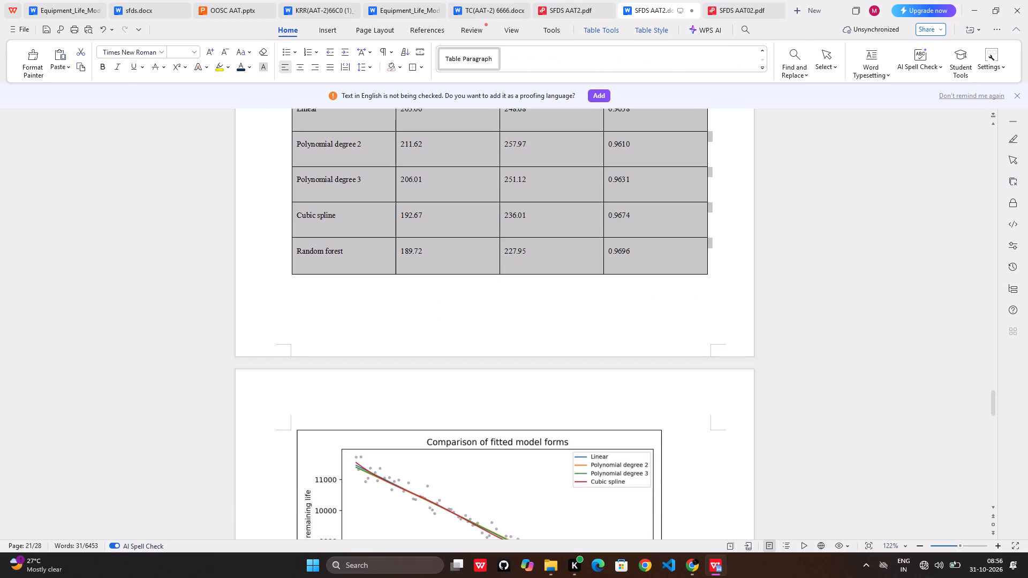
pyautogui.moveTo(715, 284); pyautogui.dragTo(715, 301)
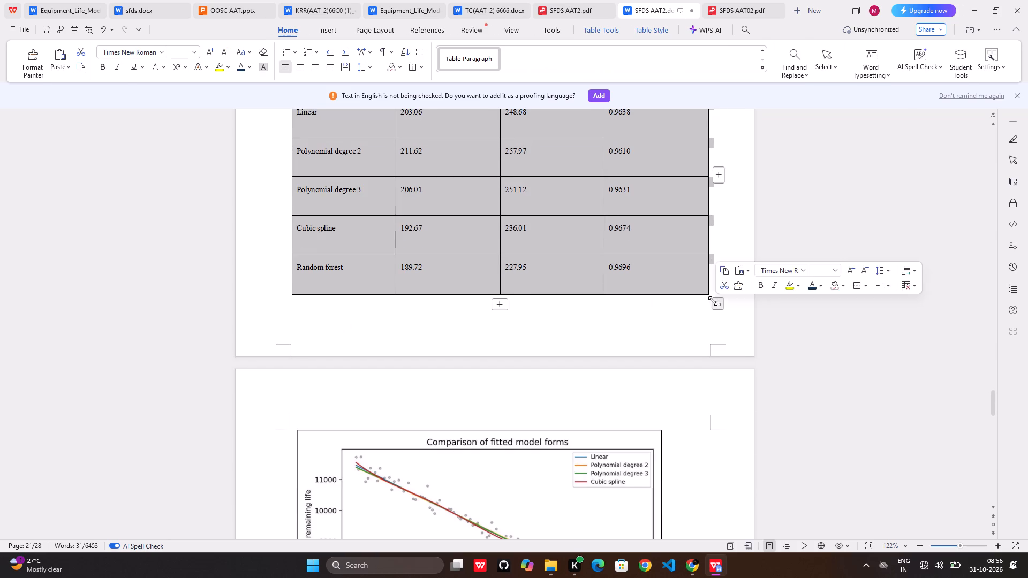
# Shift the Table 4.1 caption towards the centre by inserting 15 spaces before it.
pyautogui.scroll(8, 713, 301)
pyautogui.click(580, 305)
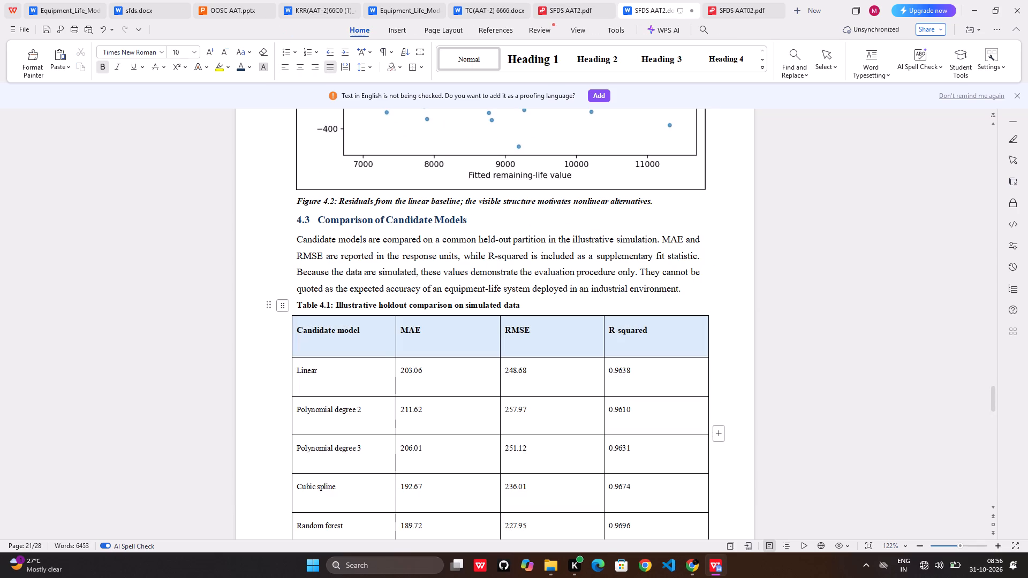
pyautogui.click(297, 305)
pyautogui.press('n')
pyautogui.press('BackSpace')
pyautogui.press('space')
pyautogui.press('space')
pyautogui.press('space')
pyautogui.press('space')
pyautogui.press('space')
pyautogui.press('space')
pyautogui.press('space')
pyautogui.press('space')
pyautogui.press('space')
pyautogui.press('space')
pyautogui.press('space')
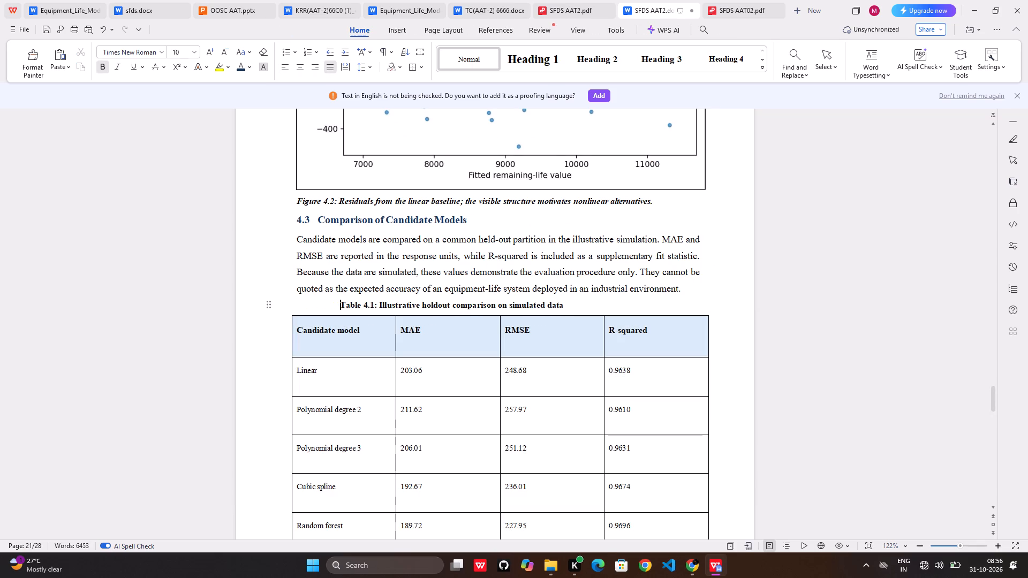
pyautogui.press('space')
pyautogui.press('space')
pyautogui.press('space')
pyautogui.press('space')
# Enlarge the Figure 4.3 plot, "Comparison of fitted model forms", proportionally towards the text margin.
pyautogui.scroll(-10, 570, 302)
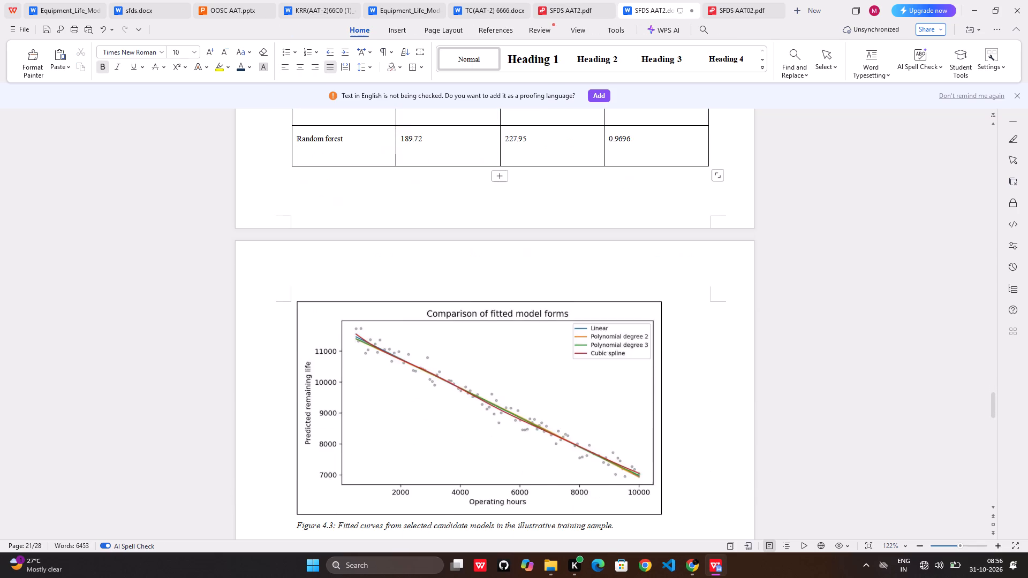
pyautogui.scroll(-3, 571, 302)
pyautogui.click(657, 320)
pyautogui.scroll(-9, 656, 335)
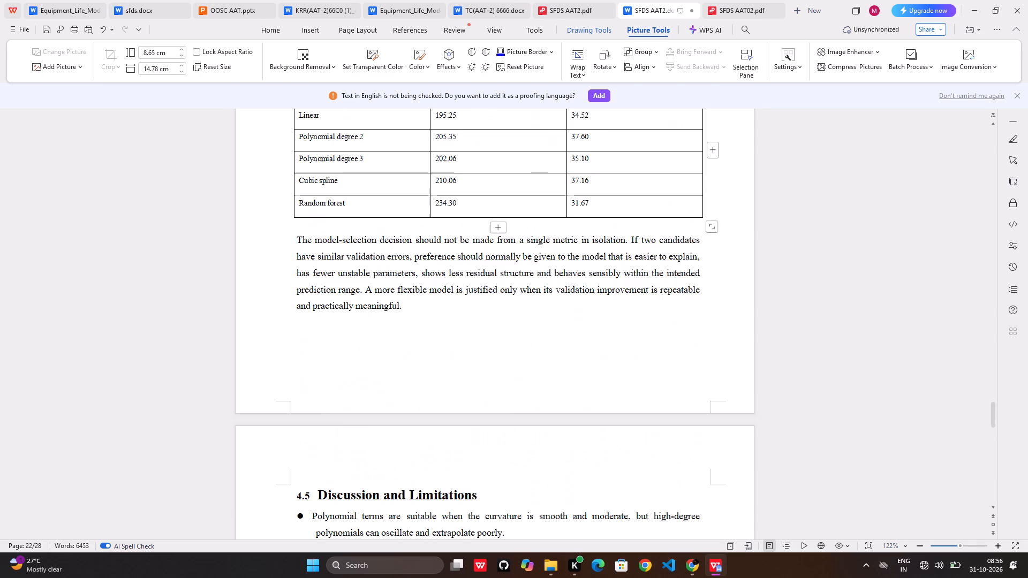
pyautogui.scroll(7, 662, 332)
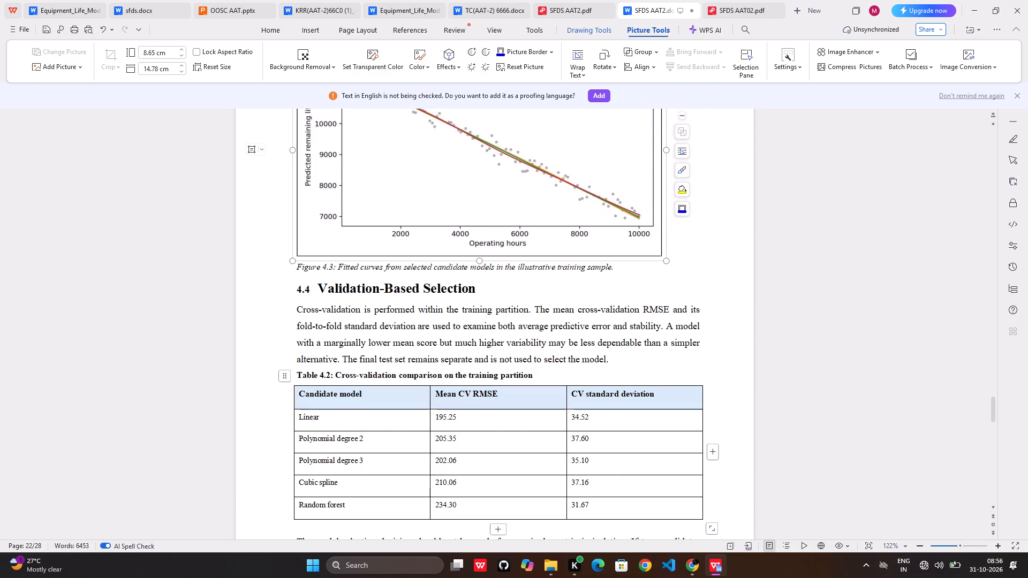
pyautogui.moveTo(667, 261); pyautogui.dragTo(688, 276)
# Format the section 4.4 heading, "Validation-Based Selection", in dark blue at 12 pt.
pyautogui.moveTo(632, 290); pyautogui.dragTo(428, 235)
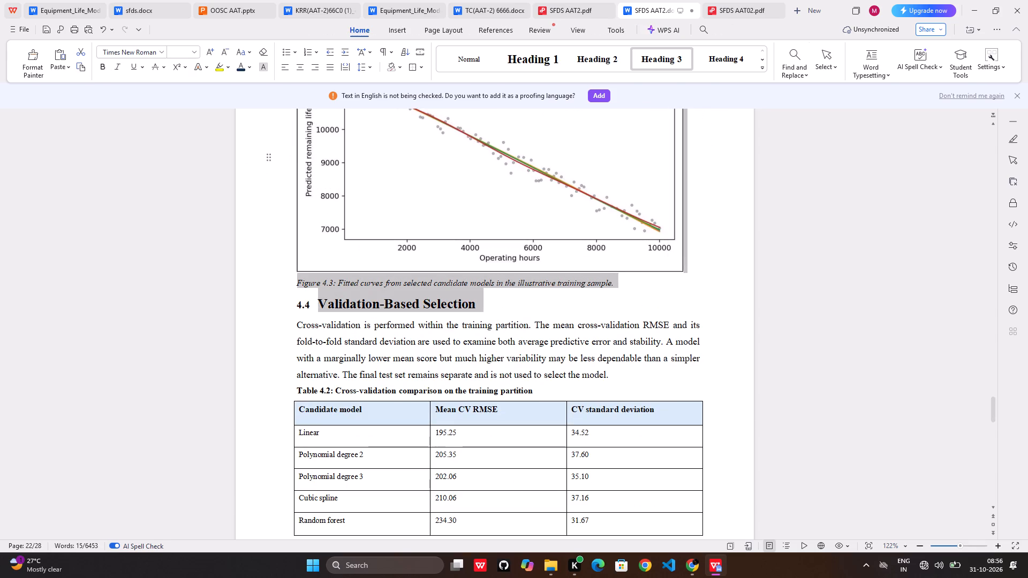
pyautogui.moveTo(428, 235); pyautogui.dragTo(293, 288)
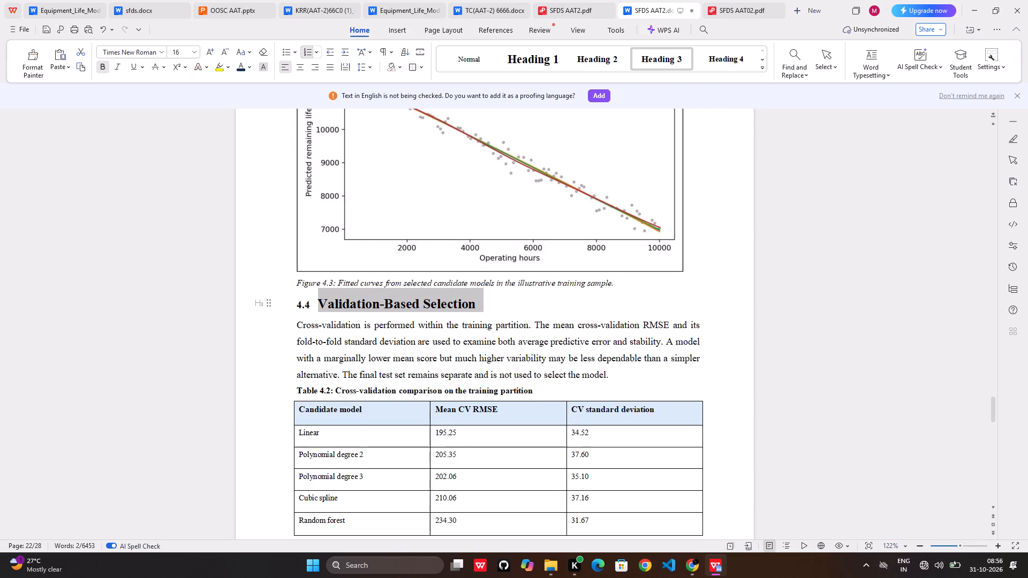
pyautogui.click(240, 66)
pyautogui.click(201, 54)
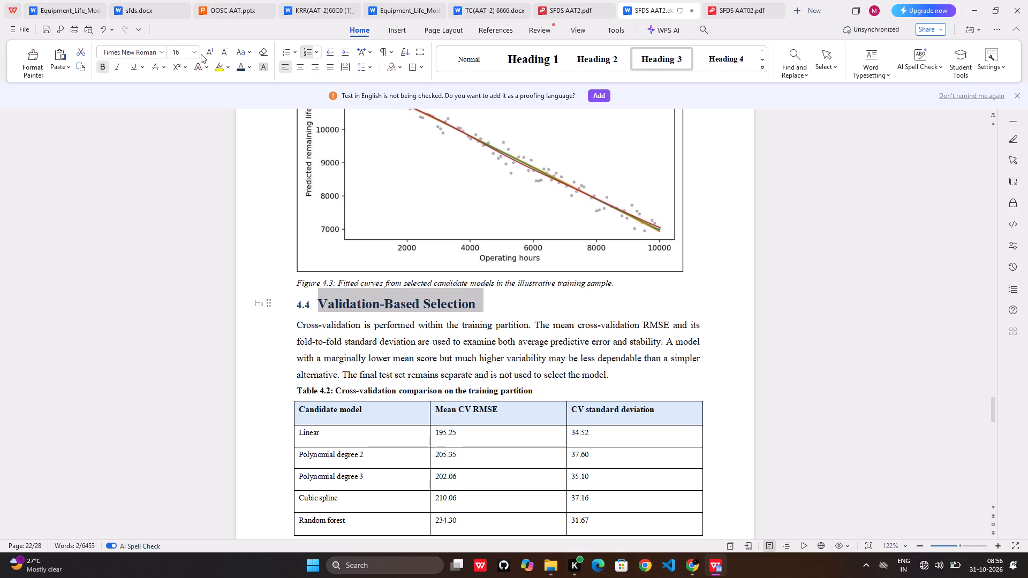
pyautogui.click(196, 51)
pyautogui.click(181, 148)
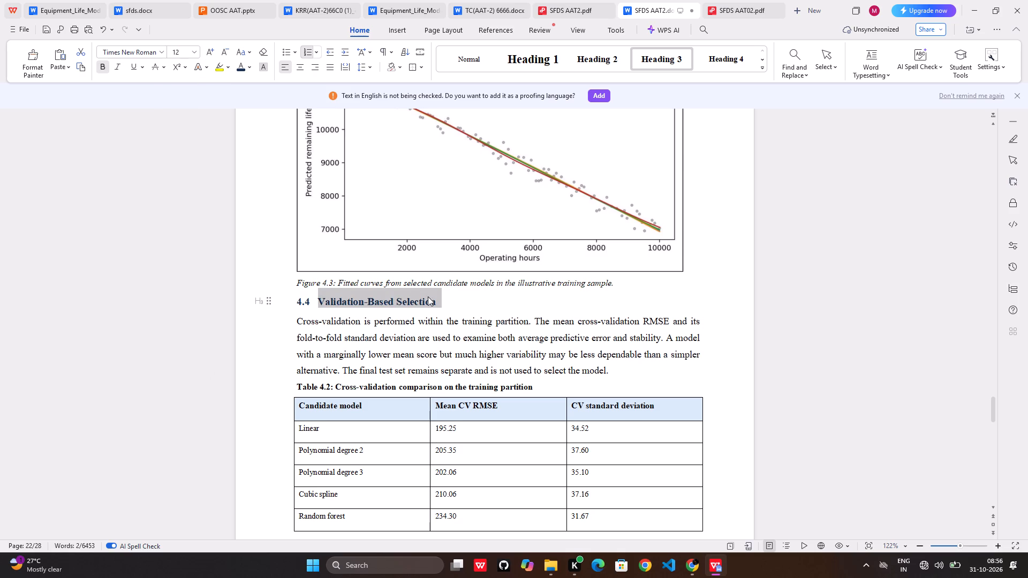
pyautogui.click(456, 307)
# Make the Figure 4.3 caption about fitted curves bold.
pyautogui.click(618, 283)
pyautogui.moveTo(618, 283); pyautogui.dragTo(299, 283)
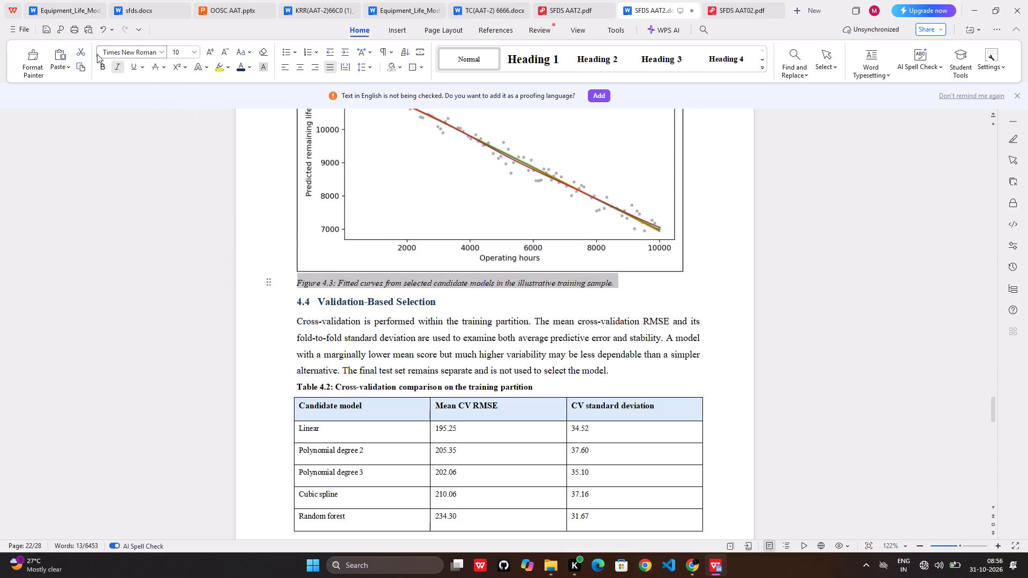
pyautogui.click(104, 62)
pyautogui.click(970, 315)
# Format the section 4.5 heading, "Discussion and Limitations", in dark blue at 12 pt.
pyautogui.scroll(-5, 726, 382)
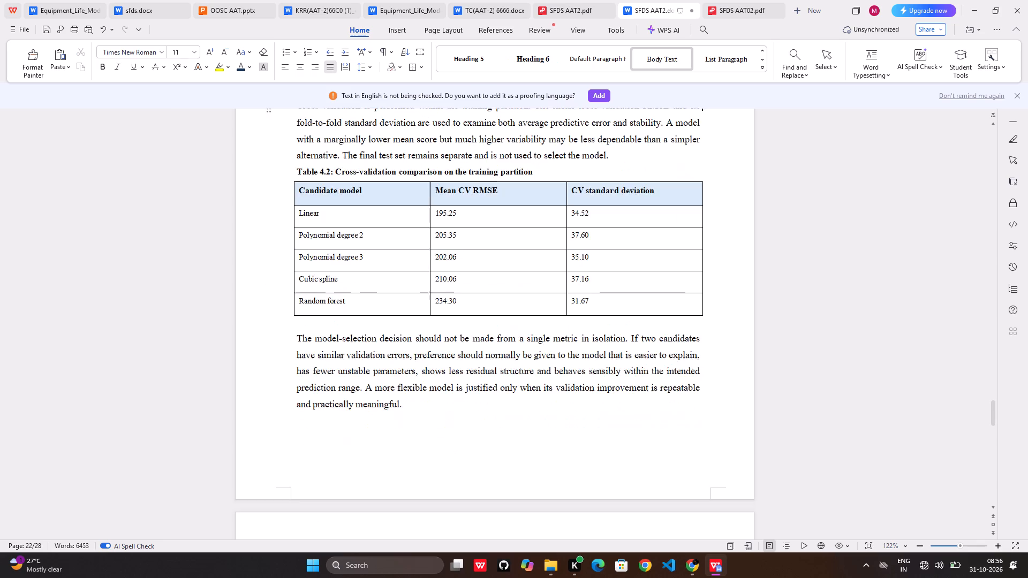
pyautogui.scroll(-8, 727, 382)
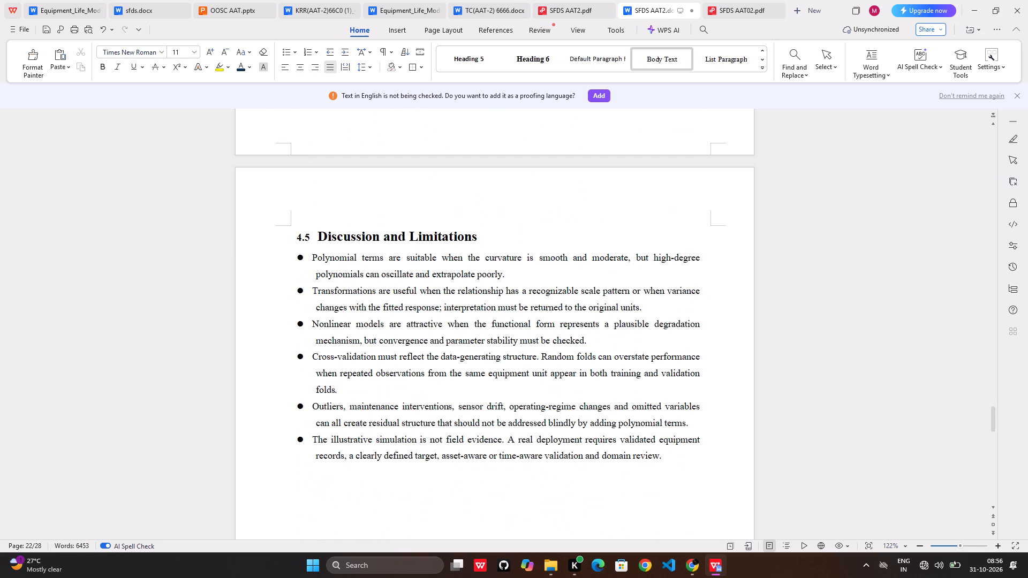
pyautogui.moveTo(479, 232); pyautogui.dragTo(312, 235)
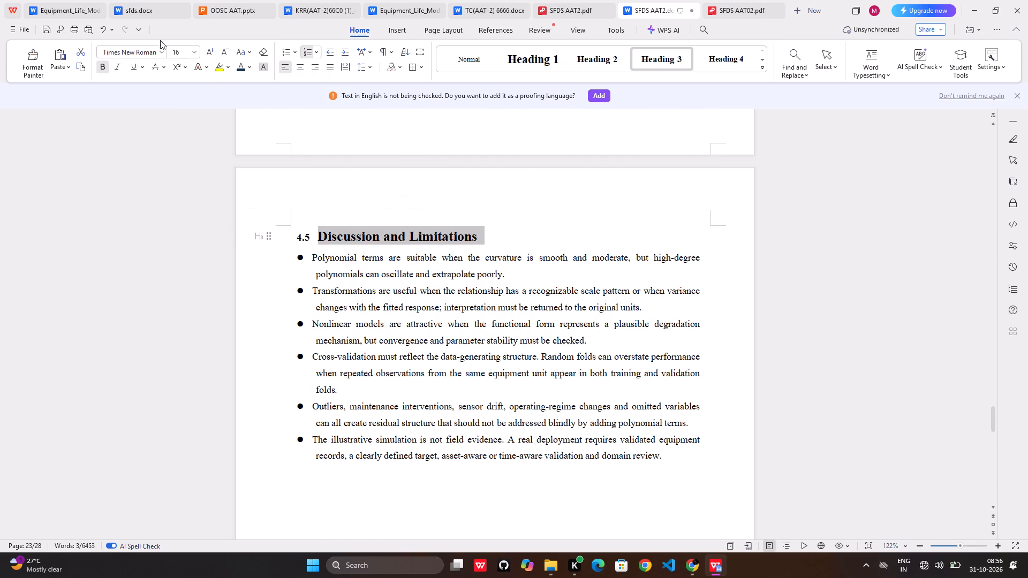
pyautogui.click(243, 66)
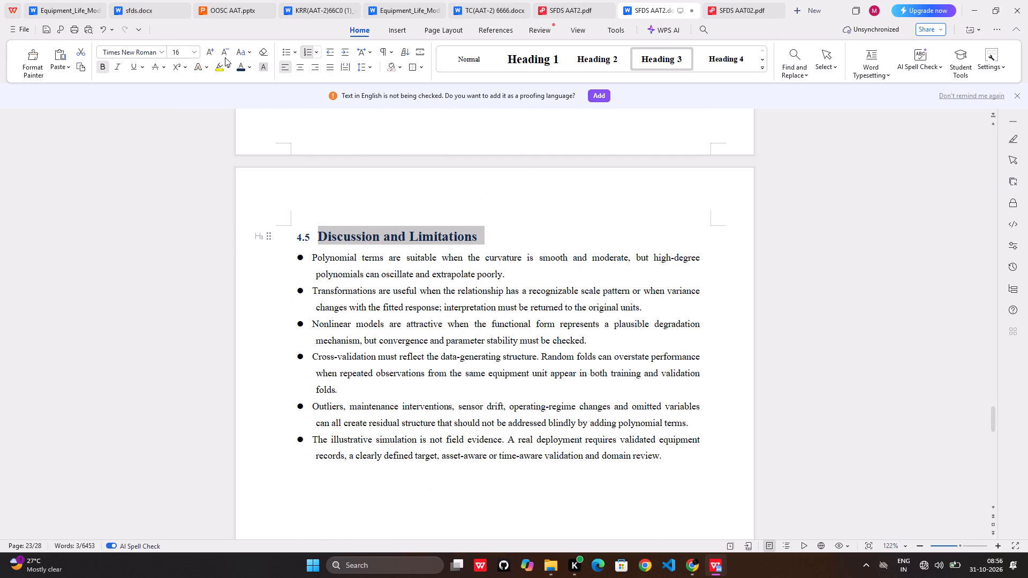
pyautogui.click(199, 52)
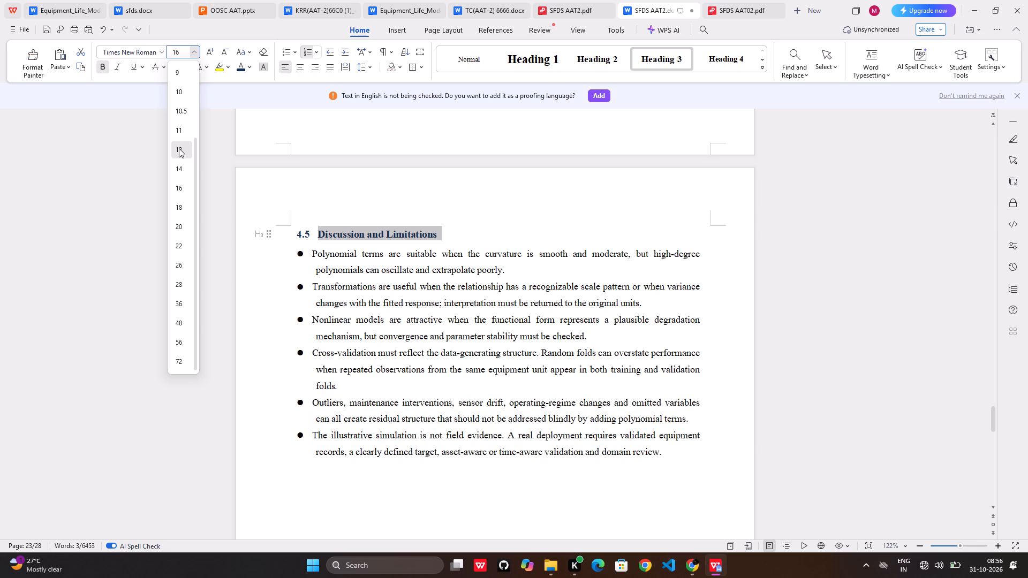
pyautogui.click(179, 148)
pyautogui.click(462, 217)
# Set the heading text "Conclusion" of section 5.1 to 12 pt.
pyautogui.scroll(-10, 463, 217)
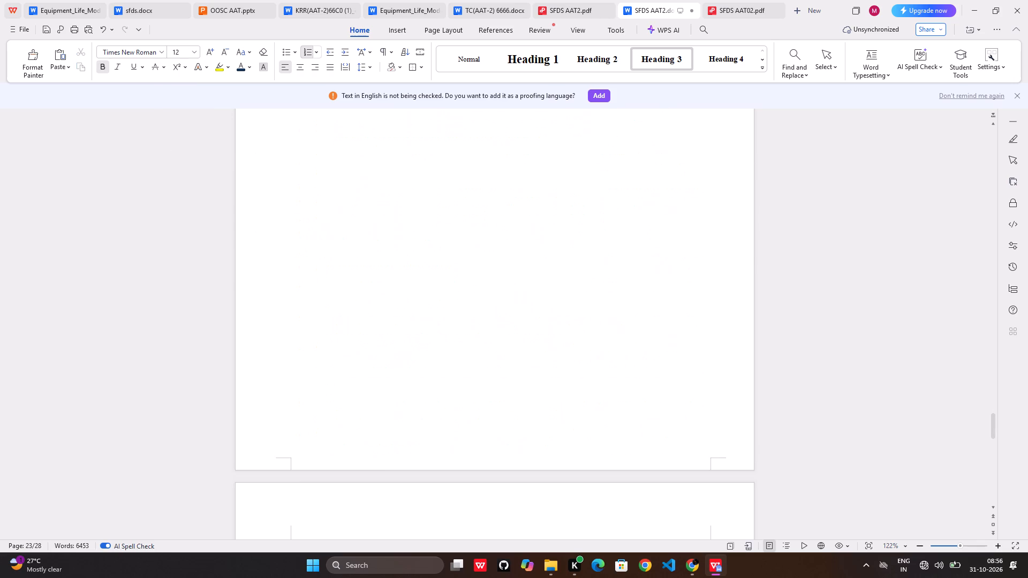
pyautogui.scroll(-11, 463, 217)
pyautogui.scroll(3, 465, 215)
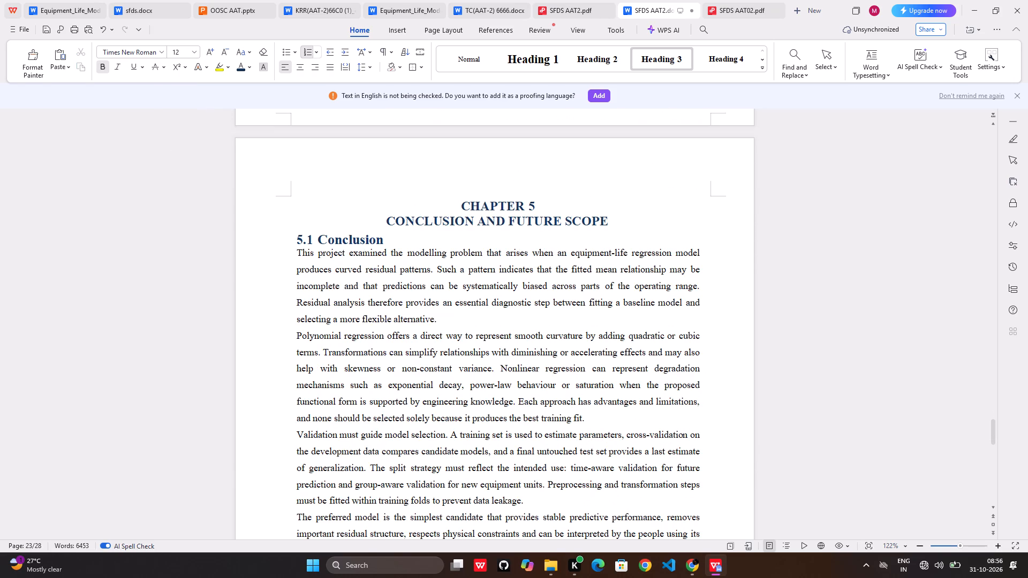
pyautogui.click(353, 240)
pyautogui.moveTo(409, 240); pyautogui.dragTo(293, 241)
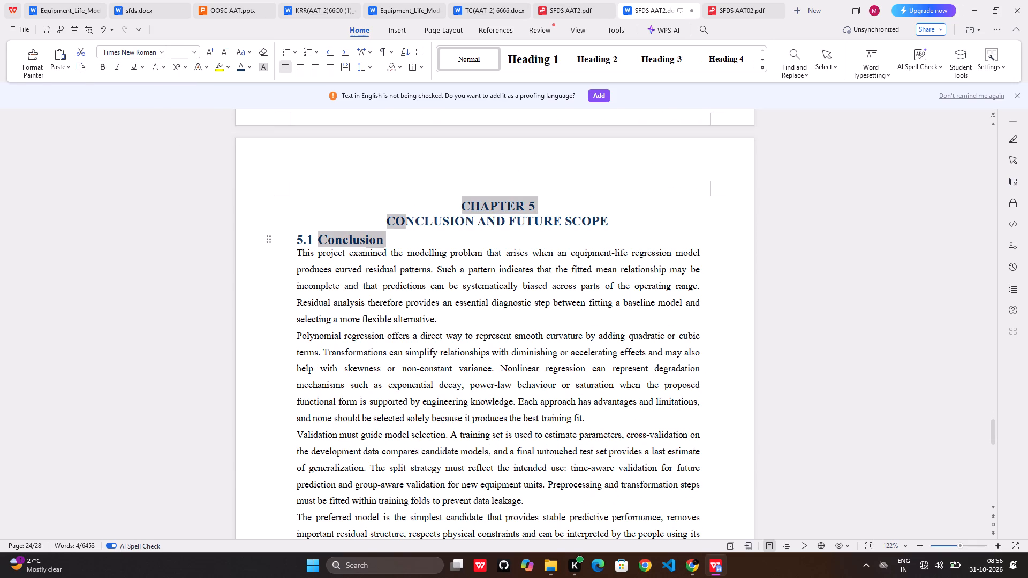
pyautogui.moveTo(293, 241); pyautogui.dragTo(329, 239)
pyautogui.click(410, 245)
pyautogui.moveTo(385, 242); pyautogui.dragTo(315, 228)
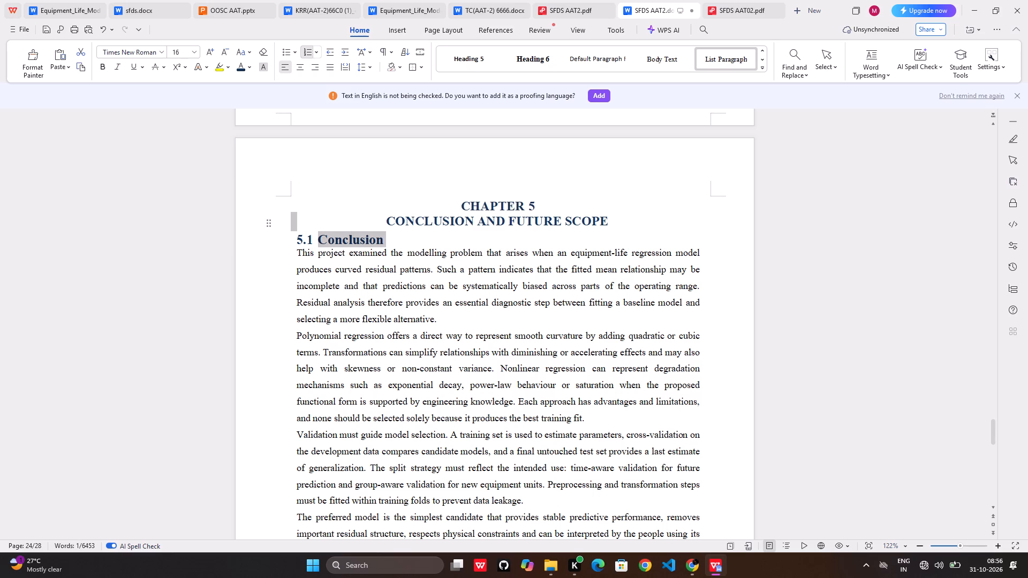
pyautogui.moveTo(315, 228); pyautogui.dragTo(316, 228)
pyautogui.click(198, 55)
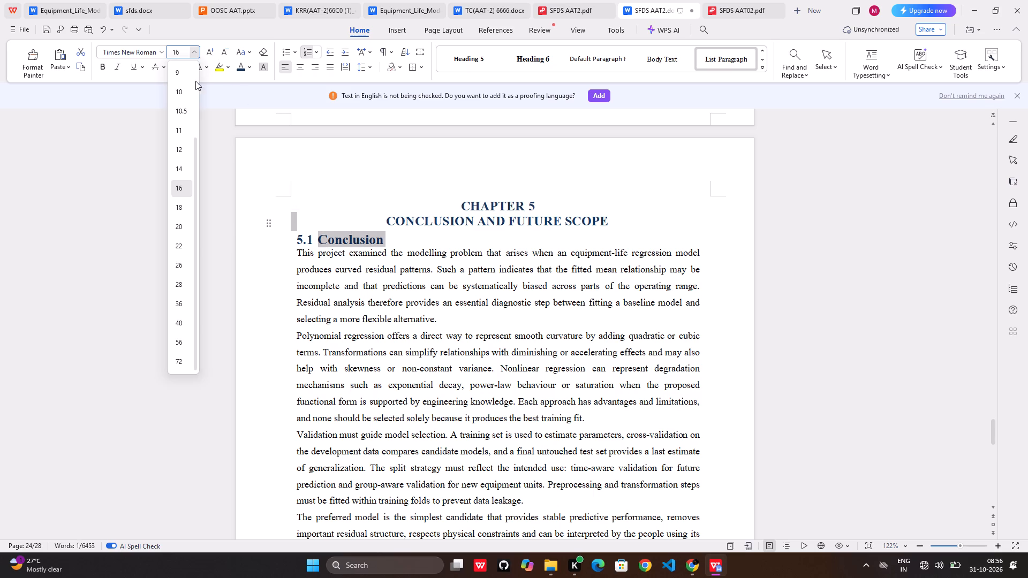
pyautogui.click(180, 147)
pyautogui.click(364, 180)
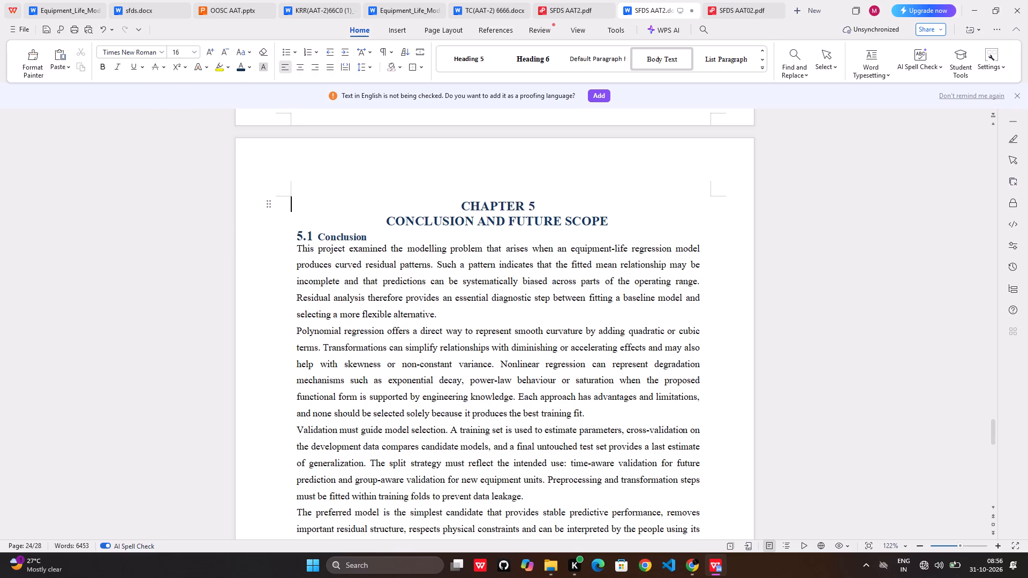
# Select the number 5.1 of the Conclusion heading.
pyautogui.doubleClick(306, 238)
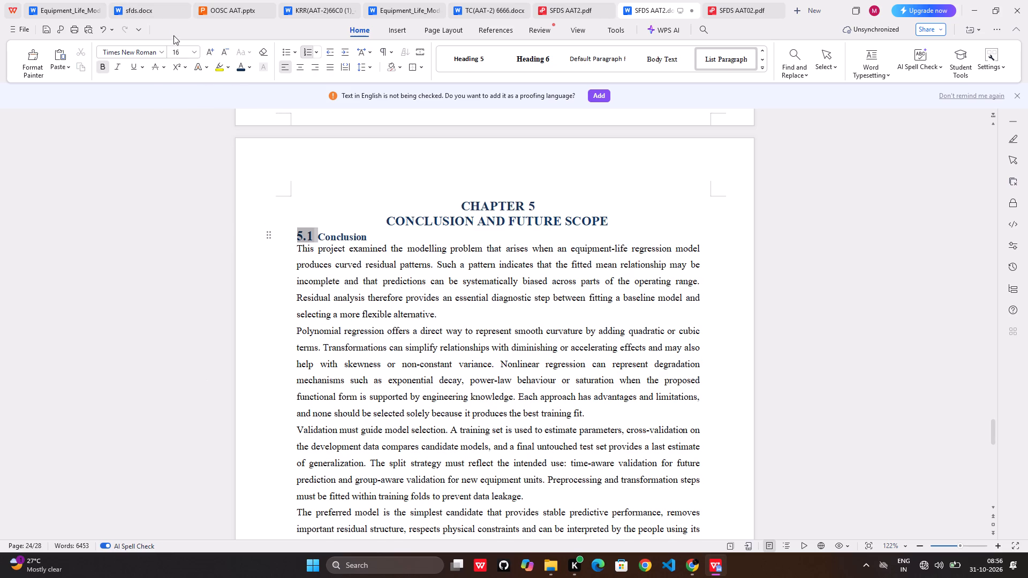